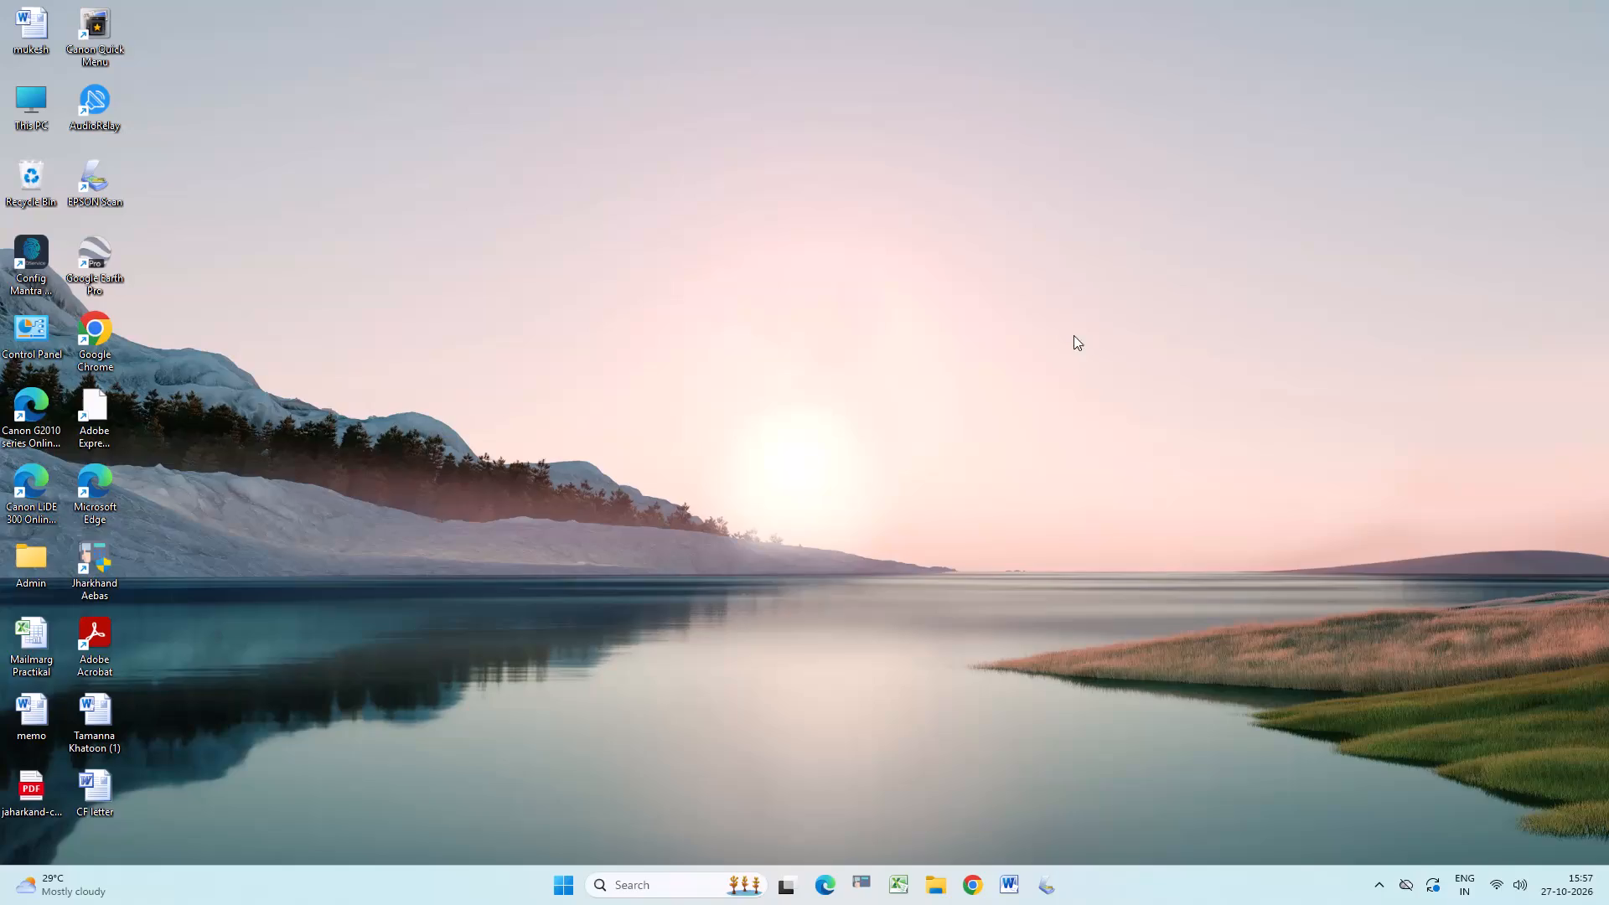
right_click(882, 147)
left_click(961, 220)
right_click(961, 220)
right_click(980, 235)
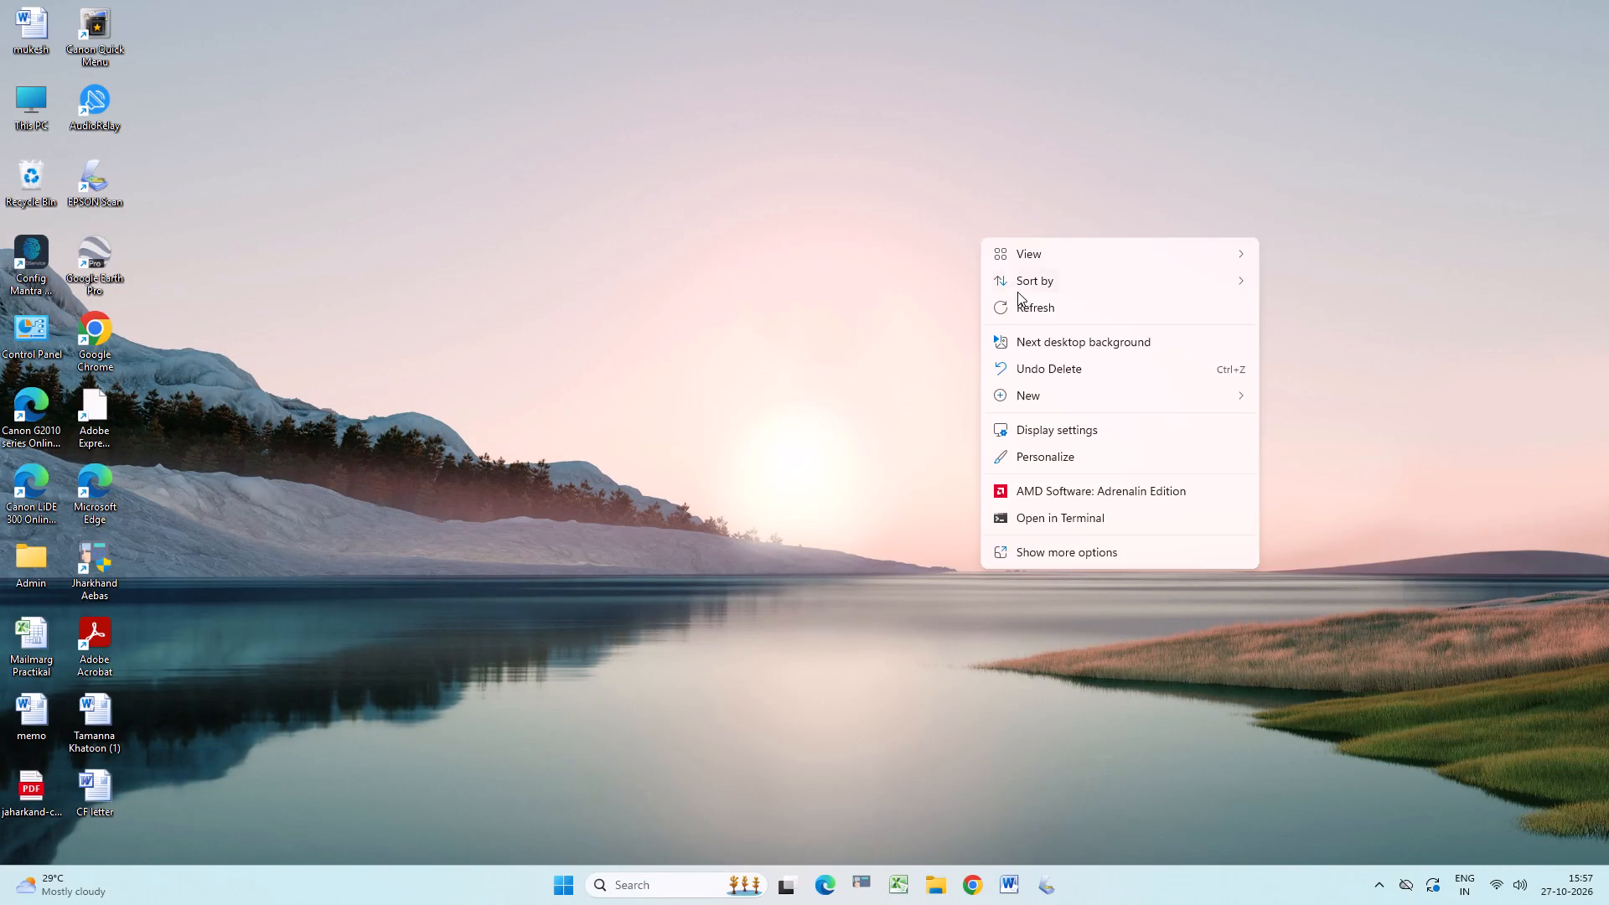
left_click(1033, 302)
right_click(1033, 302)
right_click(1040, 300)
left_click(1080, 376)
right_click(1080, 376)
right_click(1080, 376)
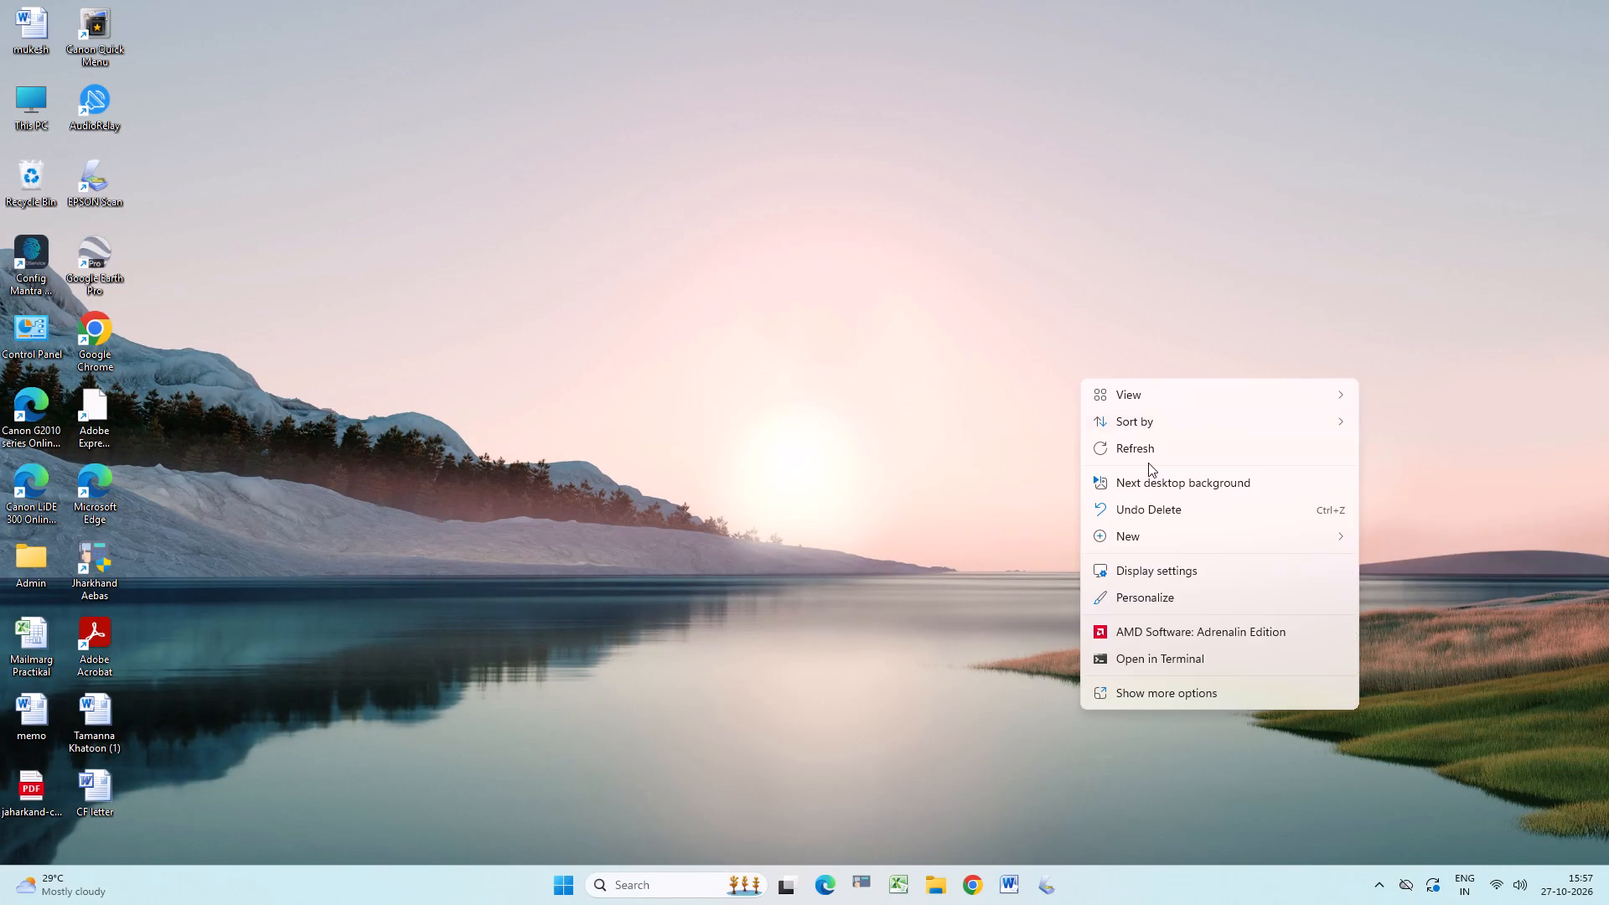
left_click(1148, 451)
Launch Chrome and open Google Sheets from the Google apps on the new tab page.
left_click(972, 894)
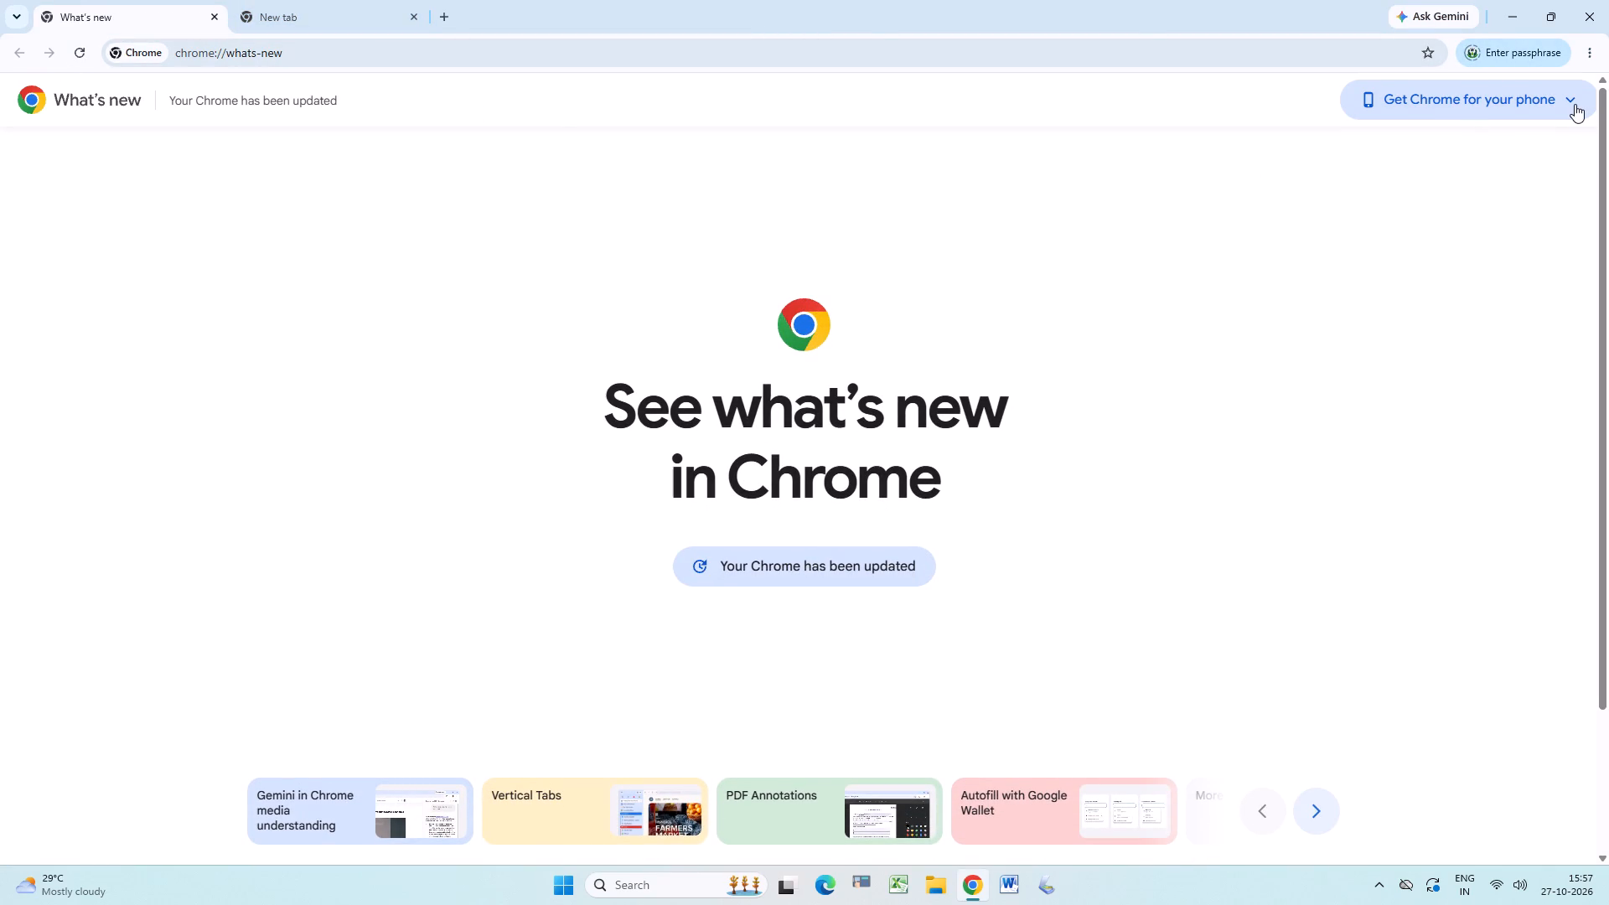
left_click(1418, 410)
left_click(304, 7)
left_click(1541, 128)
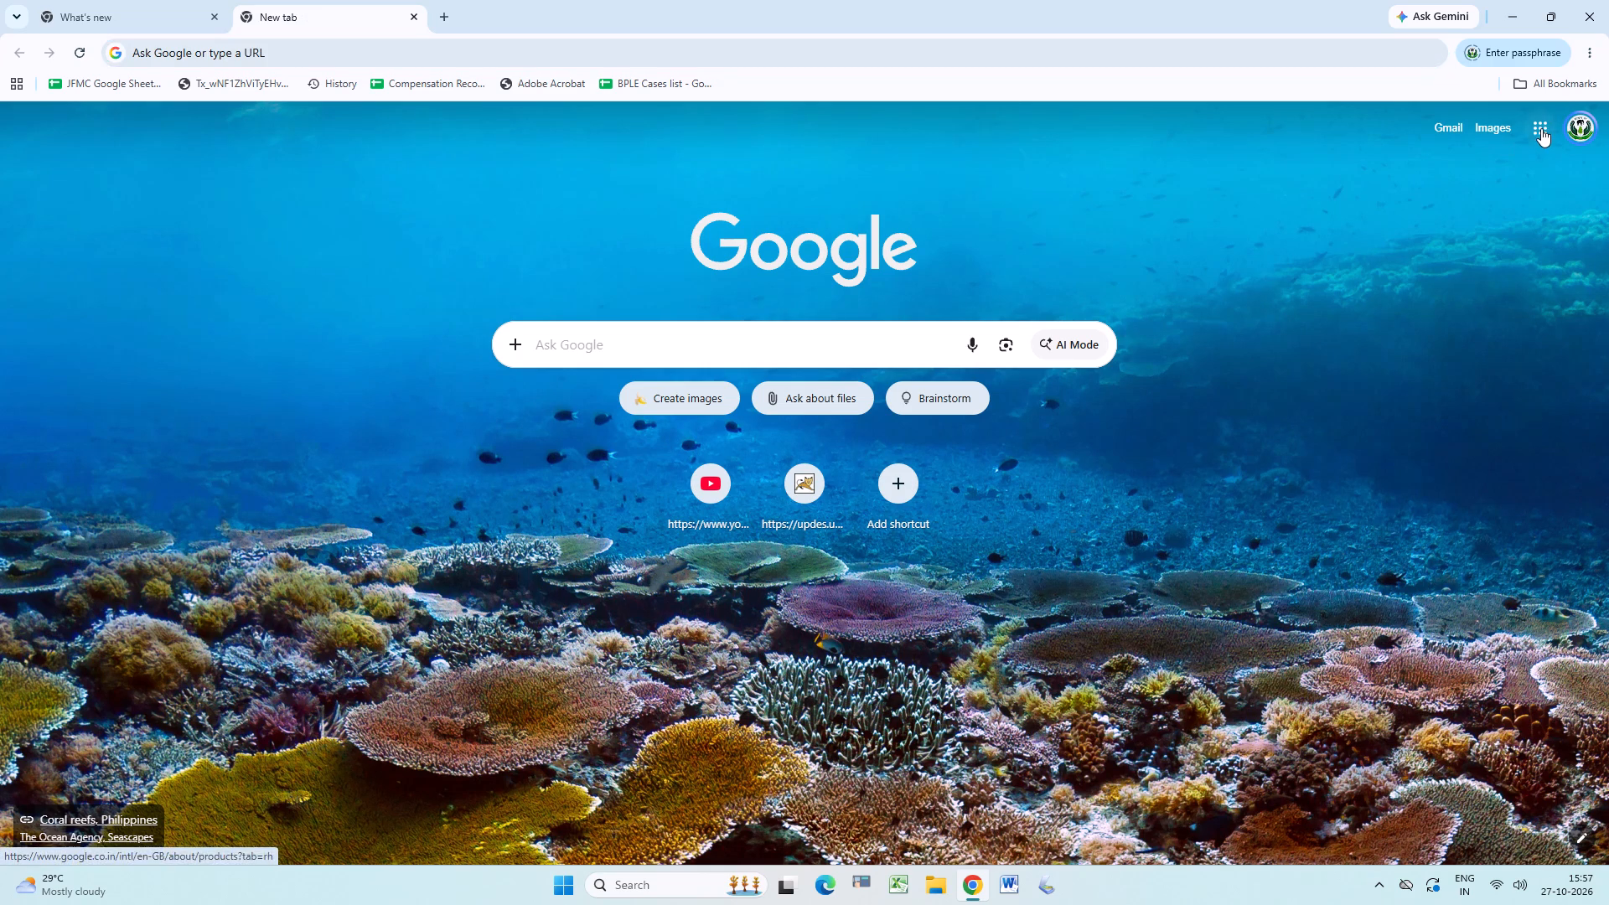
left_click(1445, 584)
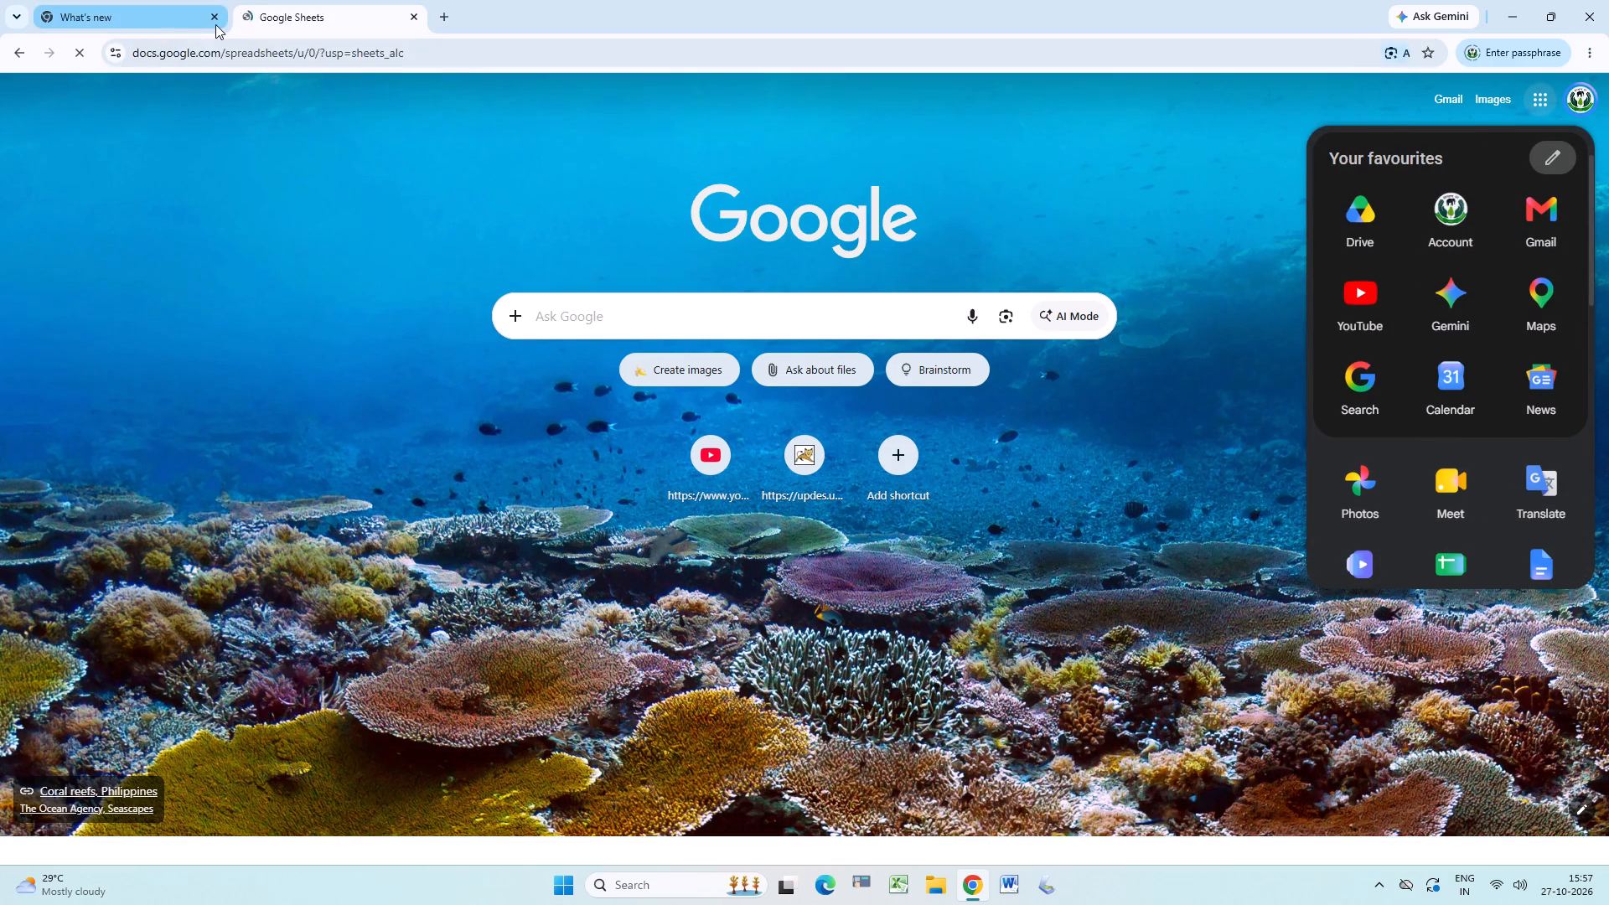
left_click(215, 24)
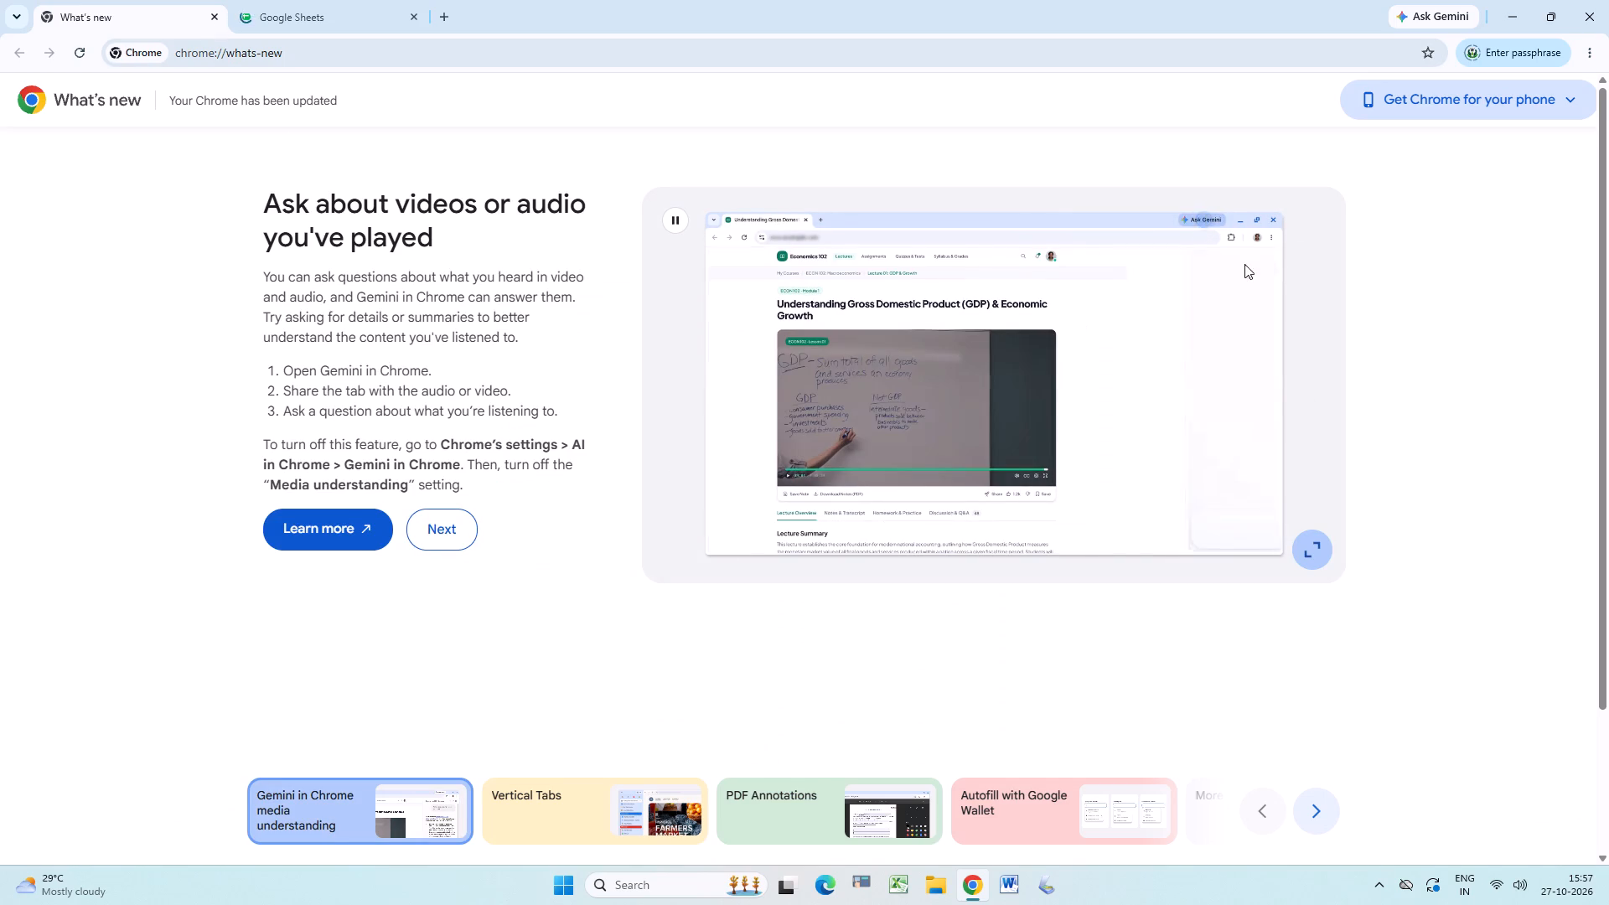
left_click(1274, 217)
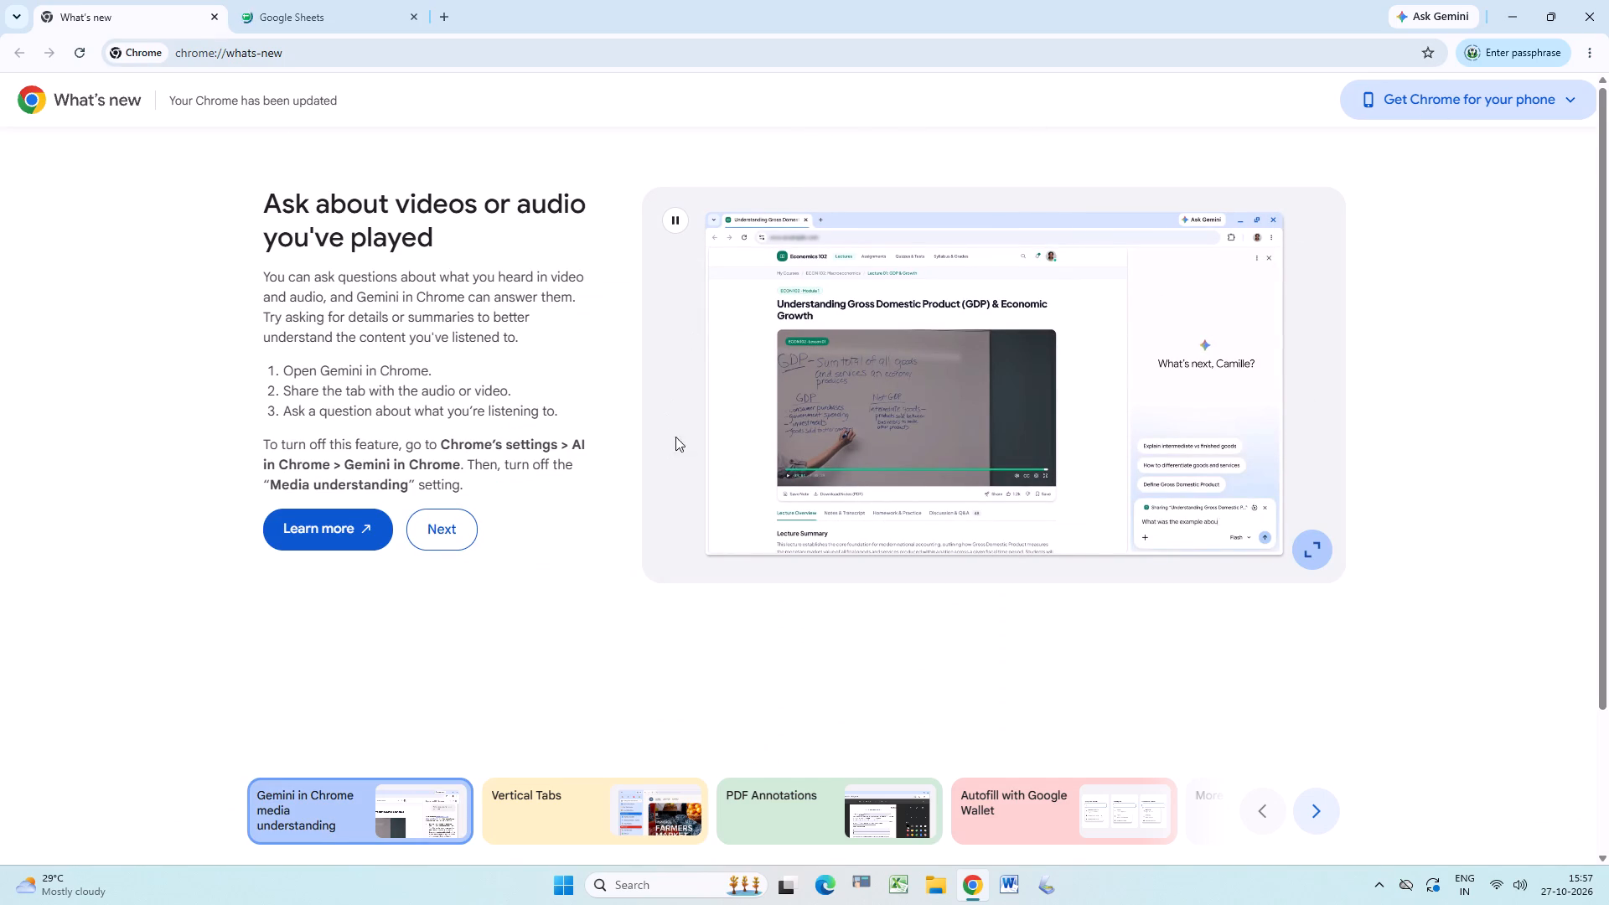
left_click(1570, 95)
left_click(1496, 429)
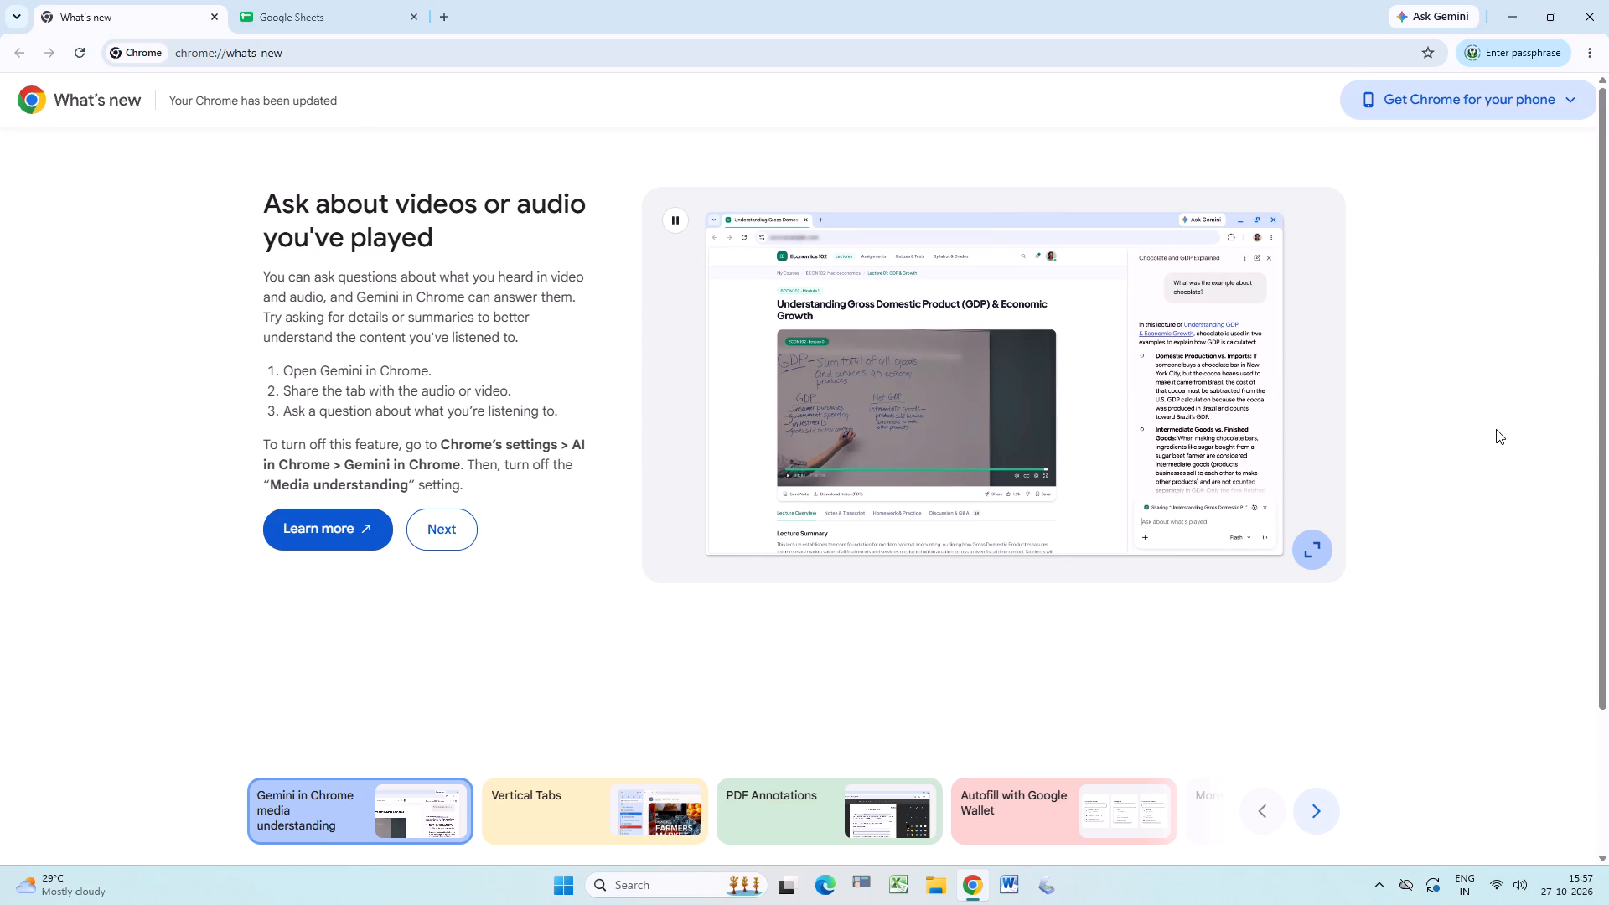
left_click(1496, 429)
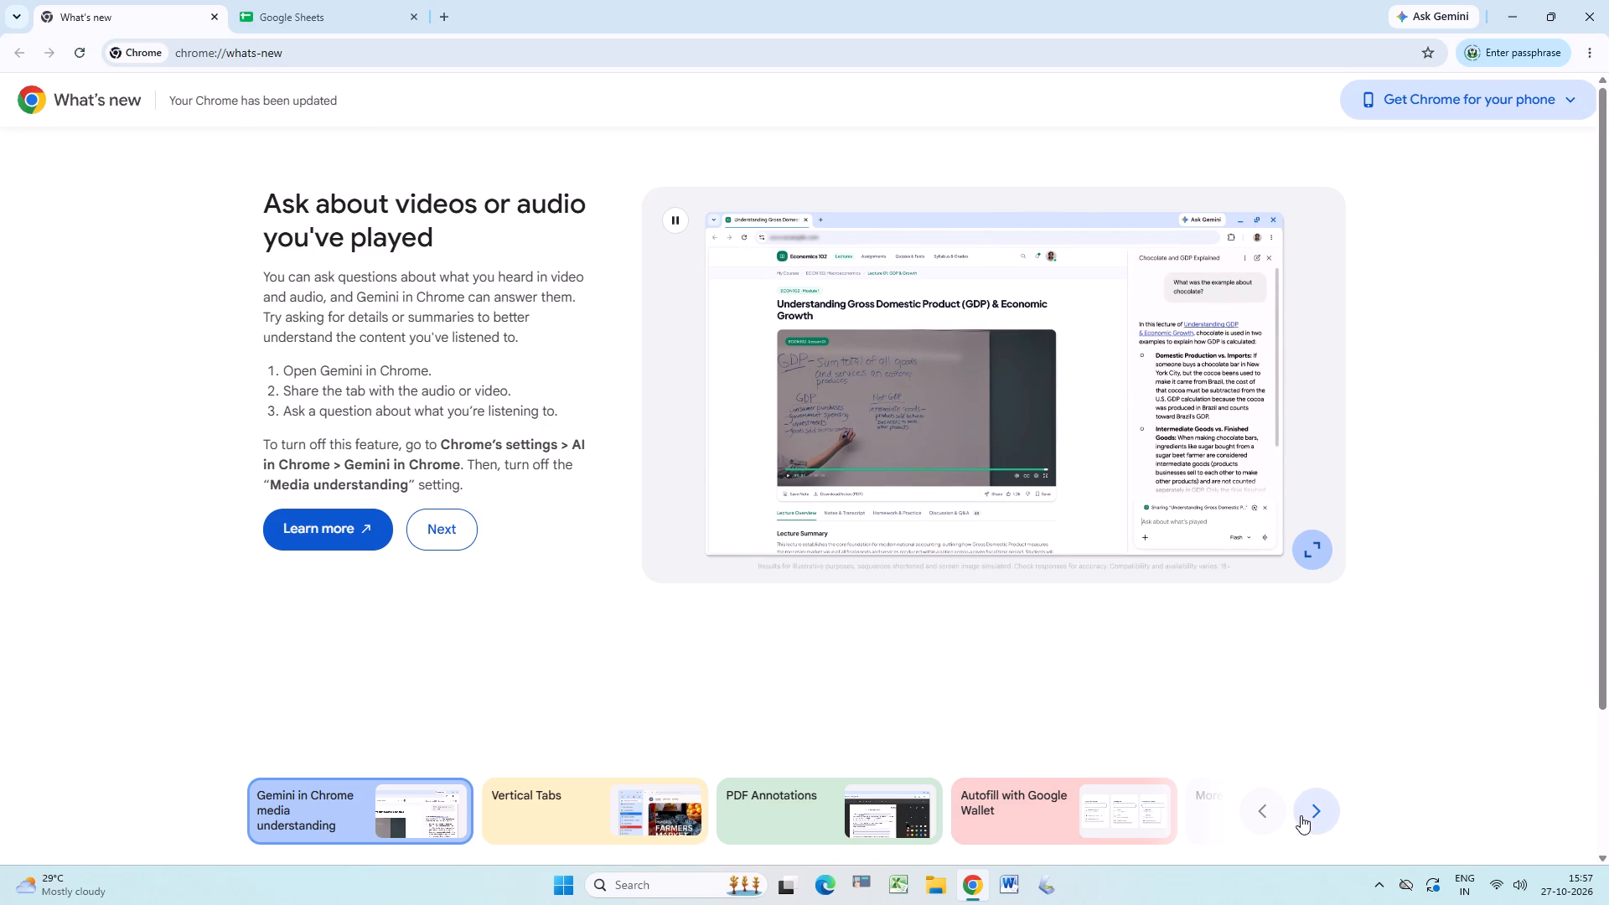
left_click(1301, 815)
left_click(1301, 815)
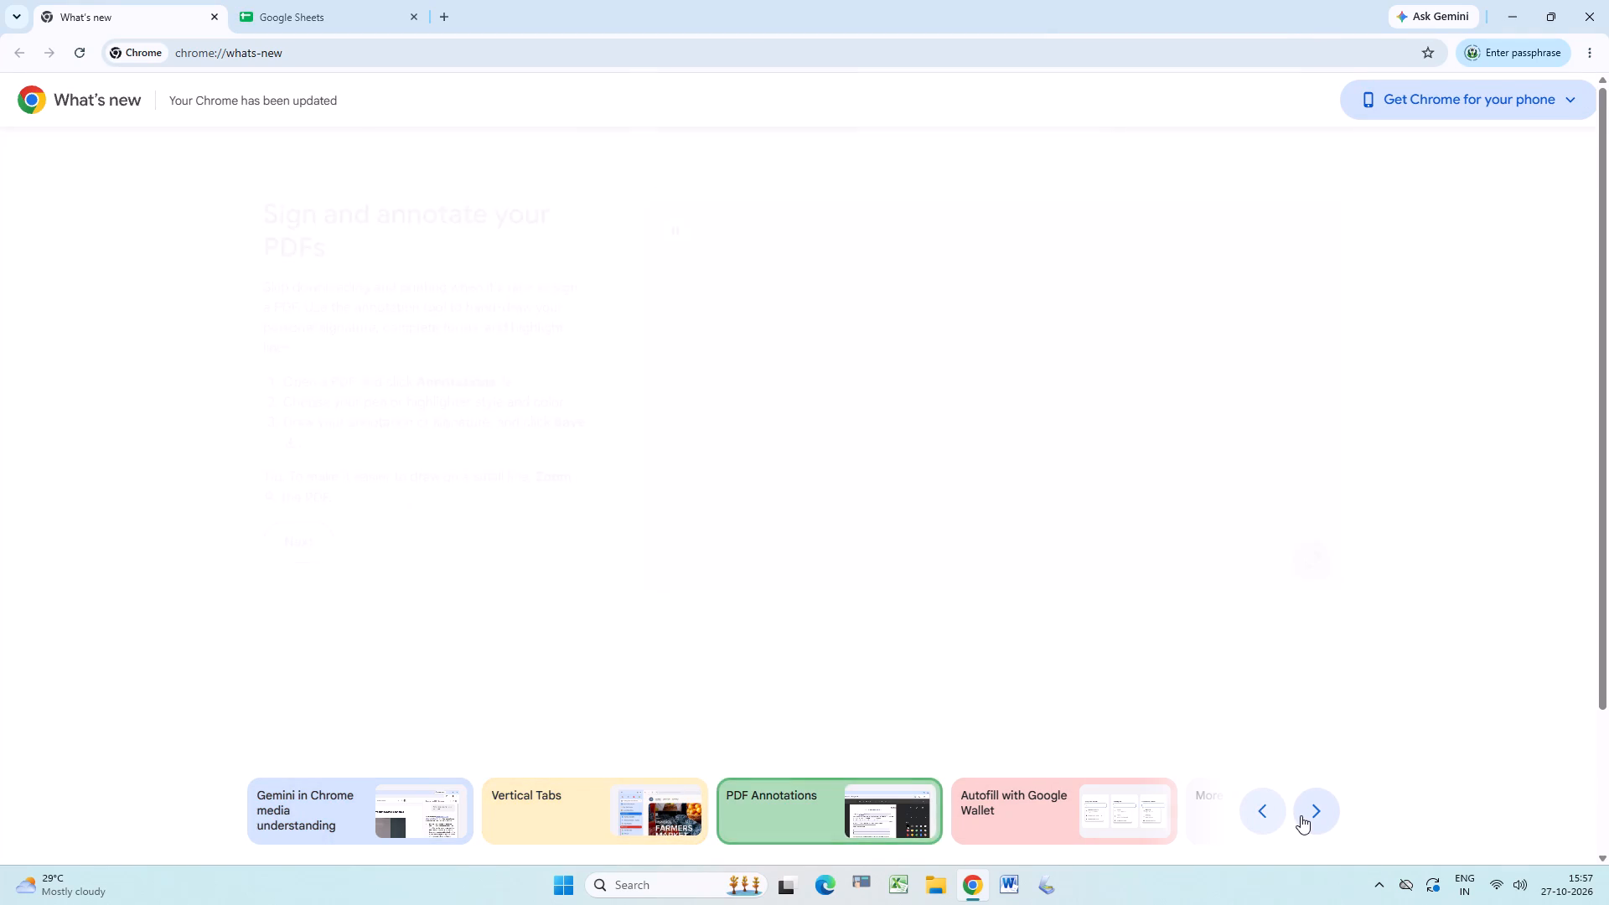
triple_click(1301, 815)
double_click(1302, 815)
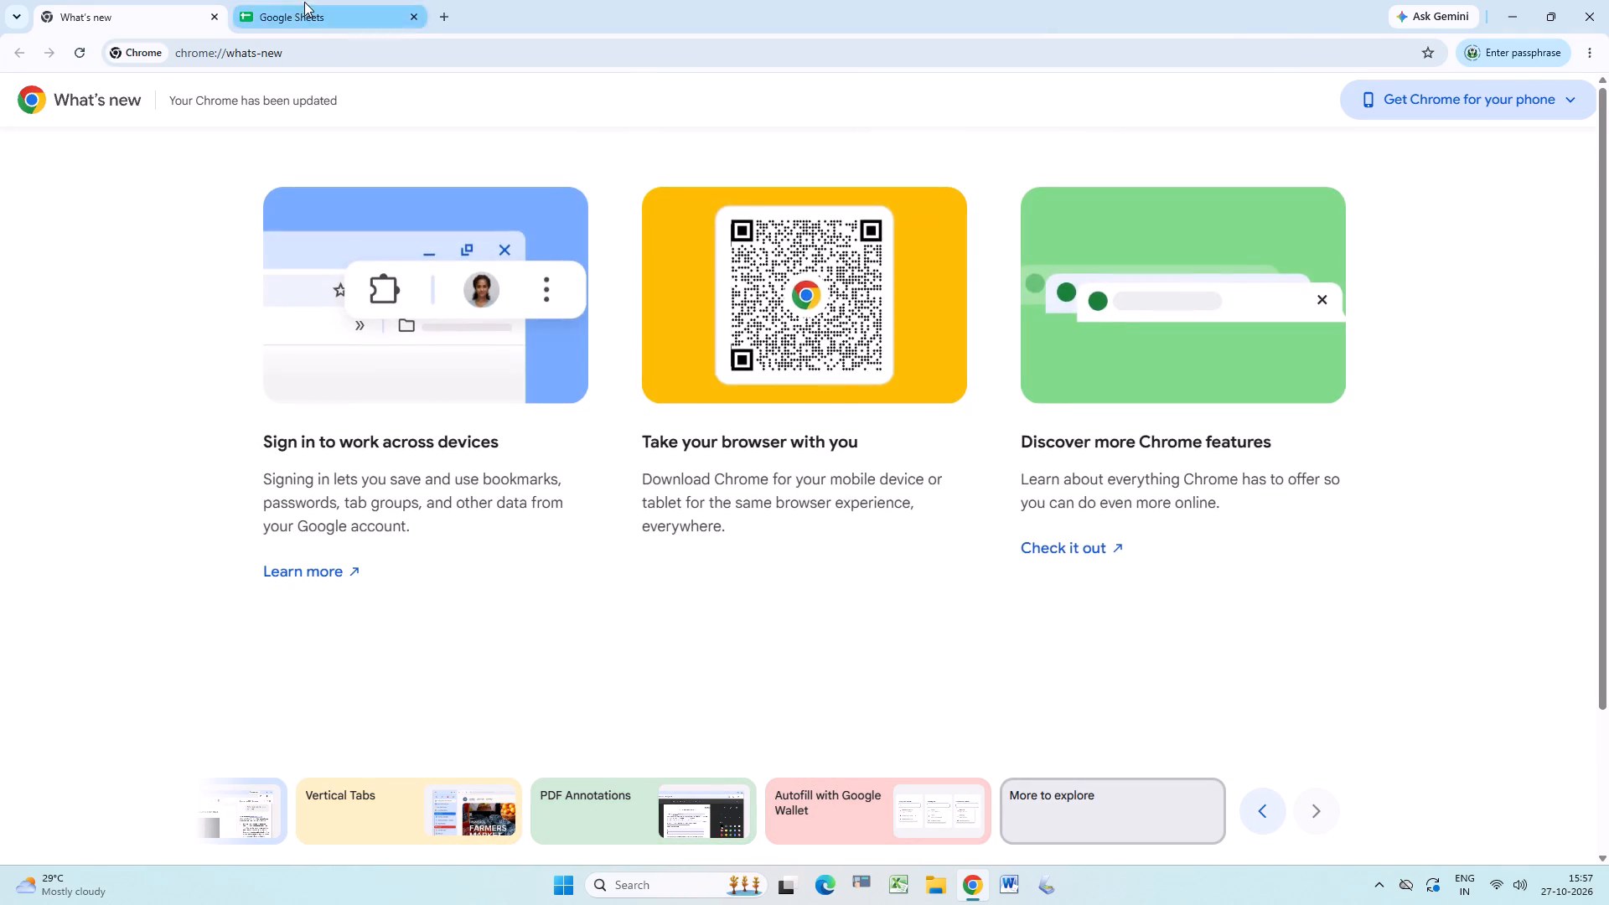
Return to Google Sheets and close the What's new page.
left_click(304, 2)
left_click(215, 16)
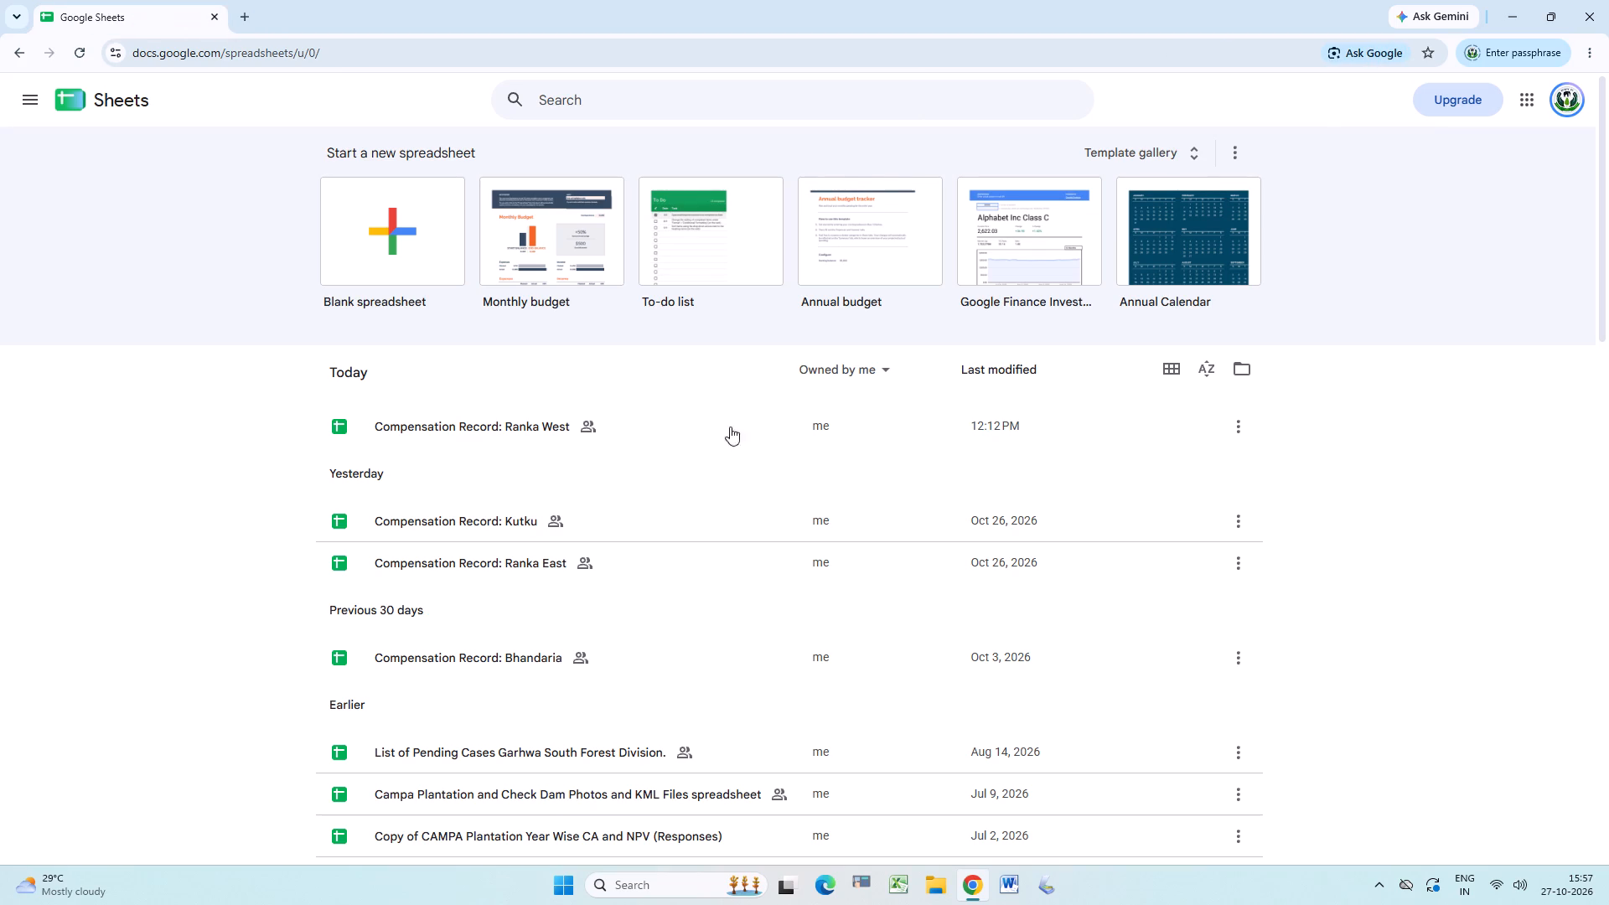
Search the spreadsheets for "bple" and open the BPLE Cases list.
left_click(572, 107)
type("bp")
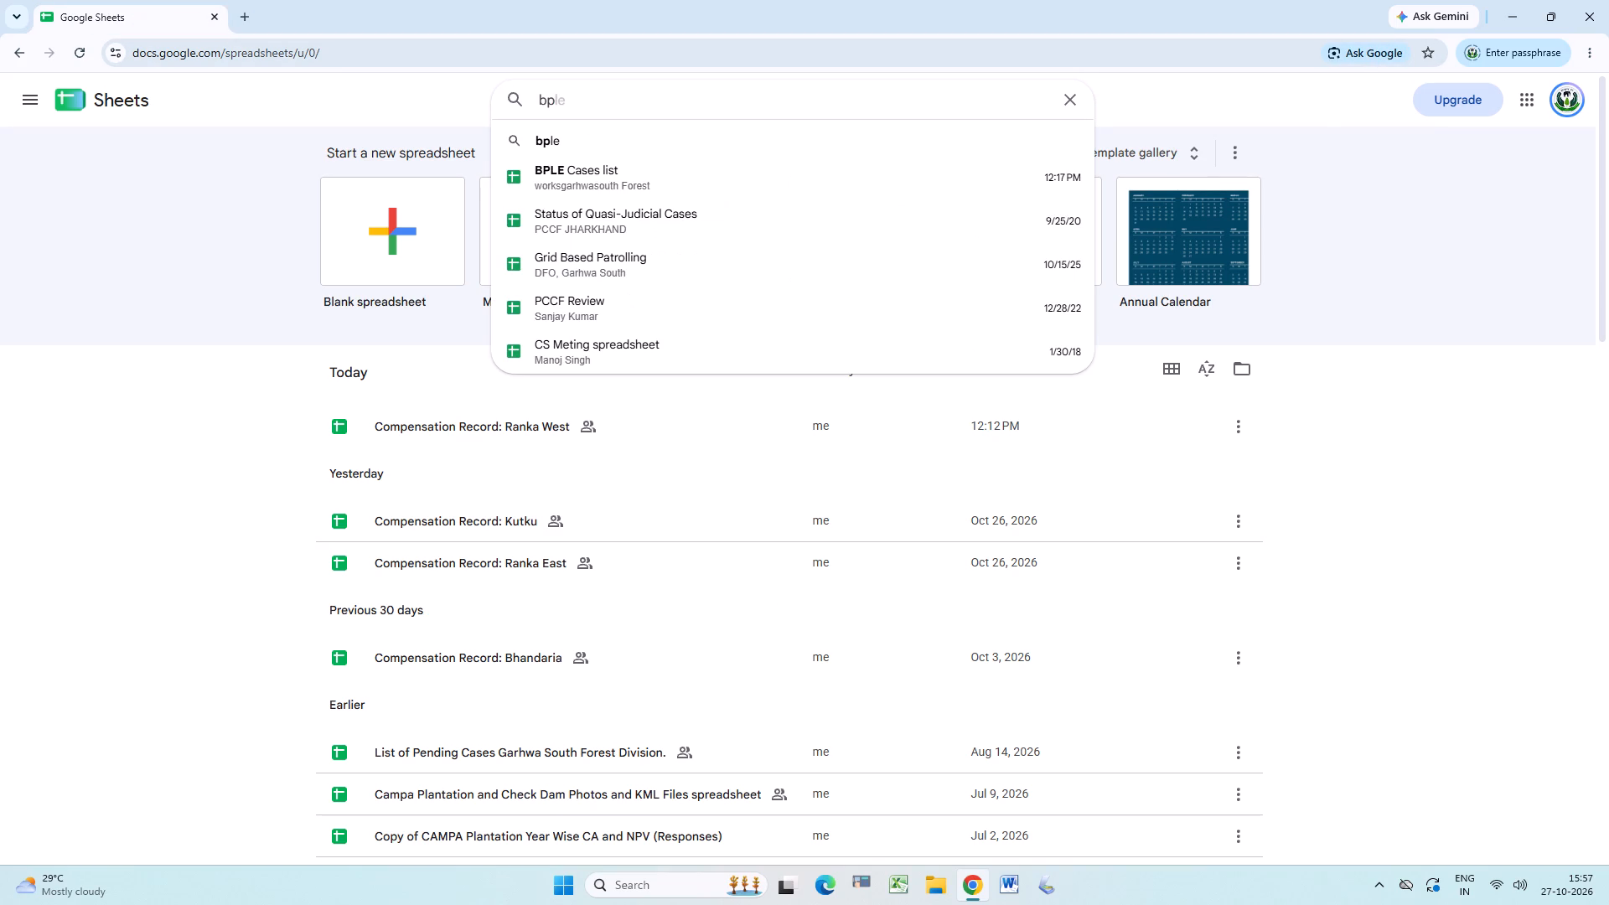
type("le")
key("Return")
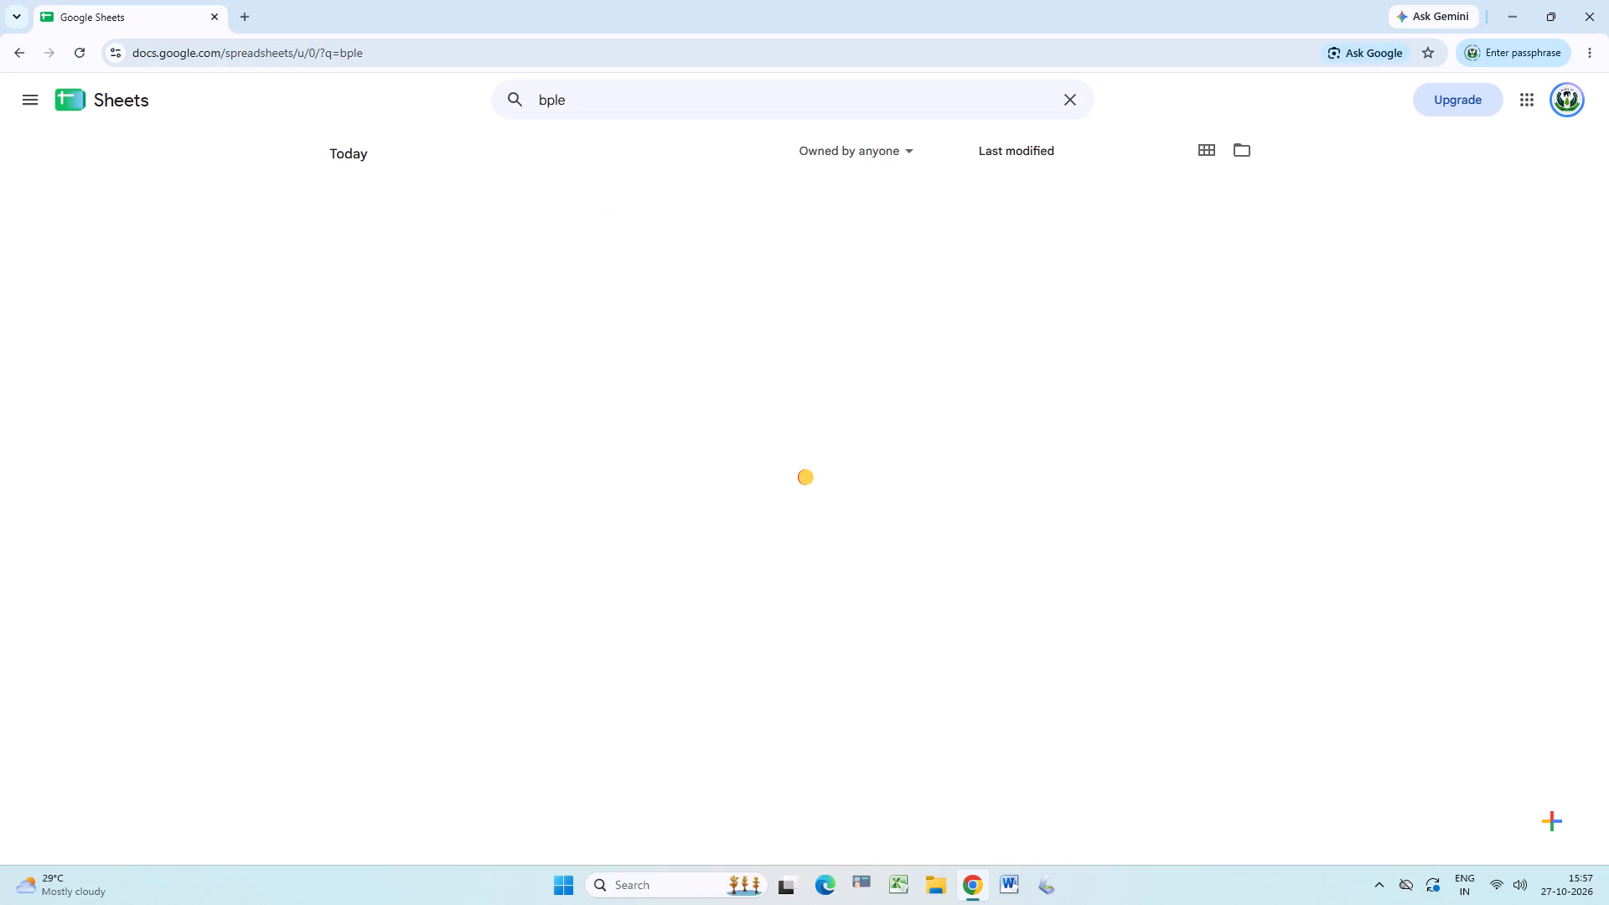
left_click(431, 211)
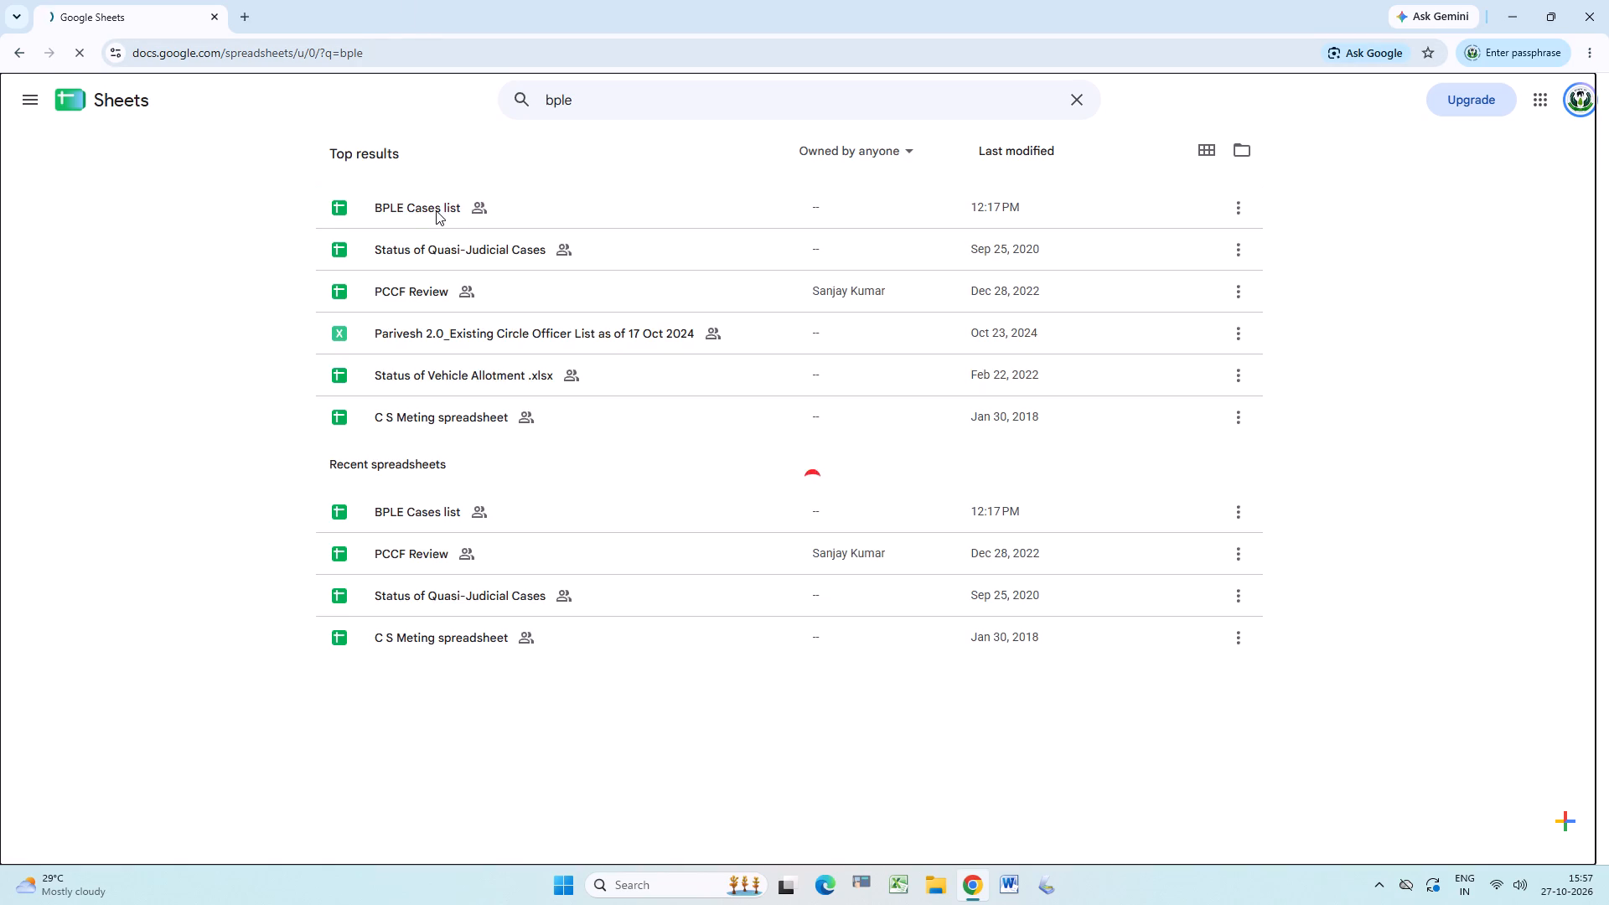
Dismiss the signed-in account notice over the BPLE Cases list, keeping the current account.
scroll(535, 437, "down", 4)
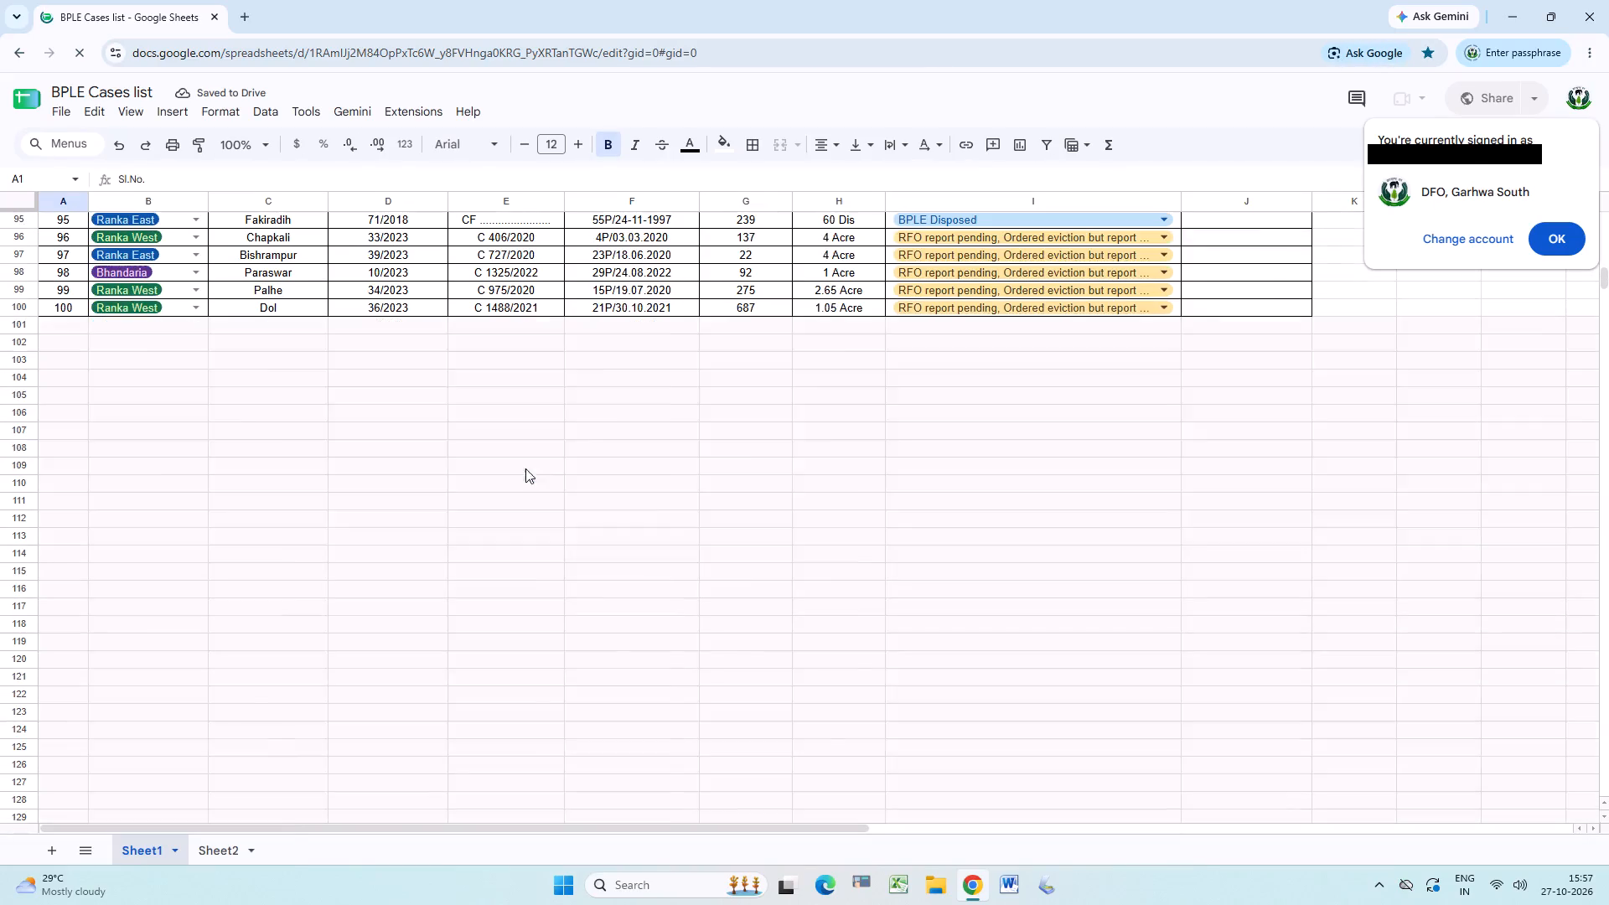
scroll(401, 515, "down", 2)
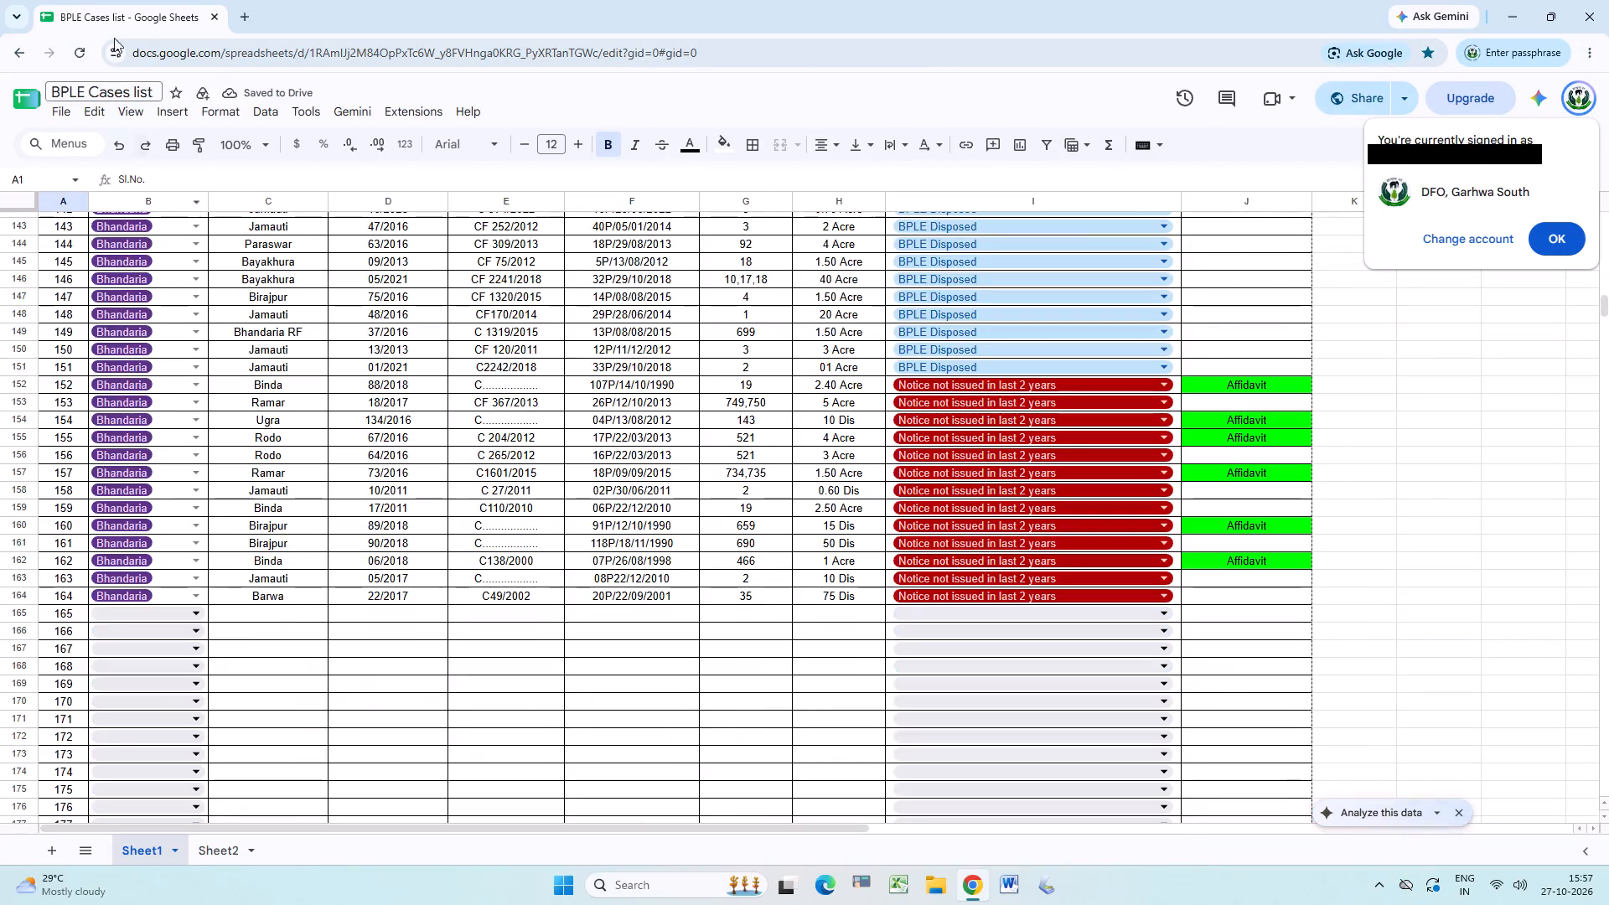
left_click(1357, 101)
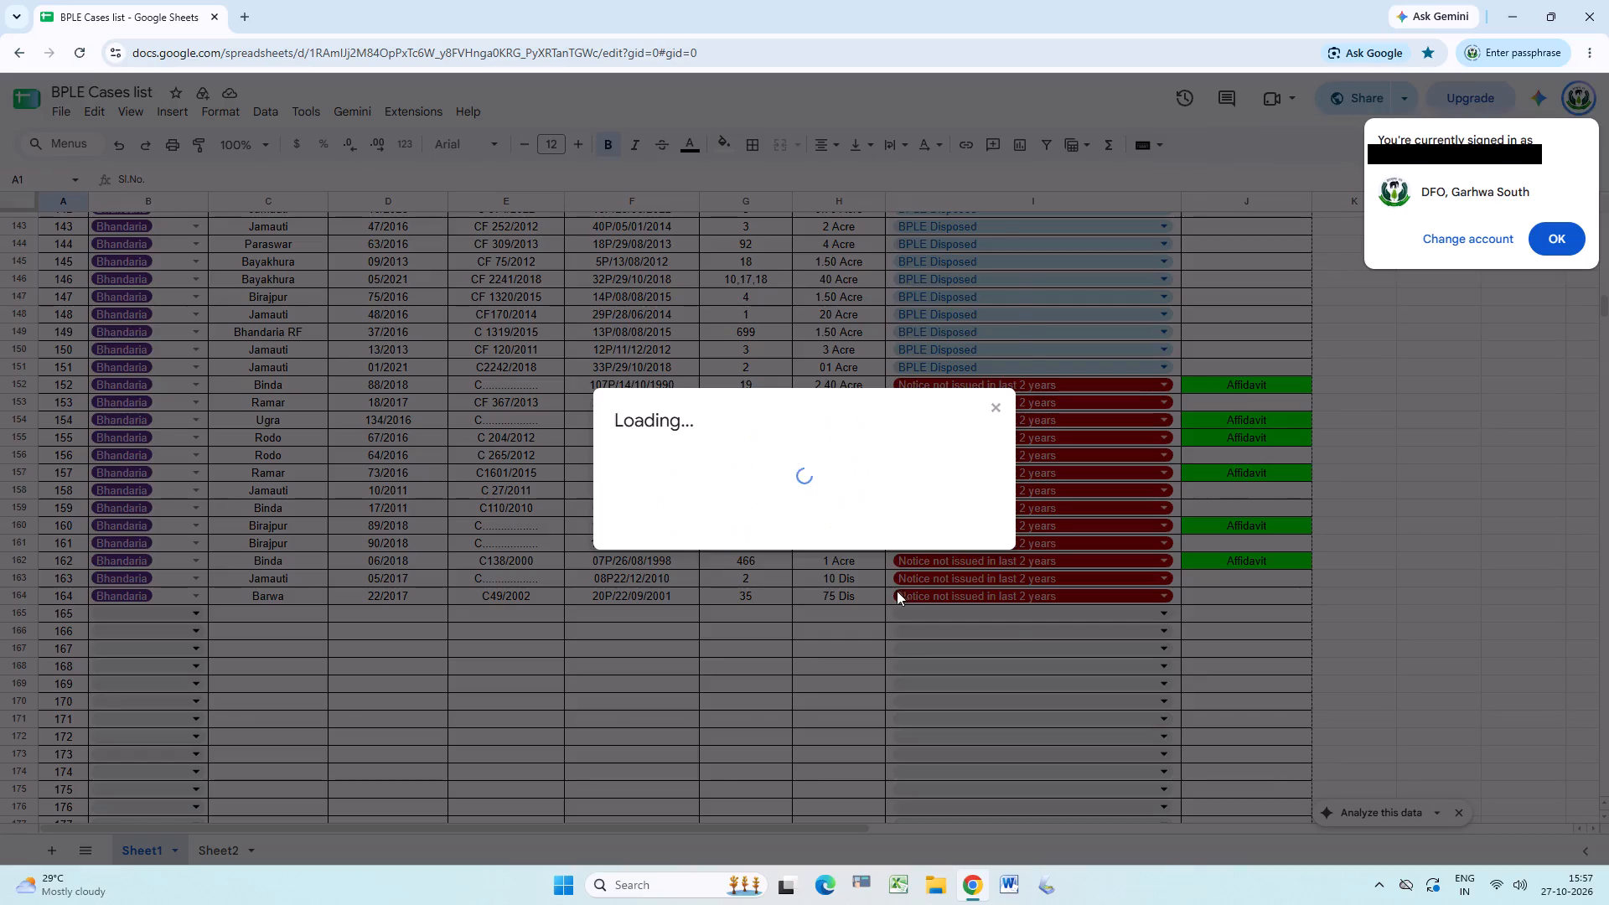
left_click(945, 640)
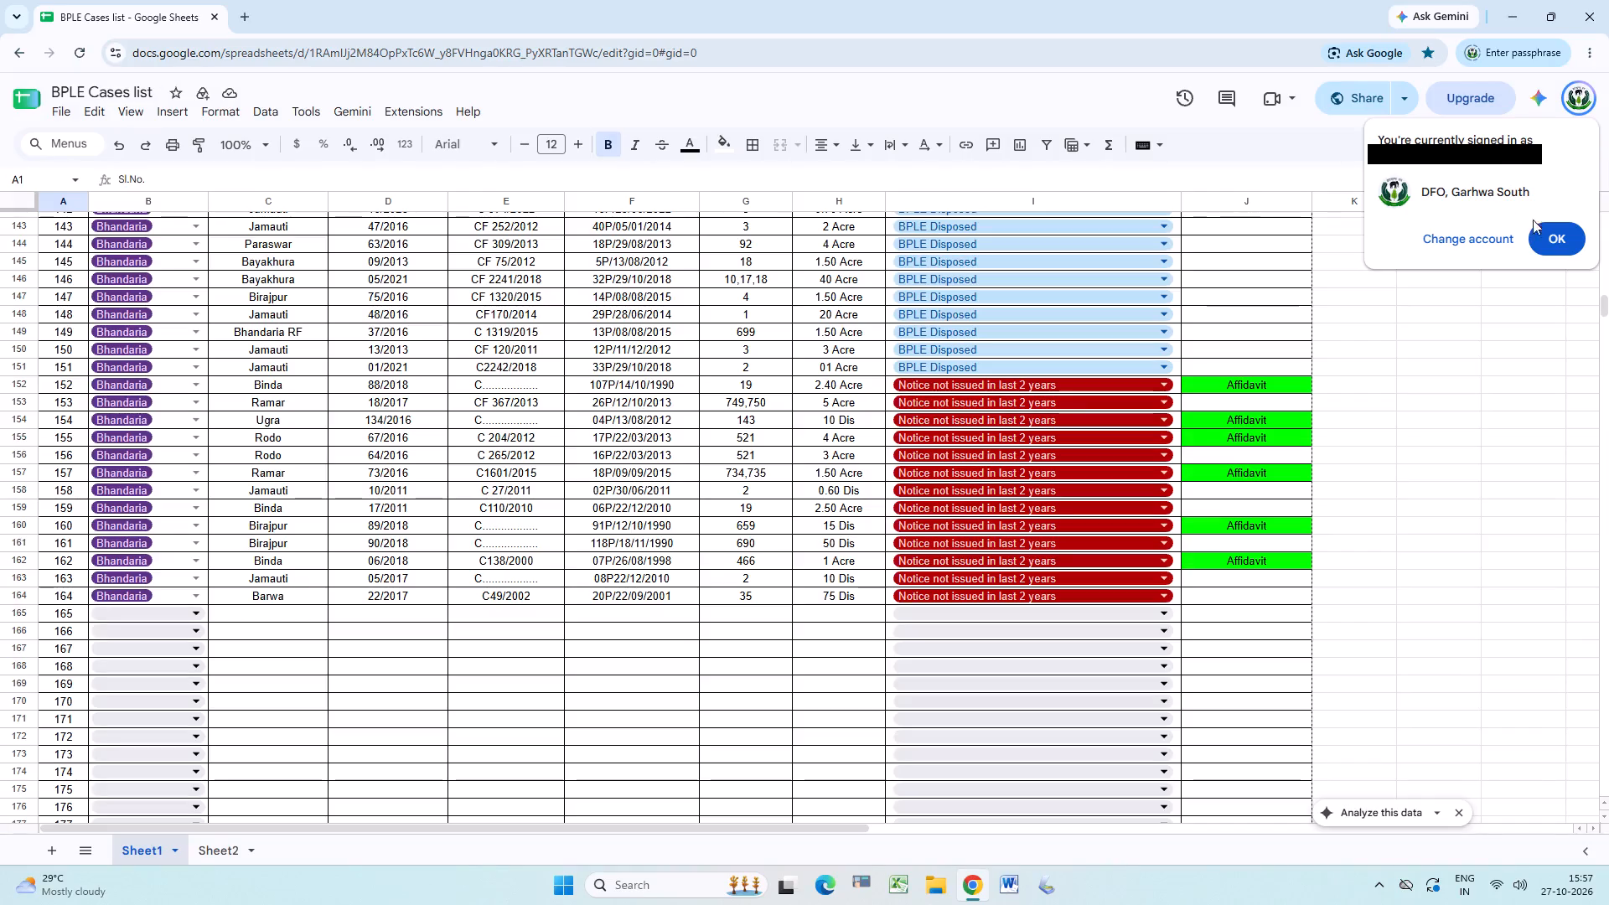
left_click(1553, 240)
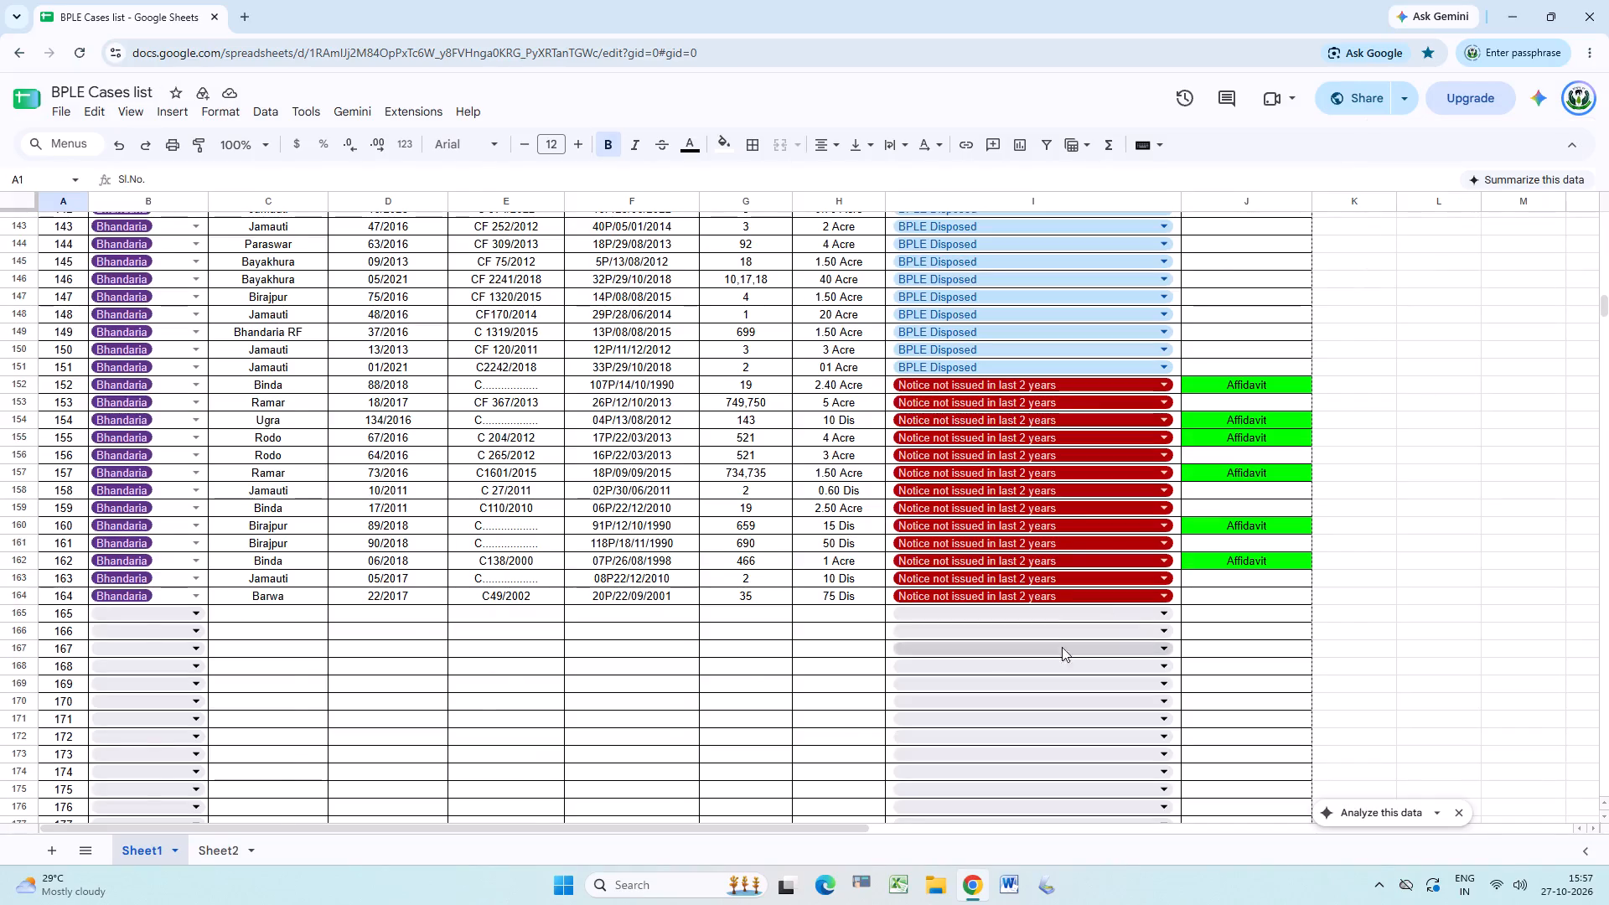
In row 165 of Sheet1, select Ranka East in column B and enter Bahahara in column C.
scroll(1053, 607, "up", 1)
scroll(363, 597, "down", 1)
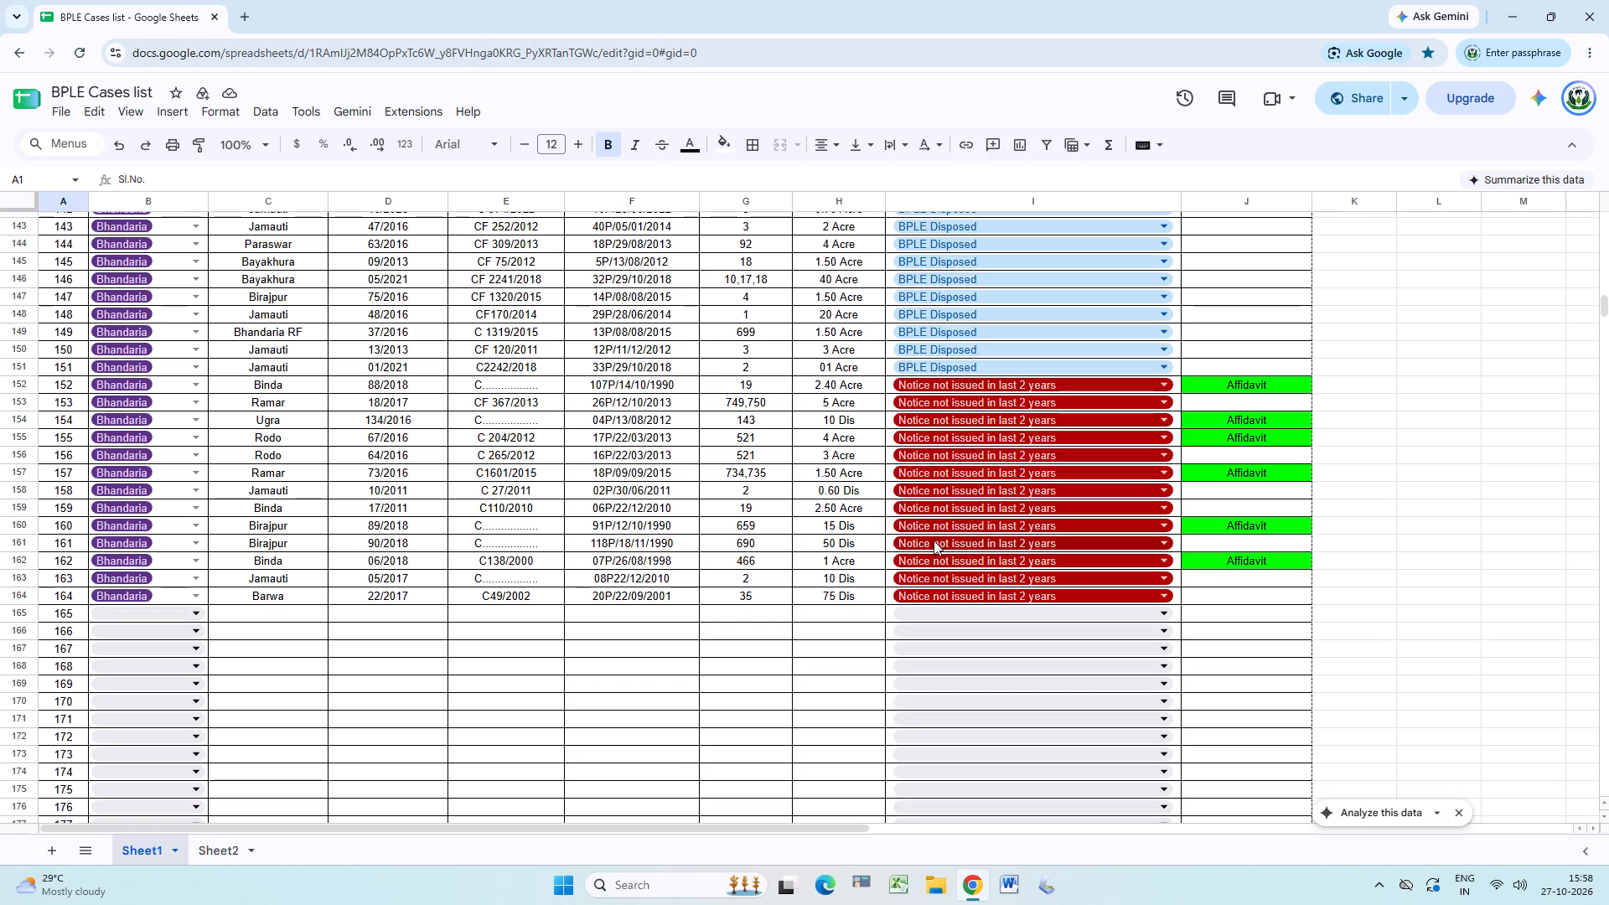
left_click(169, 617)
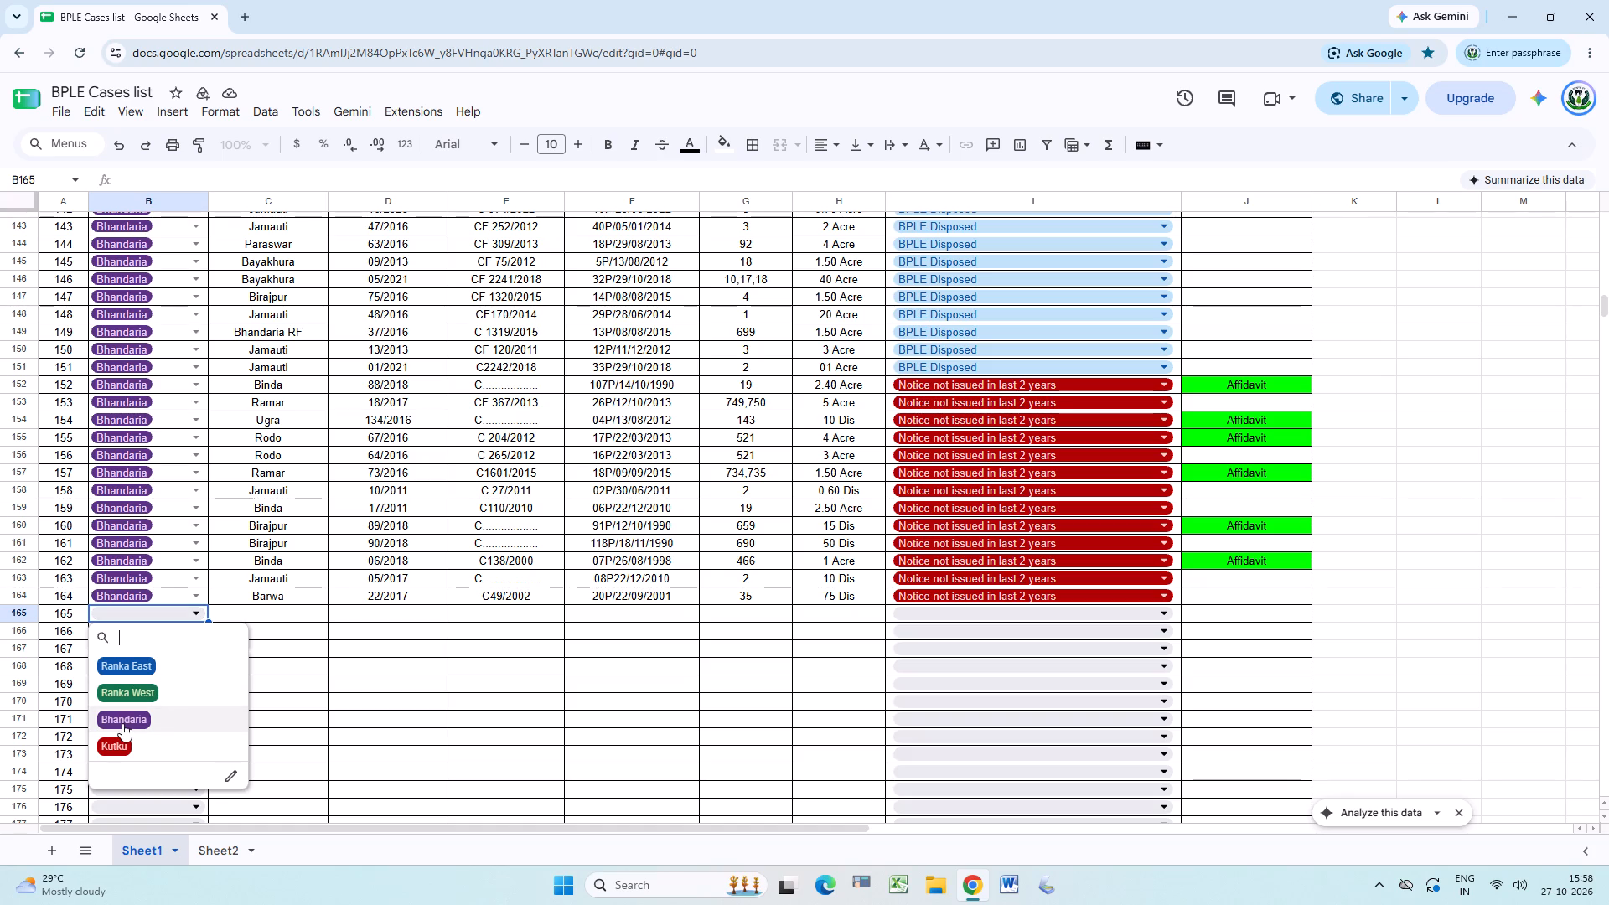
left_click(145, 658)
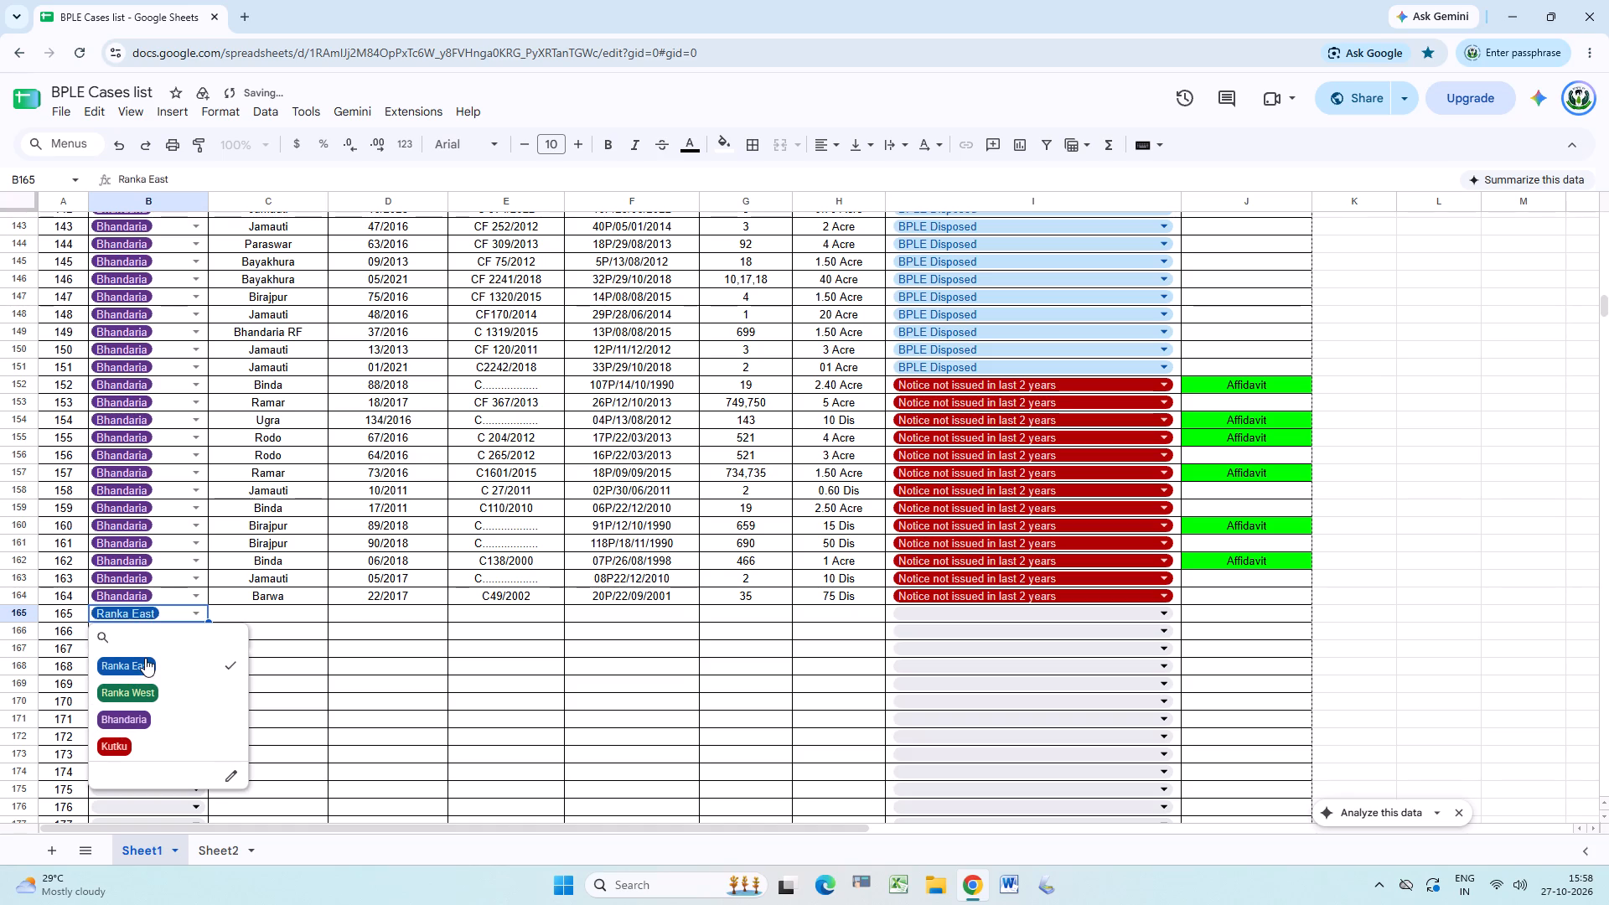
key("Tab")
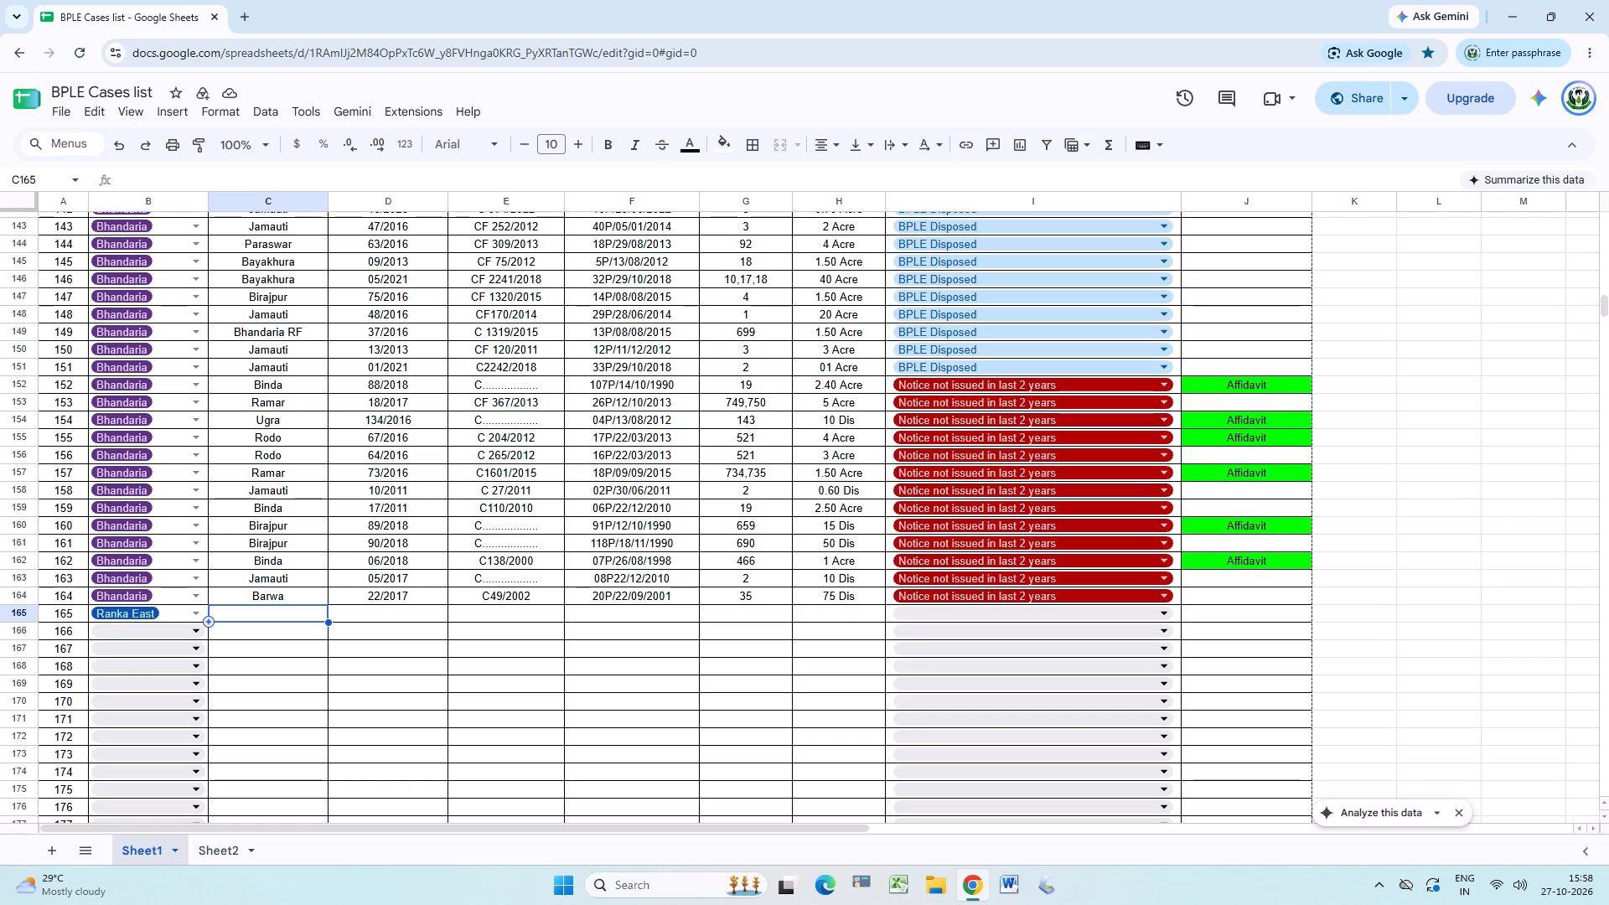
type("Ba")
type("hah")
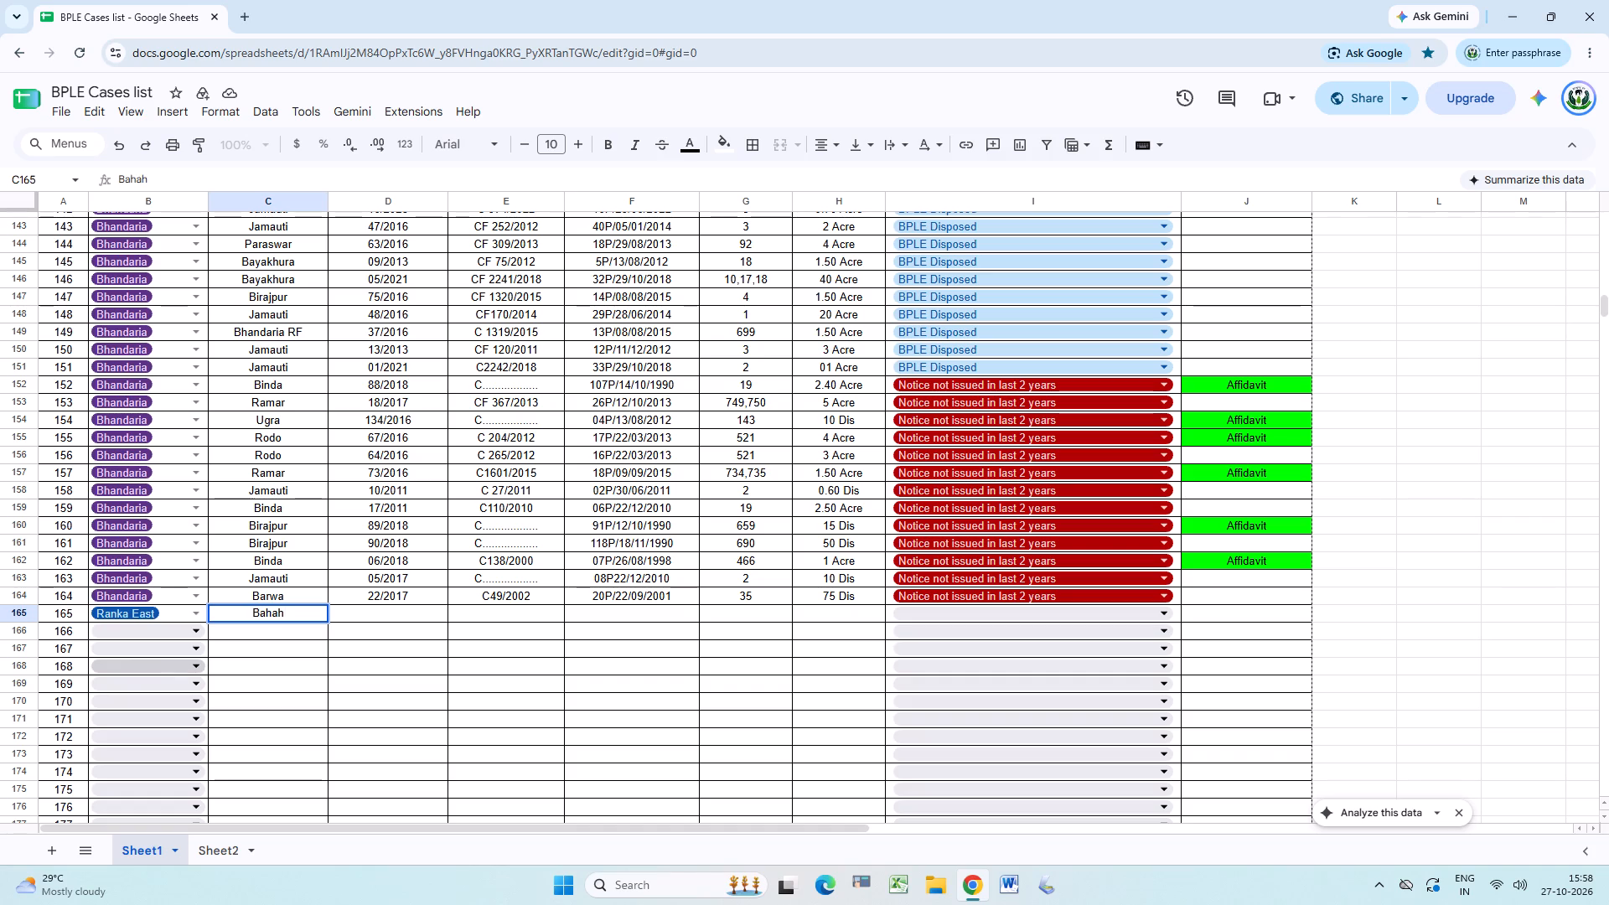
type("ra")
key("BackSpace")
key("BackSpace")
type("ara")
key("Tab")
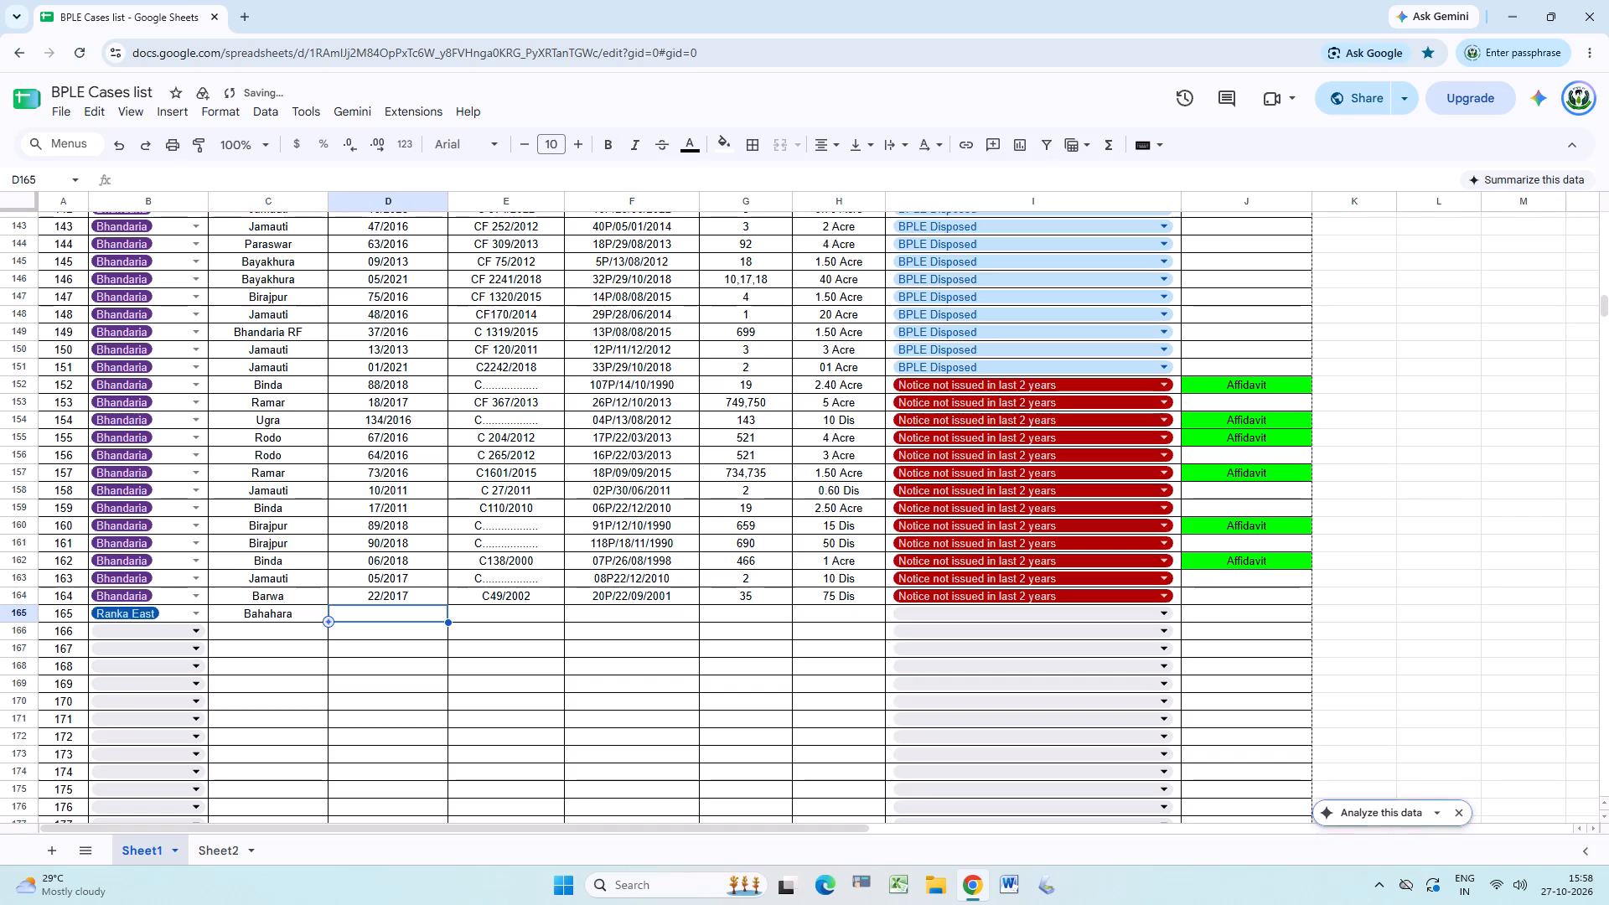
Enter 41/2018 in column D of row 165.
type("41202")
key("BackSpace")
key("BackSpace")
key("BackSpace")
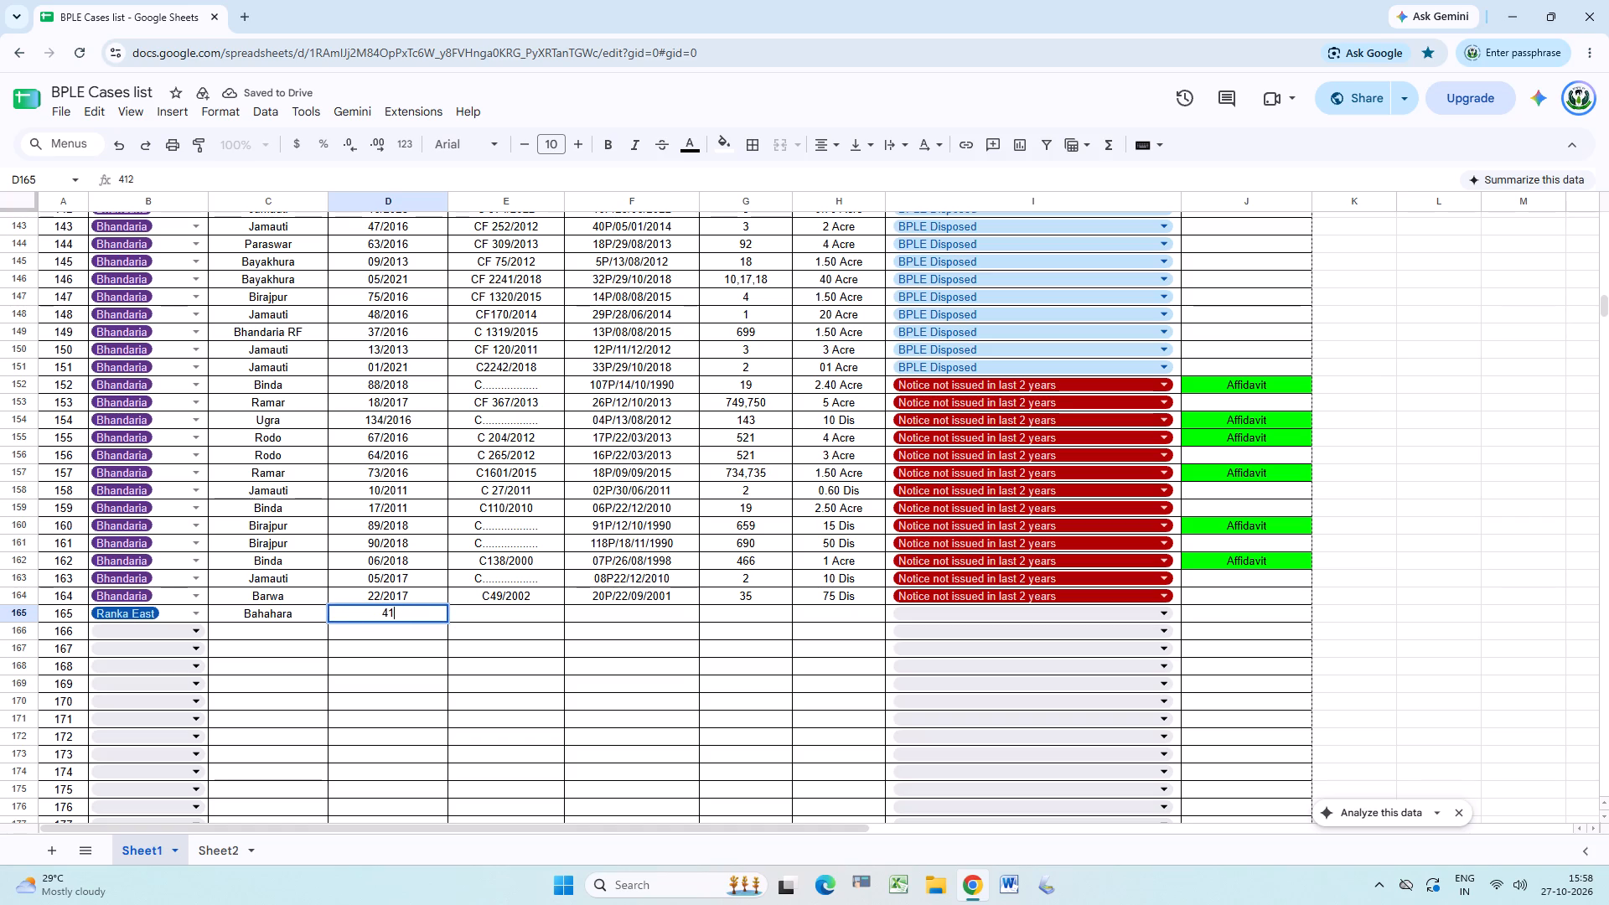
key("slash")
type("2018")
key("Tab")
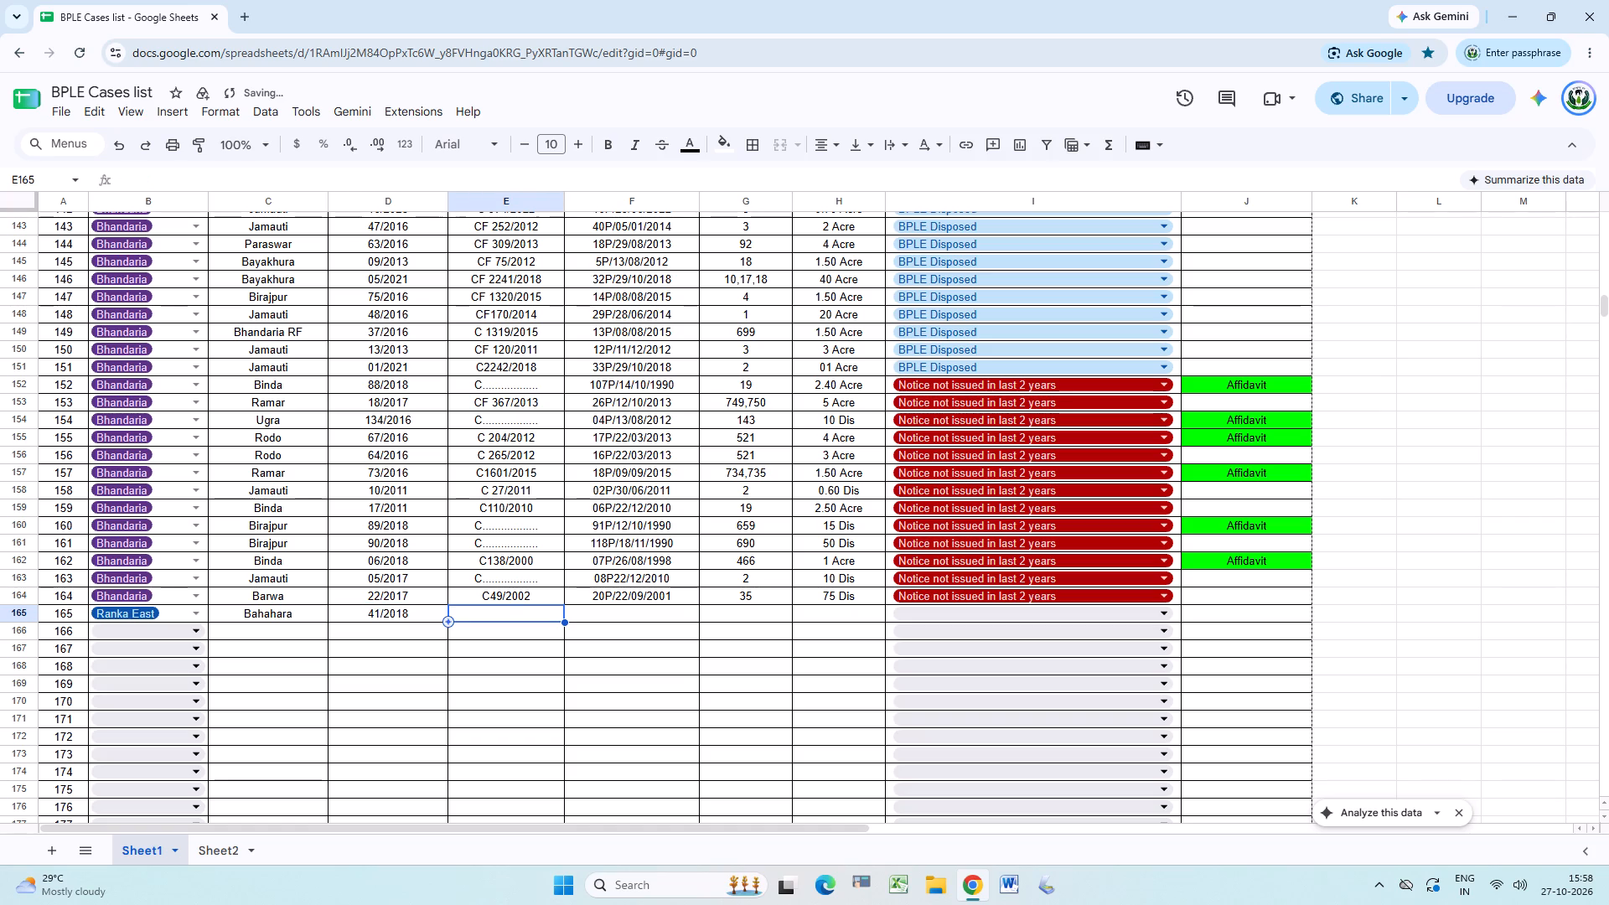
Fill column E of row 165 with the letter C followed by a dotted placeholder, matching the blank entries above.
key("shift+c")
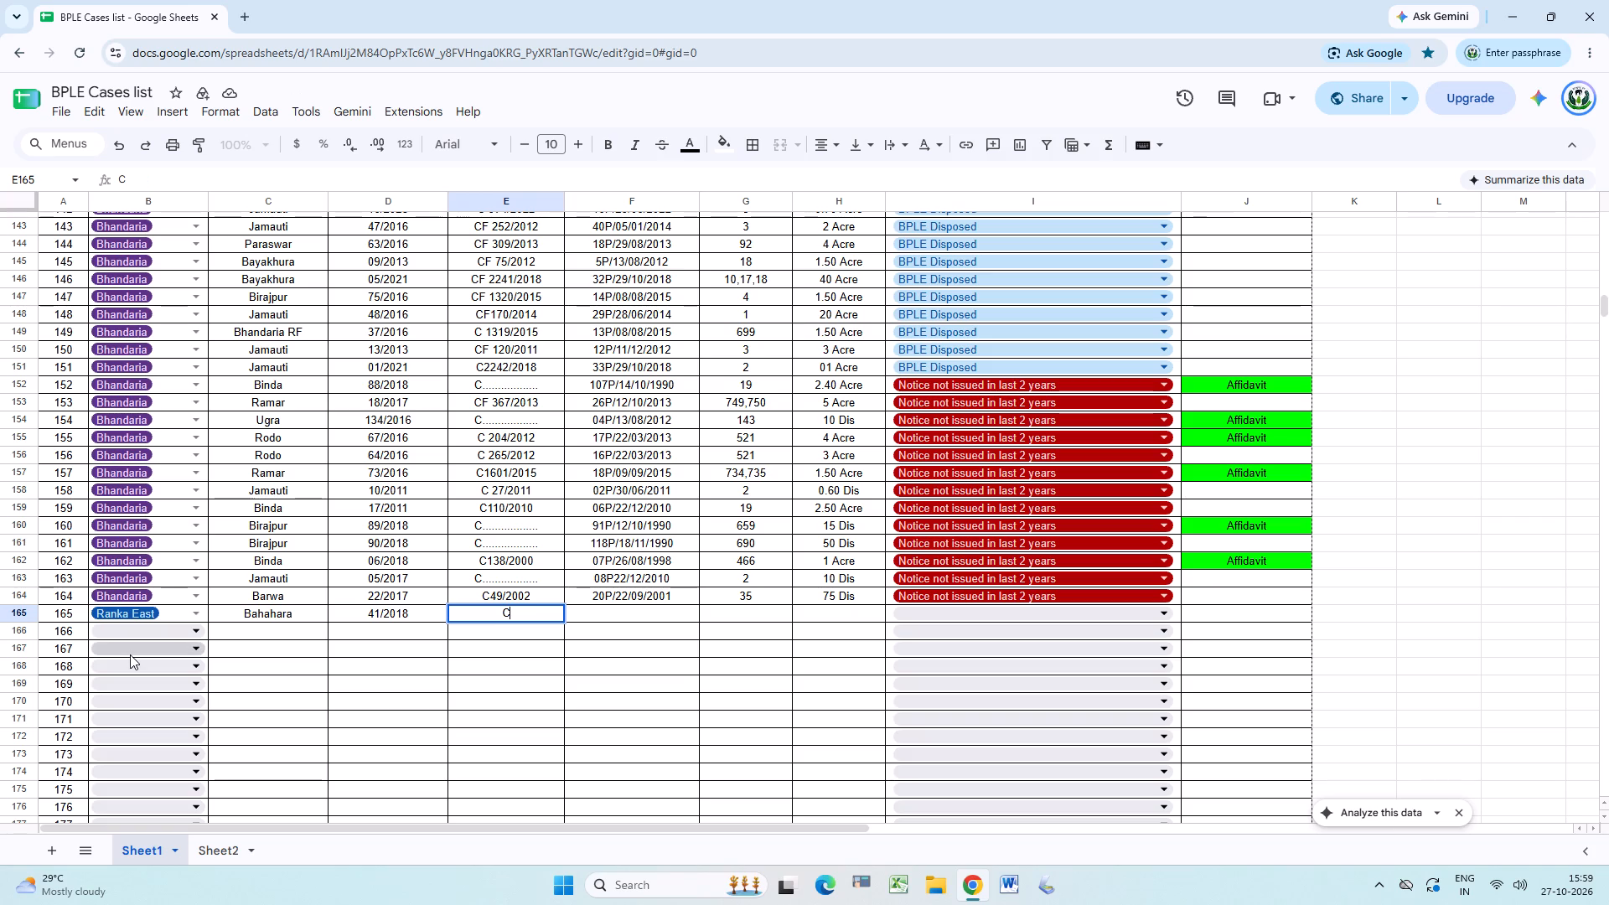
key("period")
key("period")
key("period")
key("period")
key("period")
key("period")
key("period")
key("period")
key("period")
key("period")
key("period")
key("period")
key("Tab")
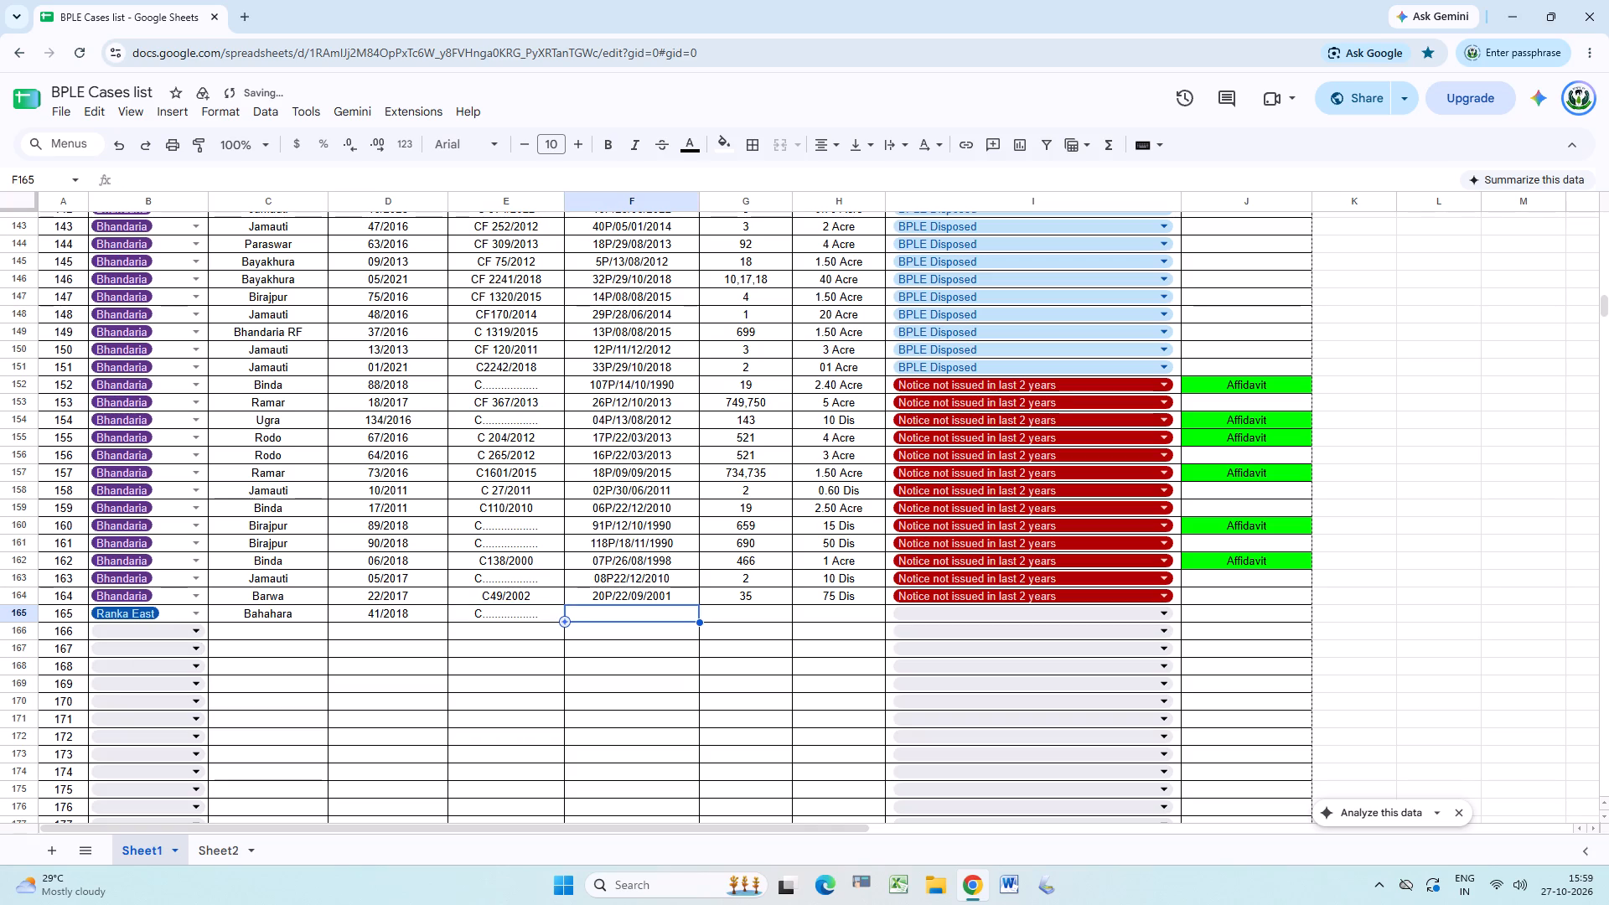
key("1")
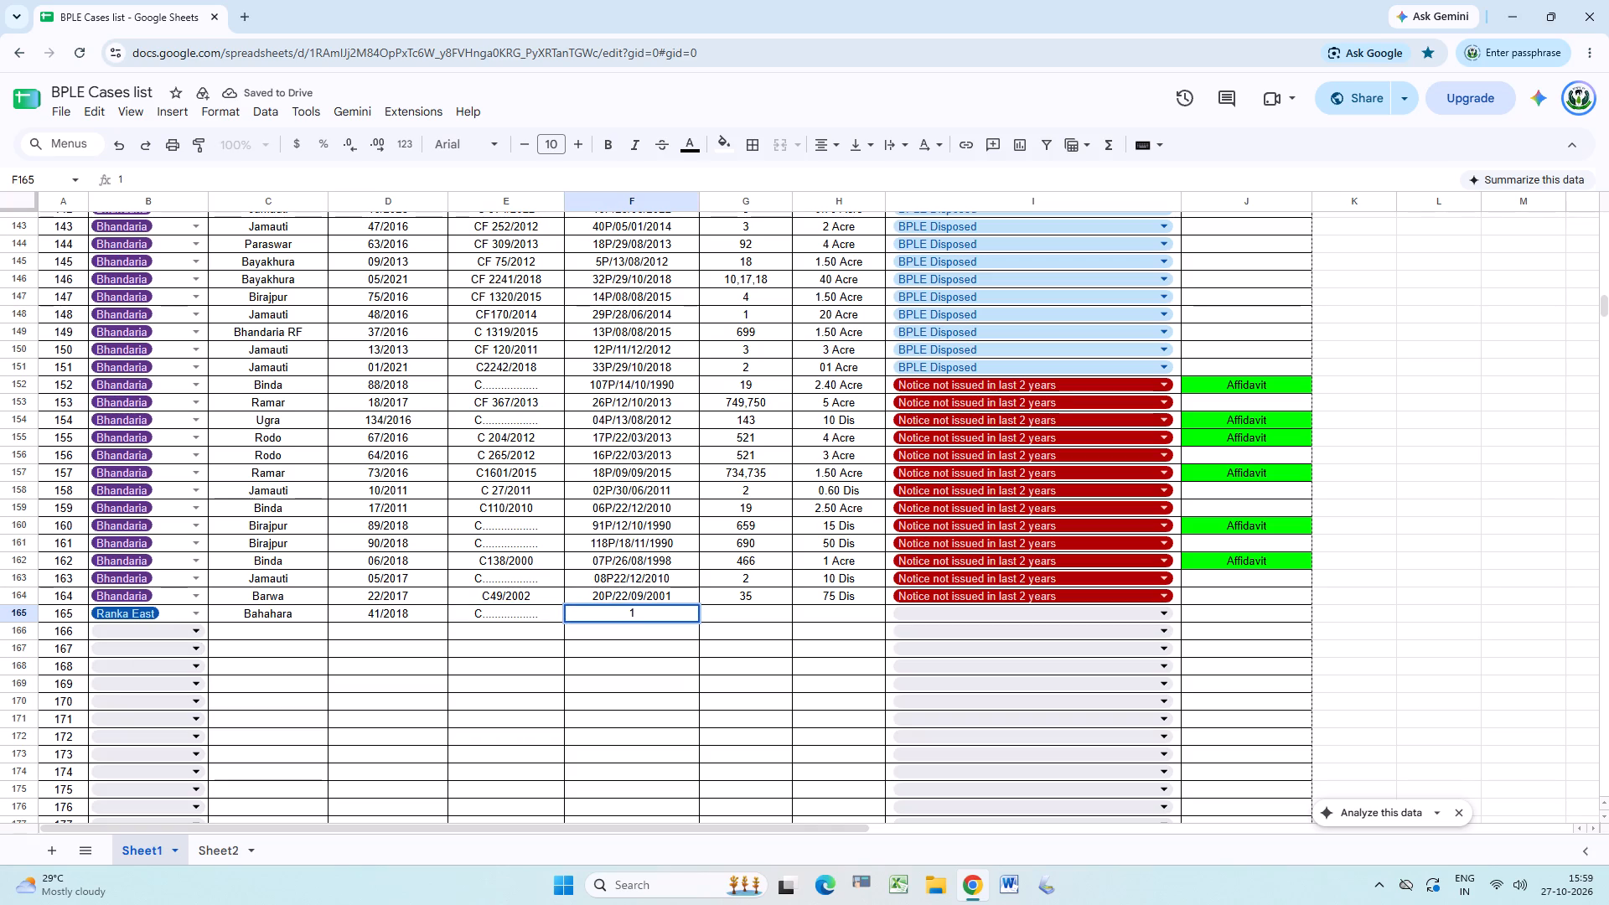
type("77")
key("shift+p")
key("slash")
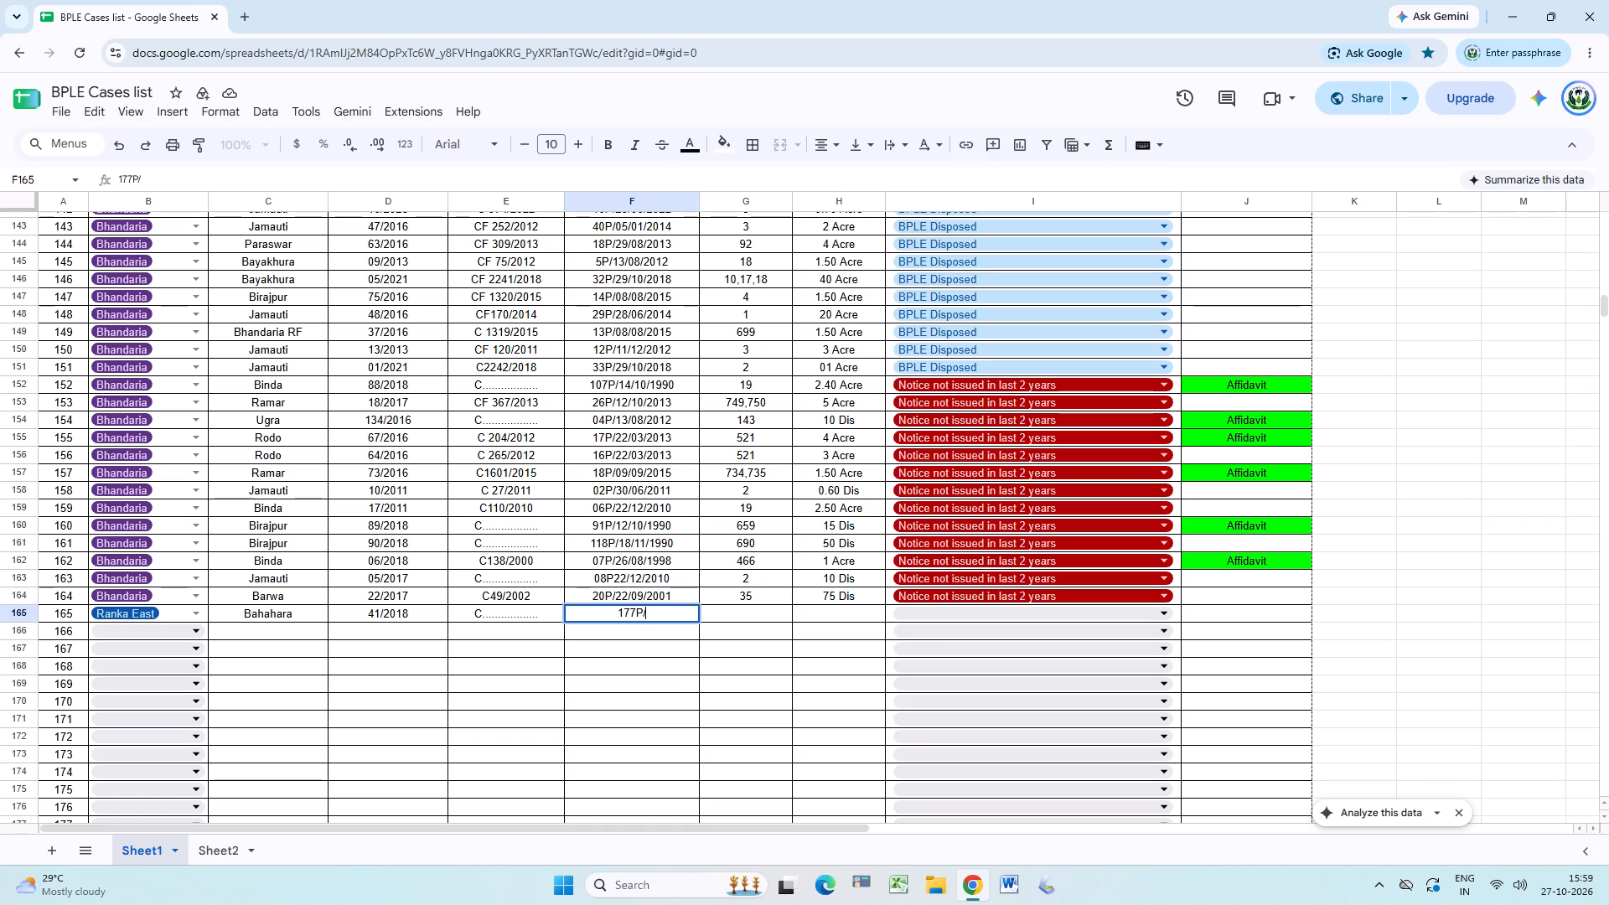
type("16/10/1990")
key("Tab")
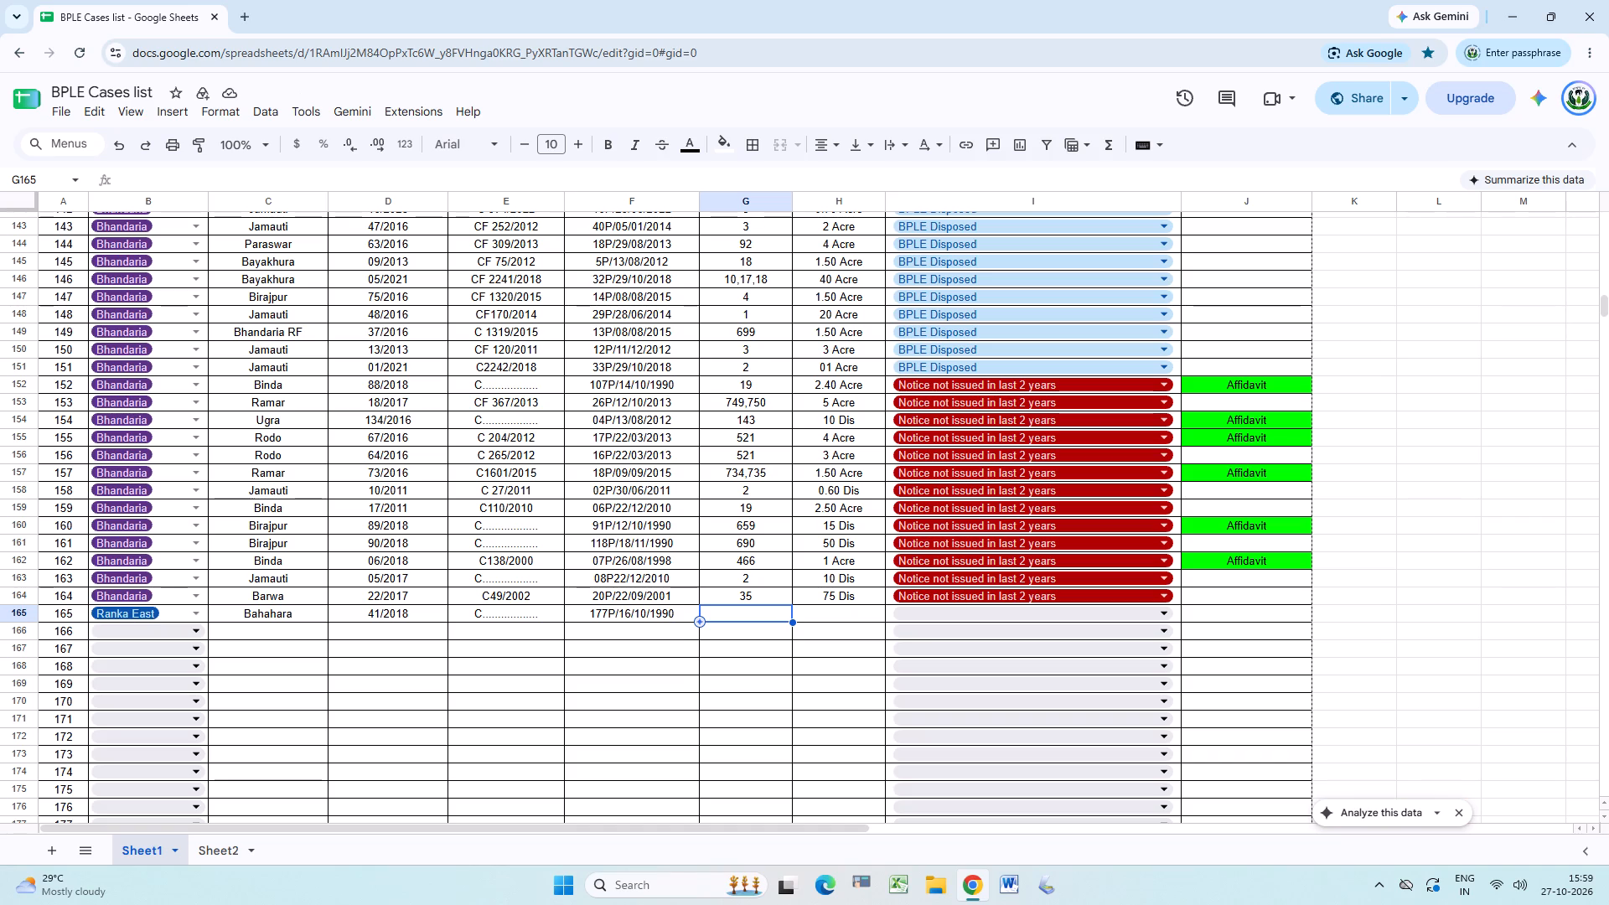
In row 165, enter 535,568 in column G and 8 Acre in column H.
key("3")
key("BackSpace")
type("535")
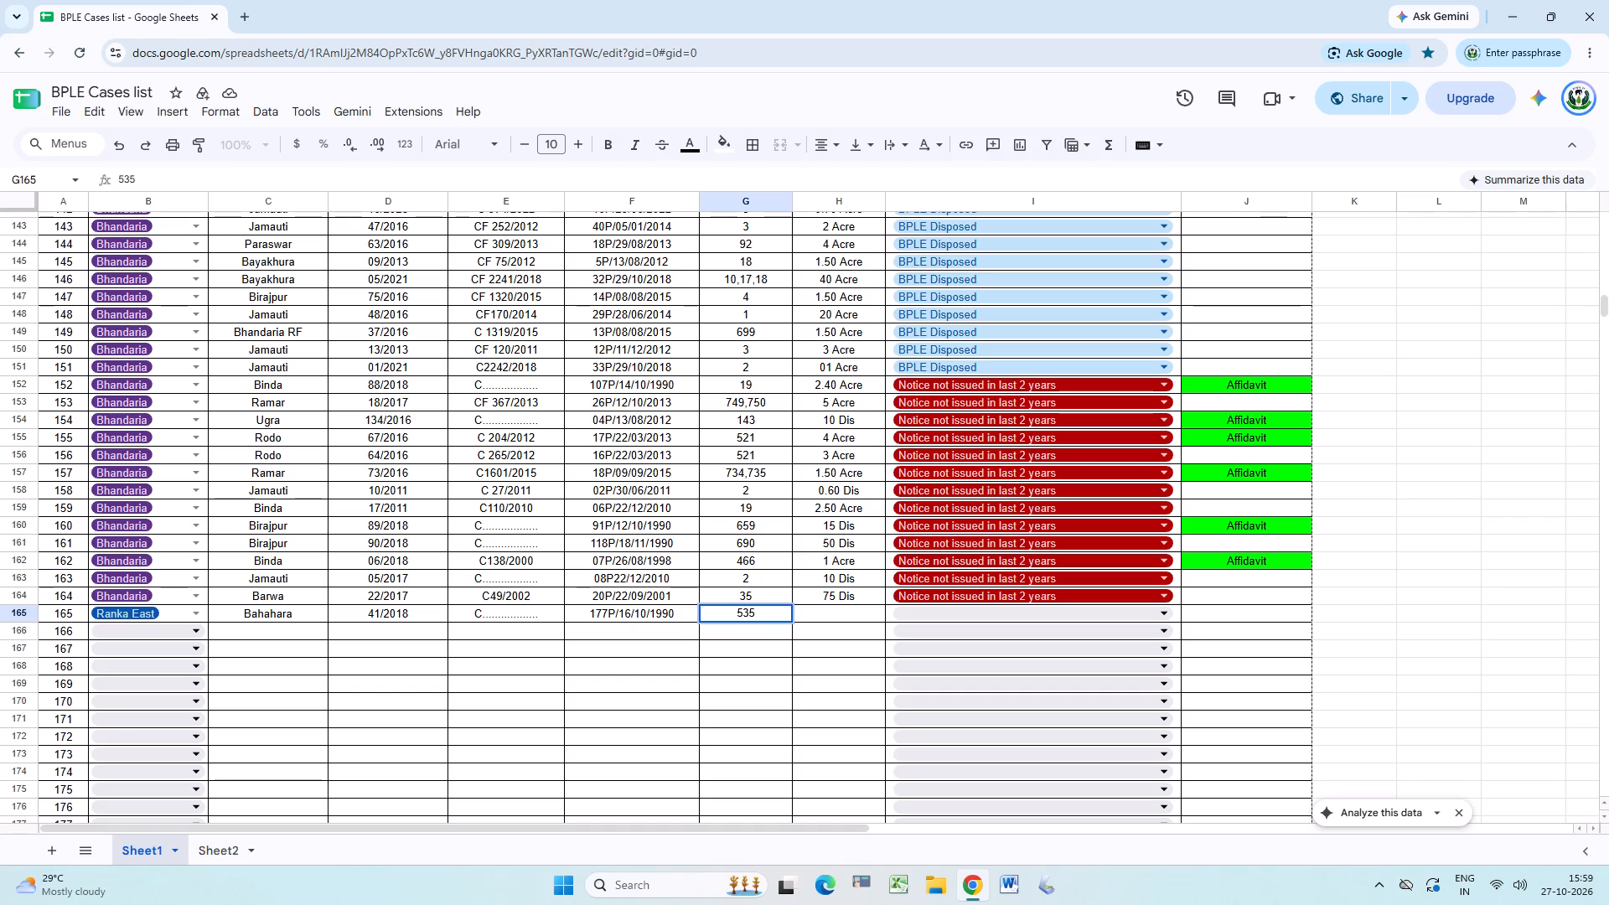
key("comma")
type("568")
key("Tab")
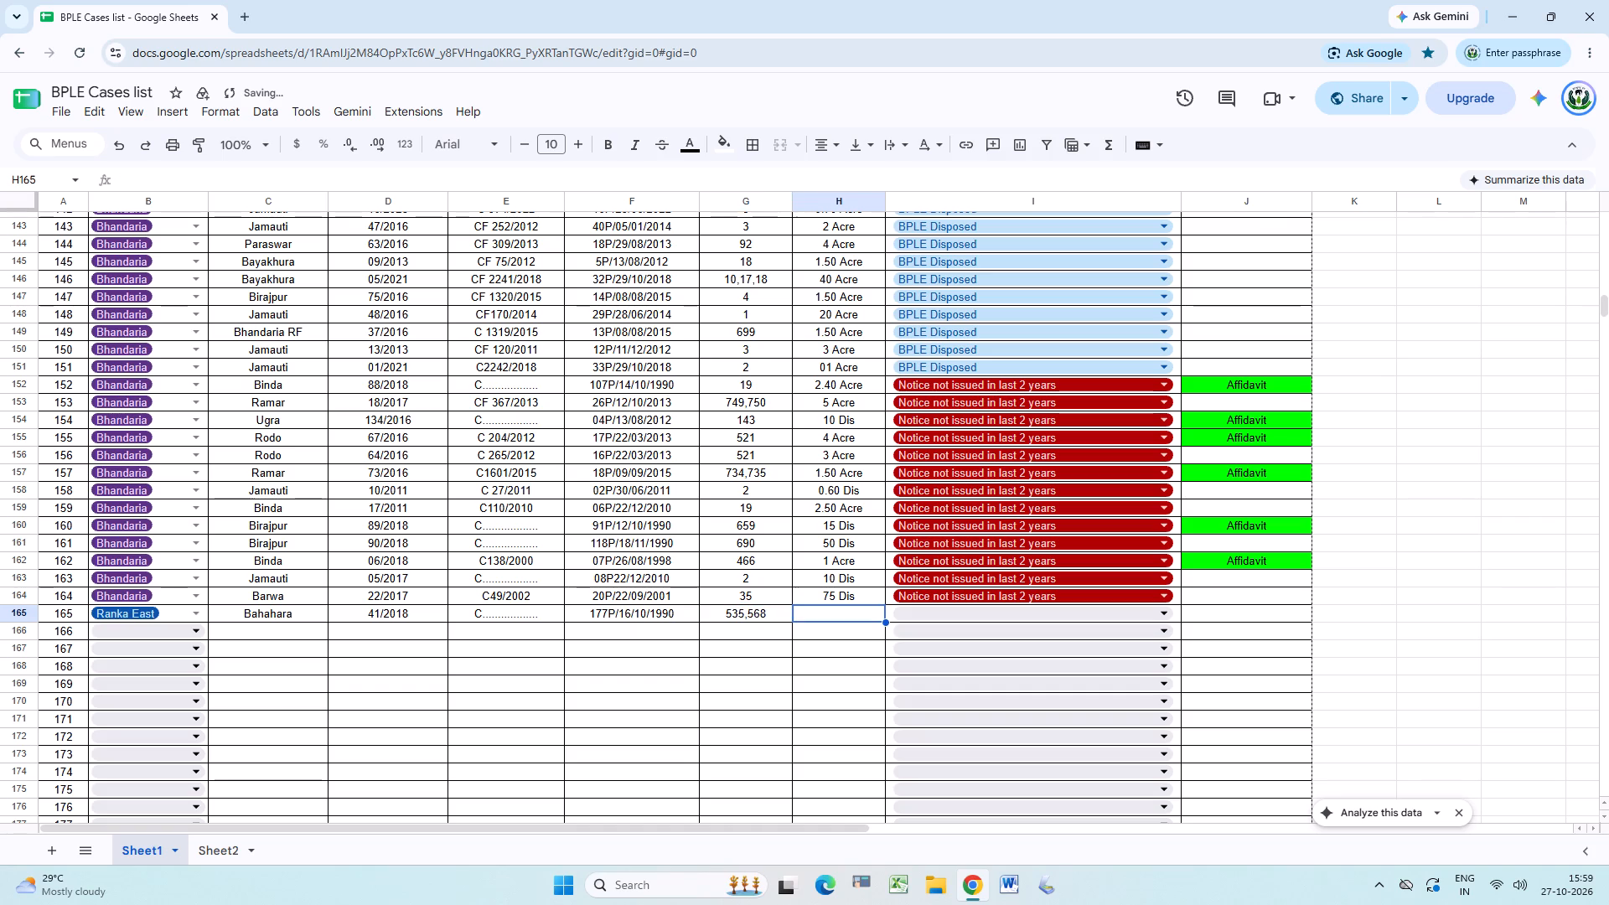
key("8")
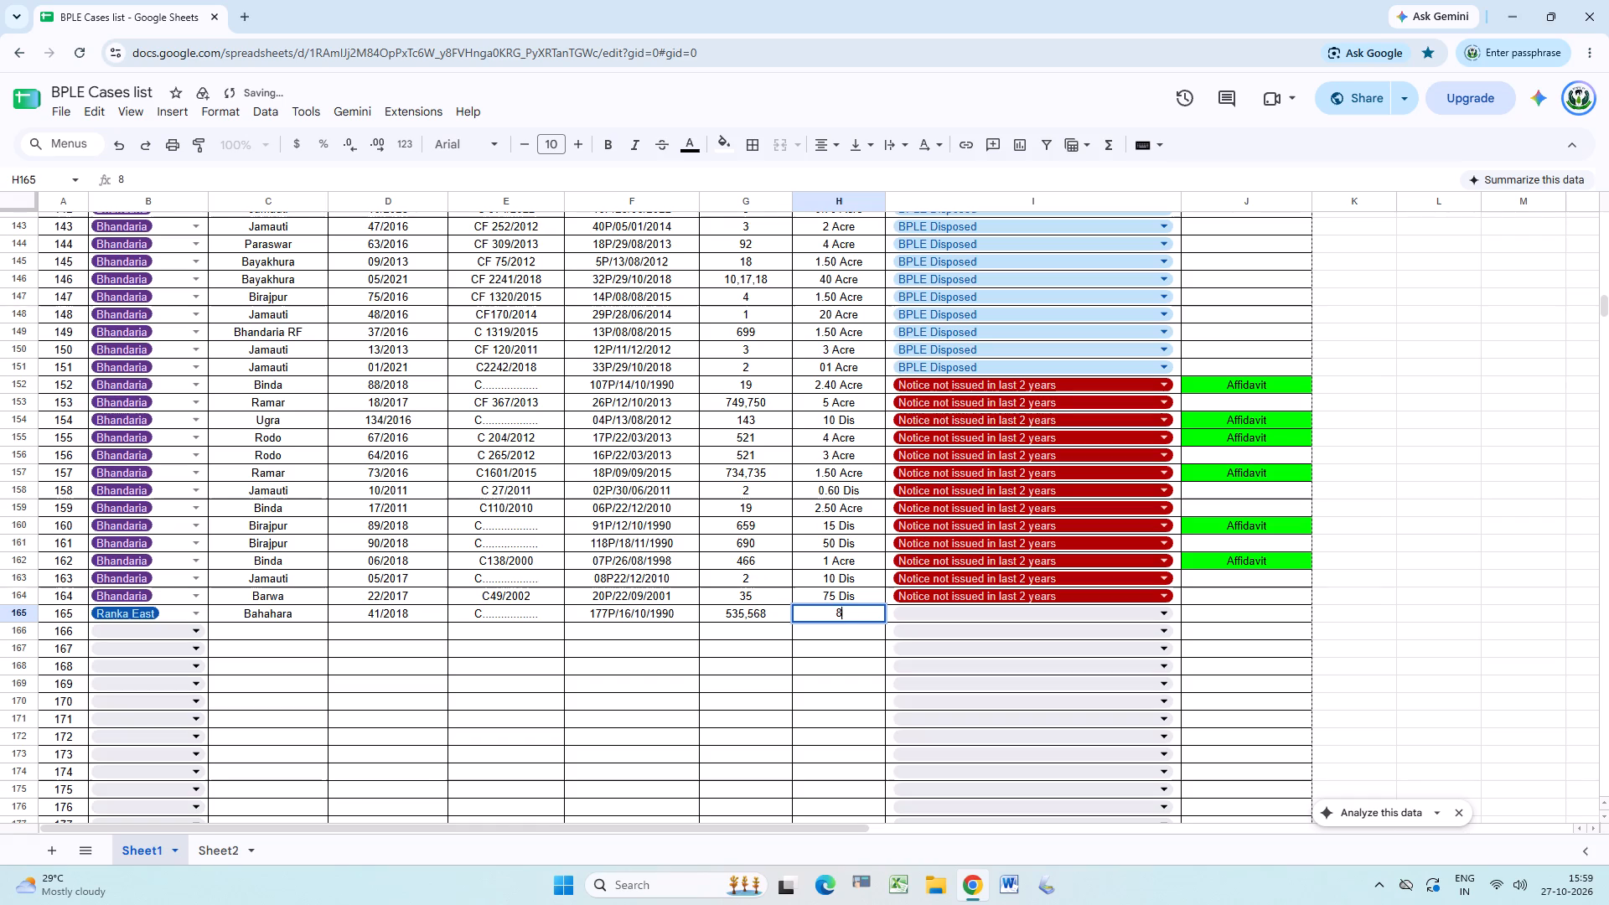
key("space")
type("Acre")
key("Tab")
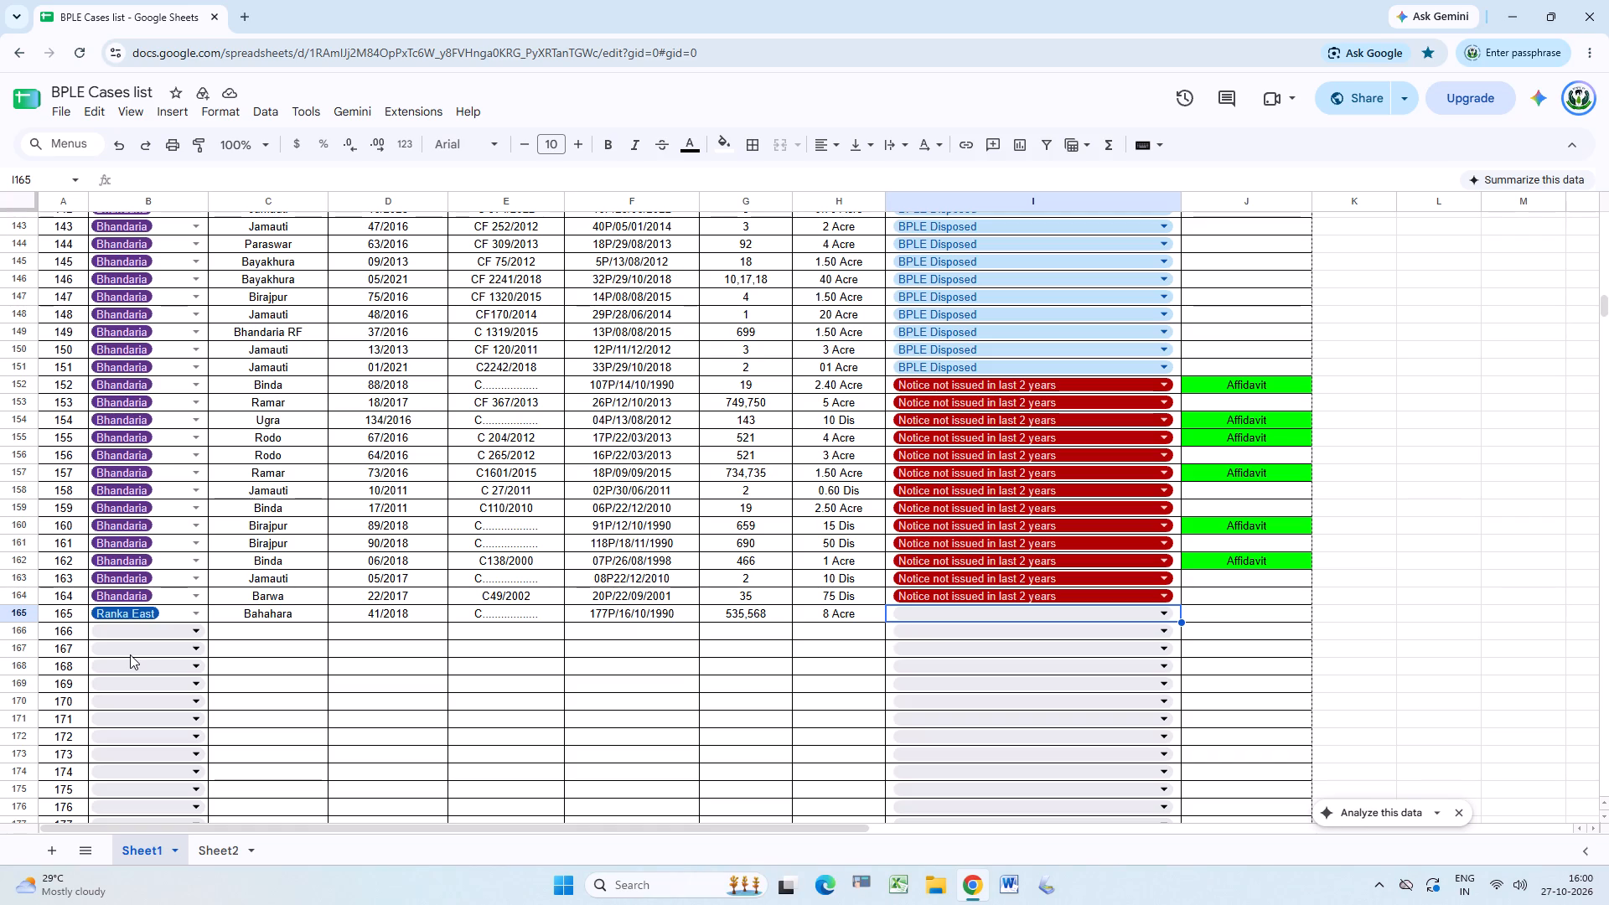
Give row 165 the status "Notice not issued in last 2 years" from the row above and copy an existing Affidavit cell into its column J.
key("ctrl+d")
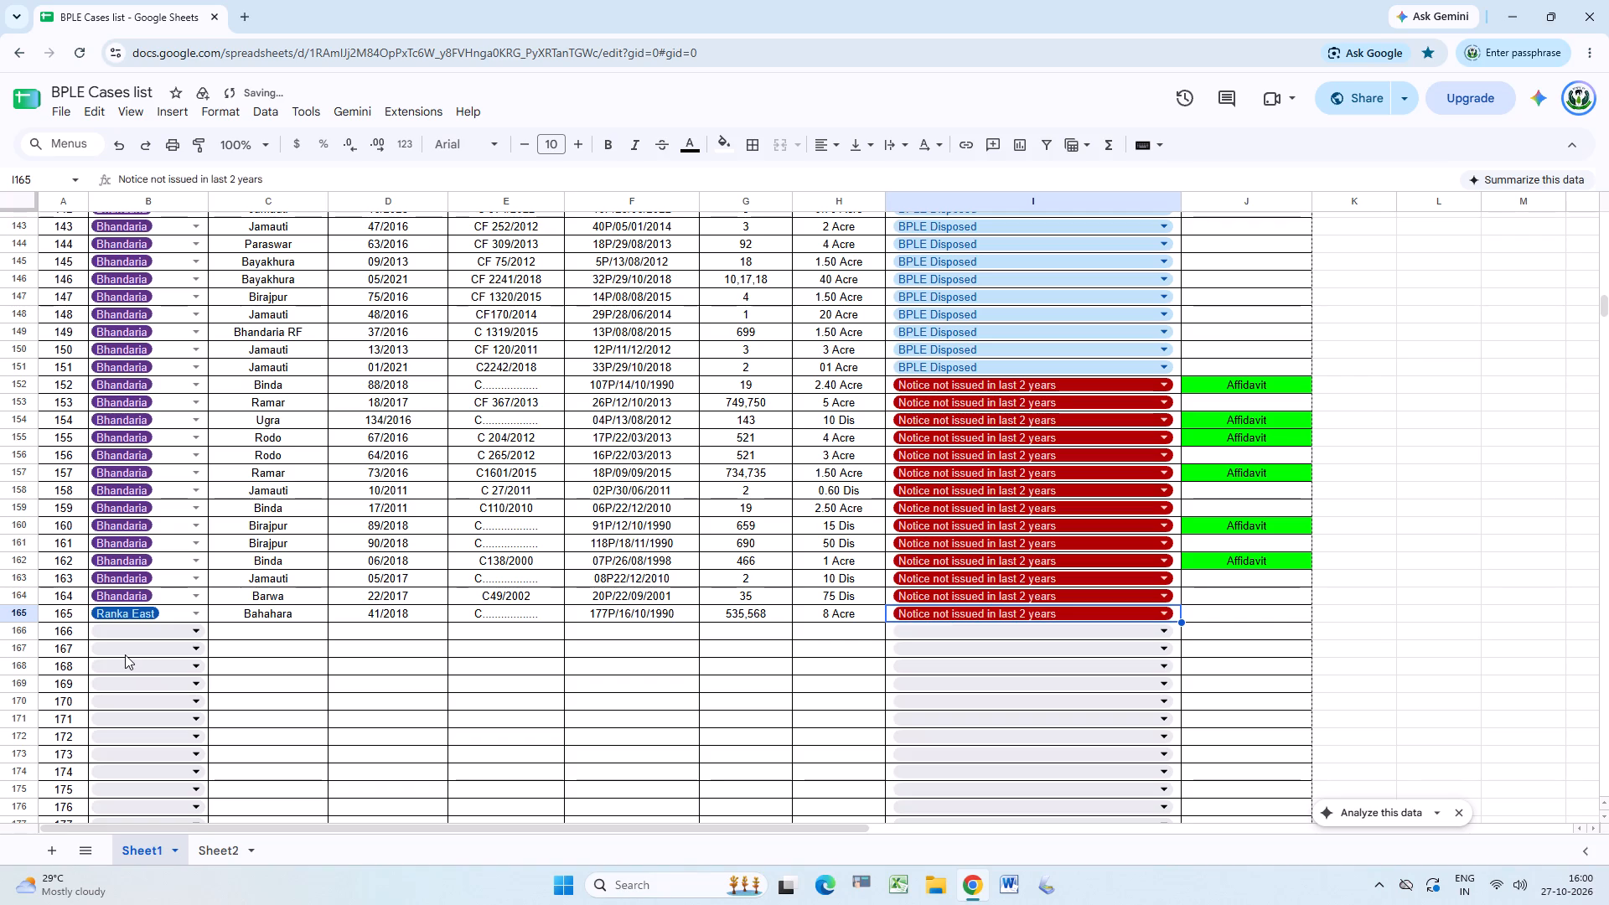
left_click(1264, 606)
left_click(1250, 545)
left_click(1244, 560)
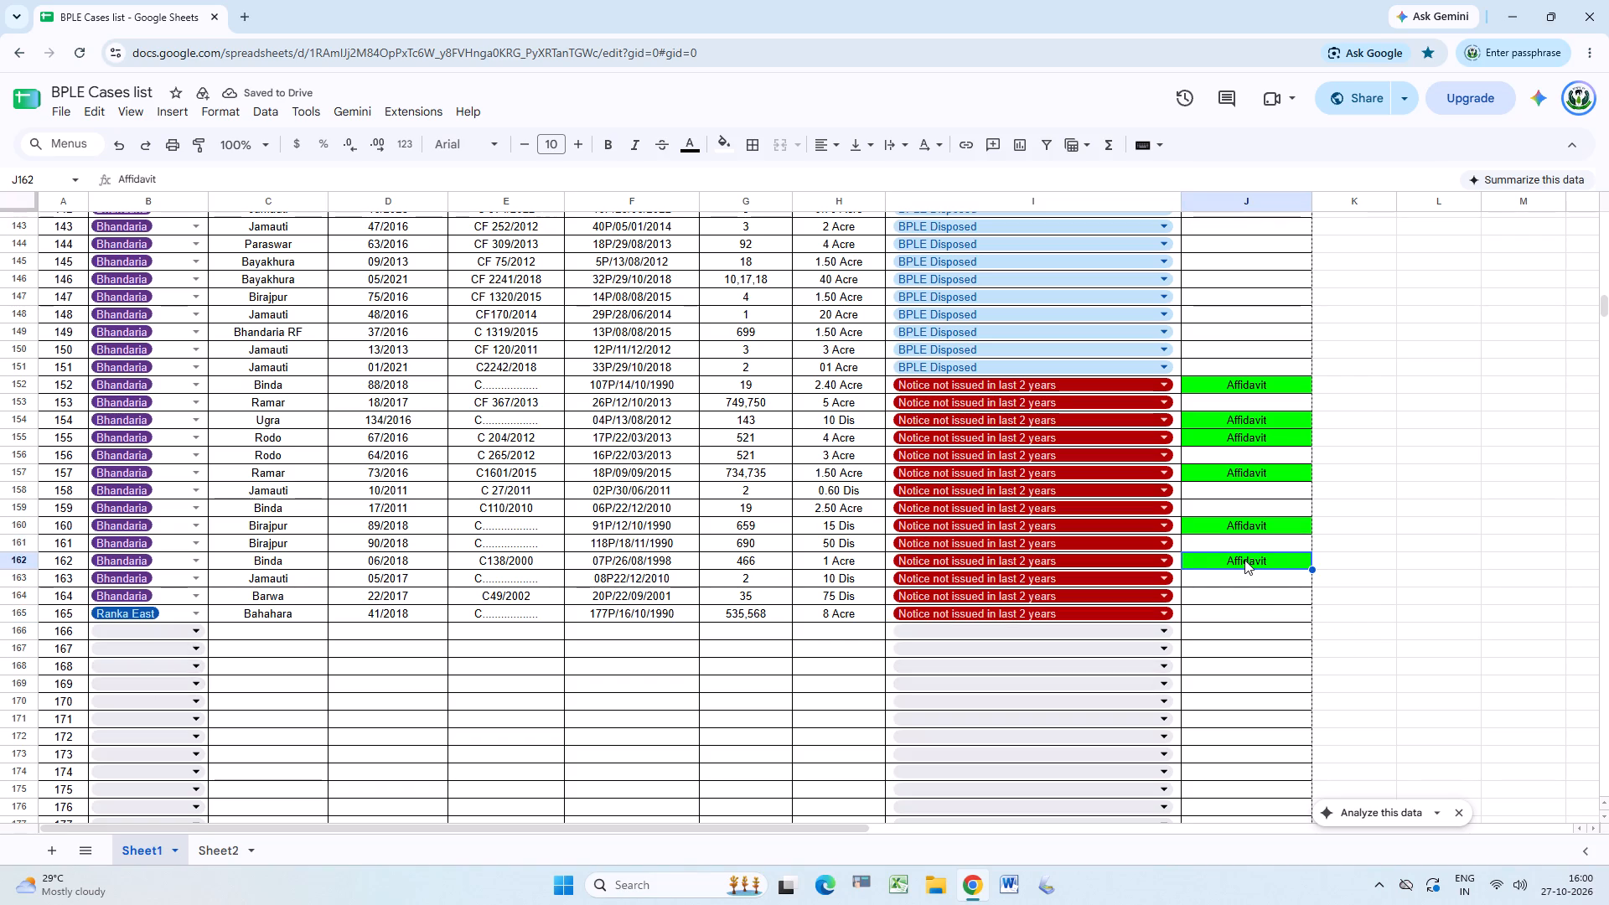
key("ctrl+c")
left_click(1242, 606)
key("ctrl+v")
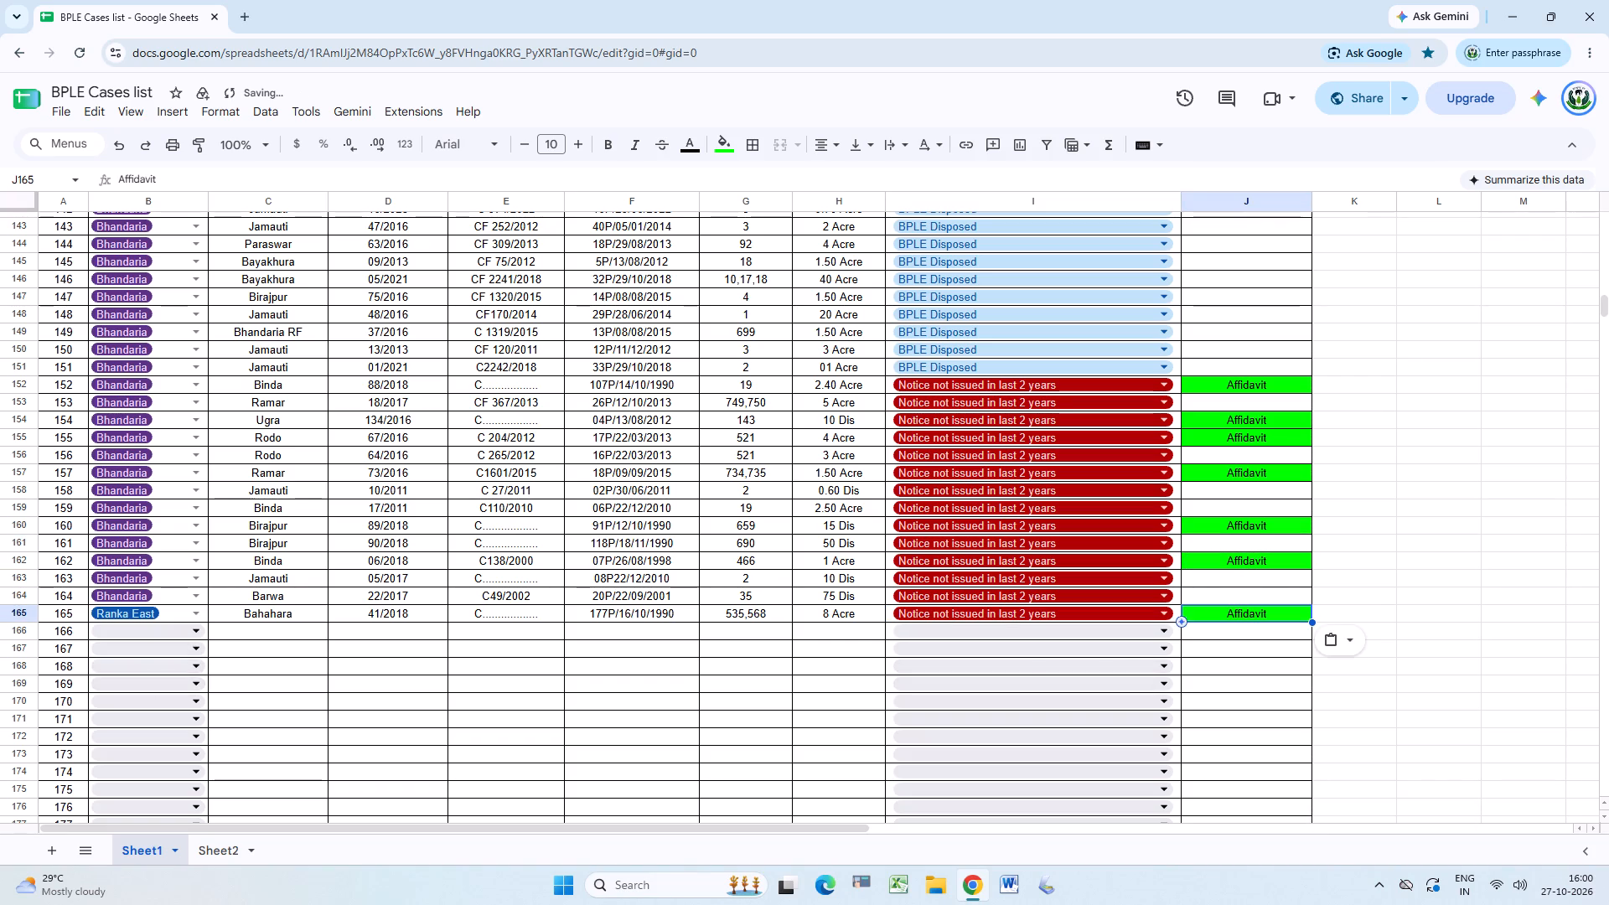
In row 166, select Ranka East in column B and enter Karri in column C.
left_click(109, 630)
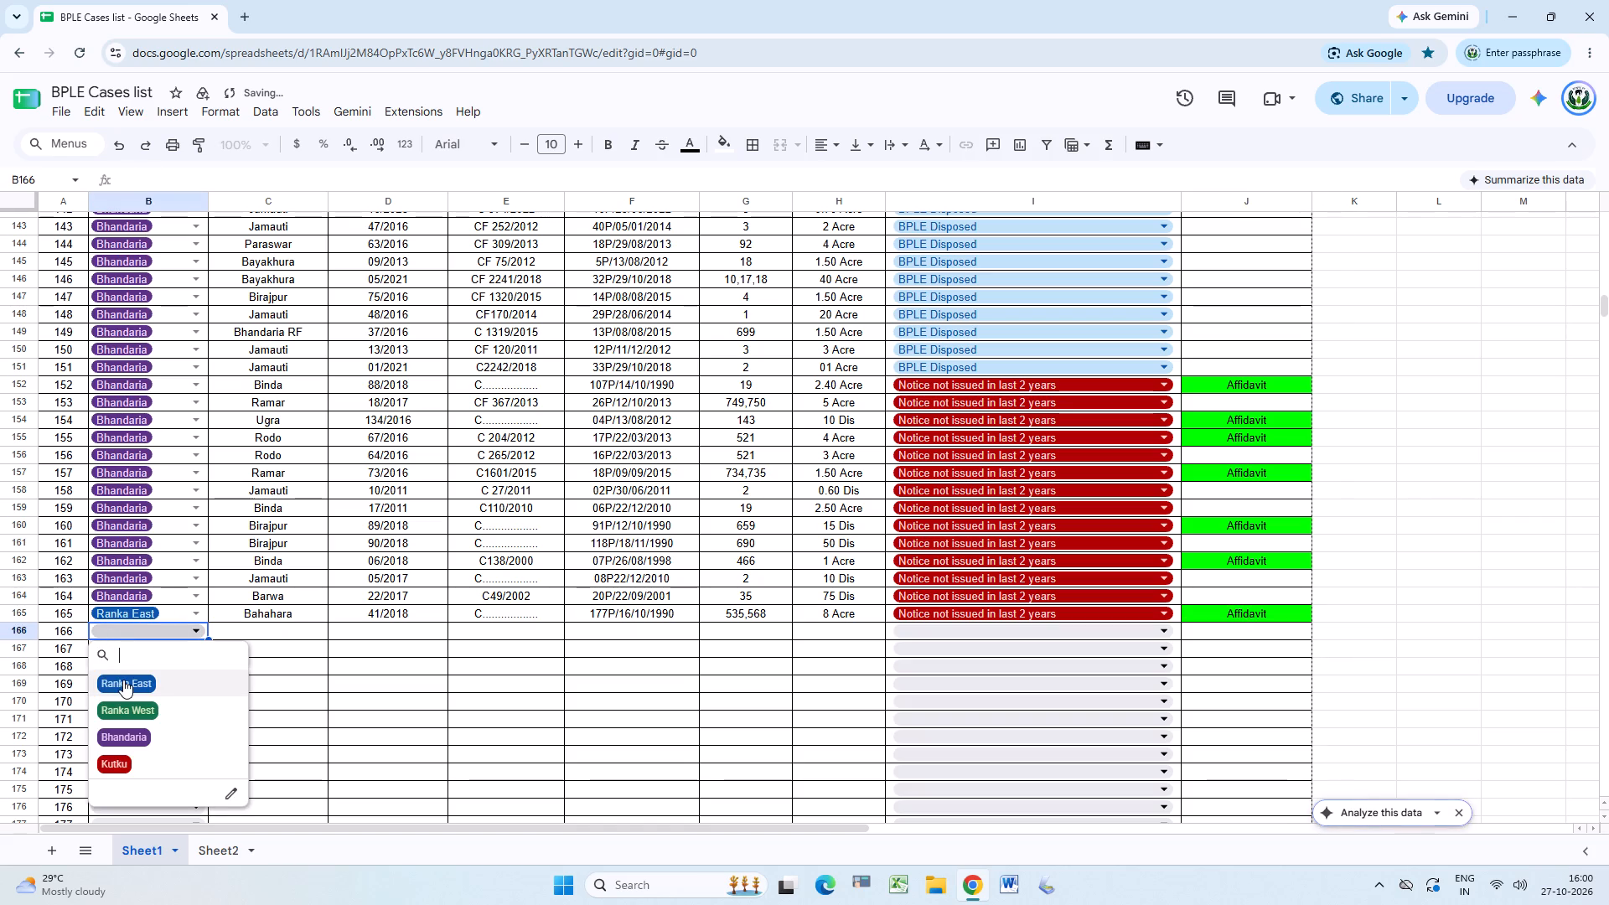
left_click(123, 683)
key("Tab")
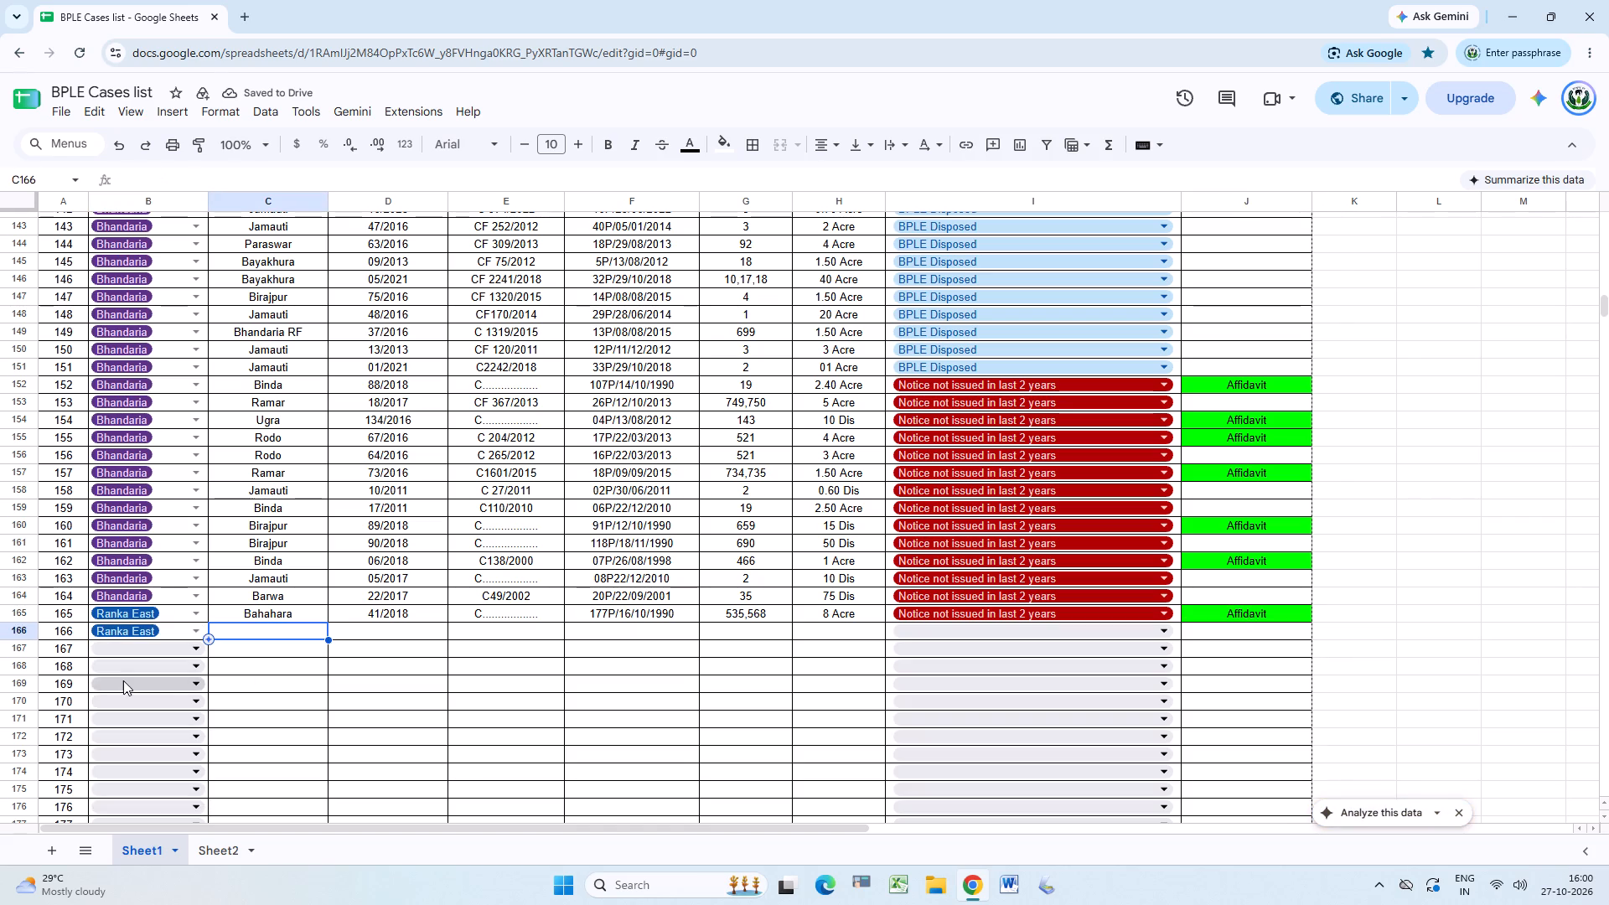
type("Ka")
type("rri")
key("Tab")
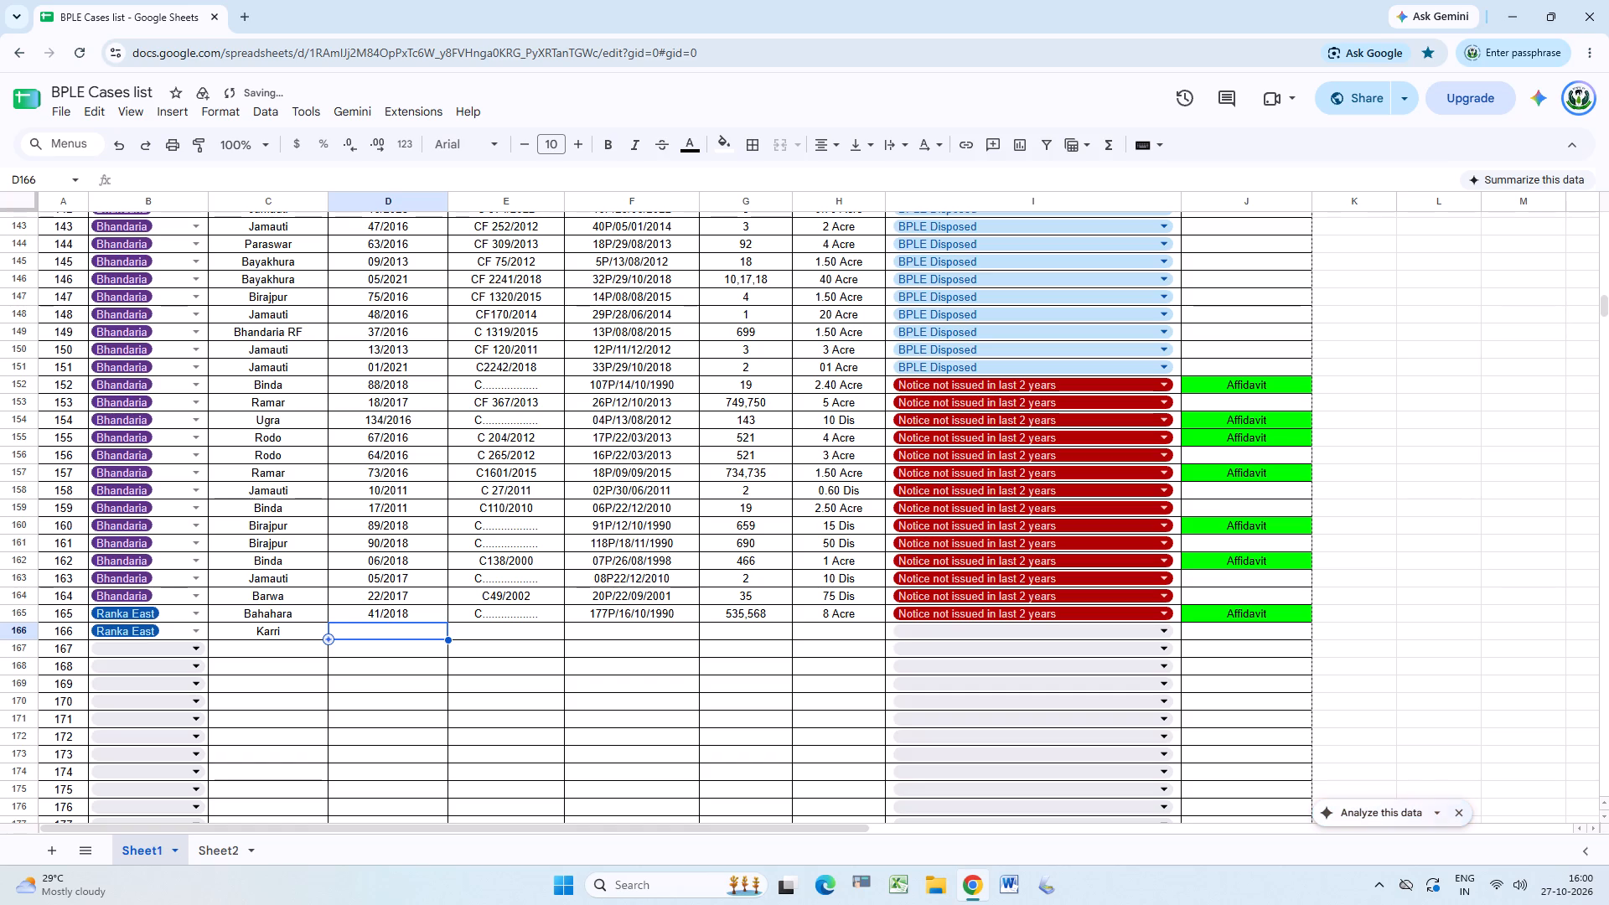
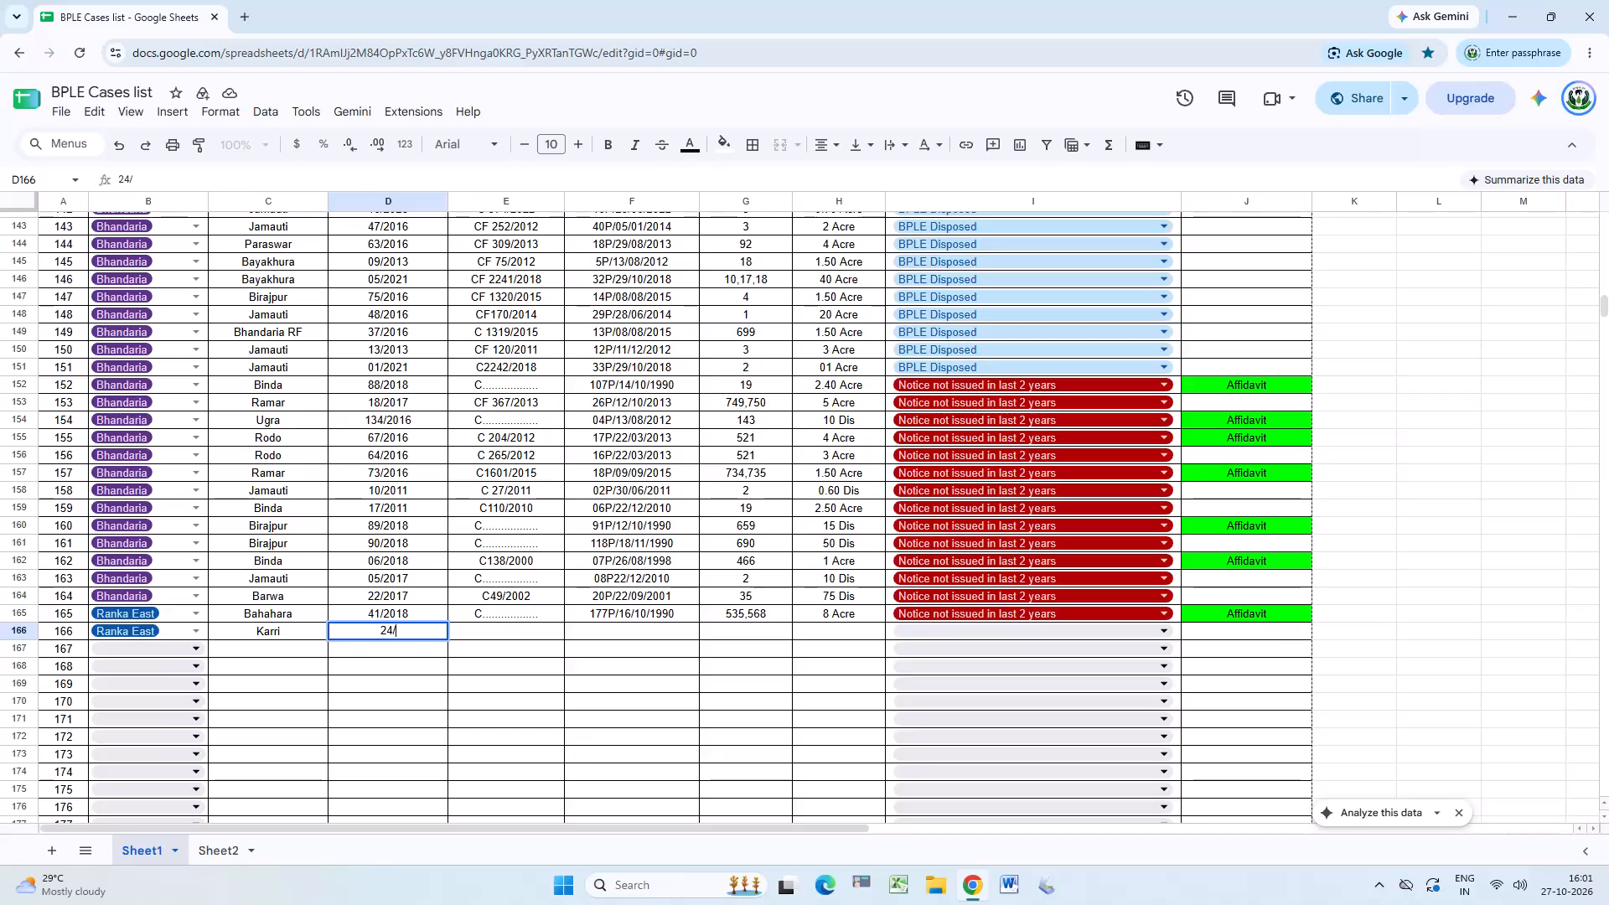
In row 166, complete column D as 24/2018 and fill column E with the value from the row above.
key("Tab")
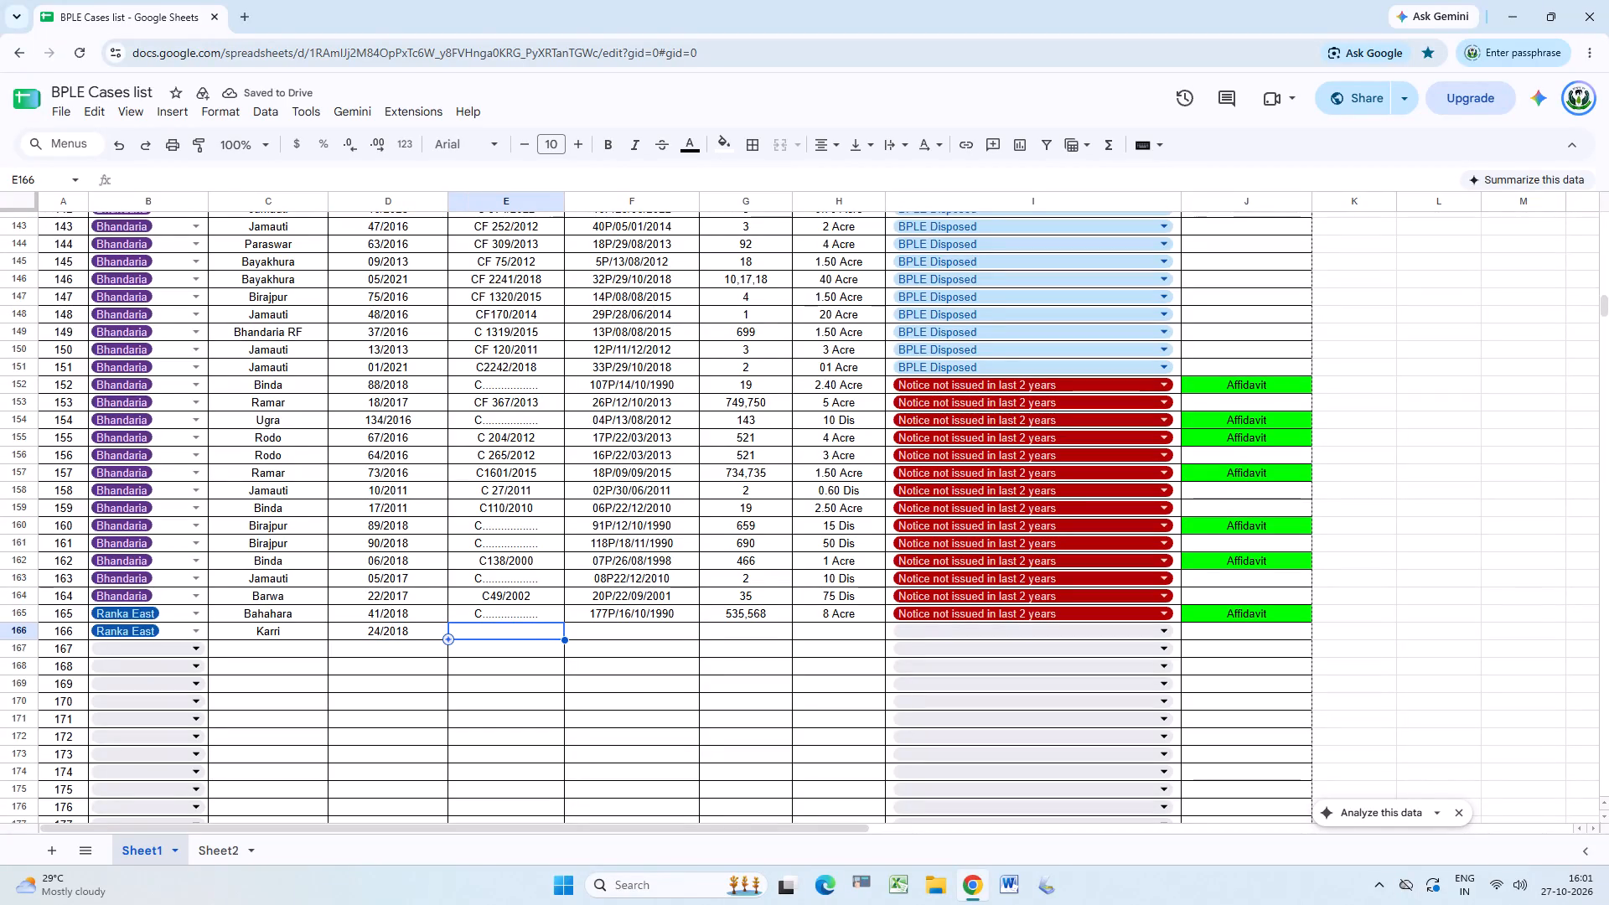
key("ctrl+d")
key("Tab")
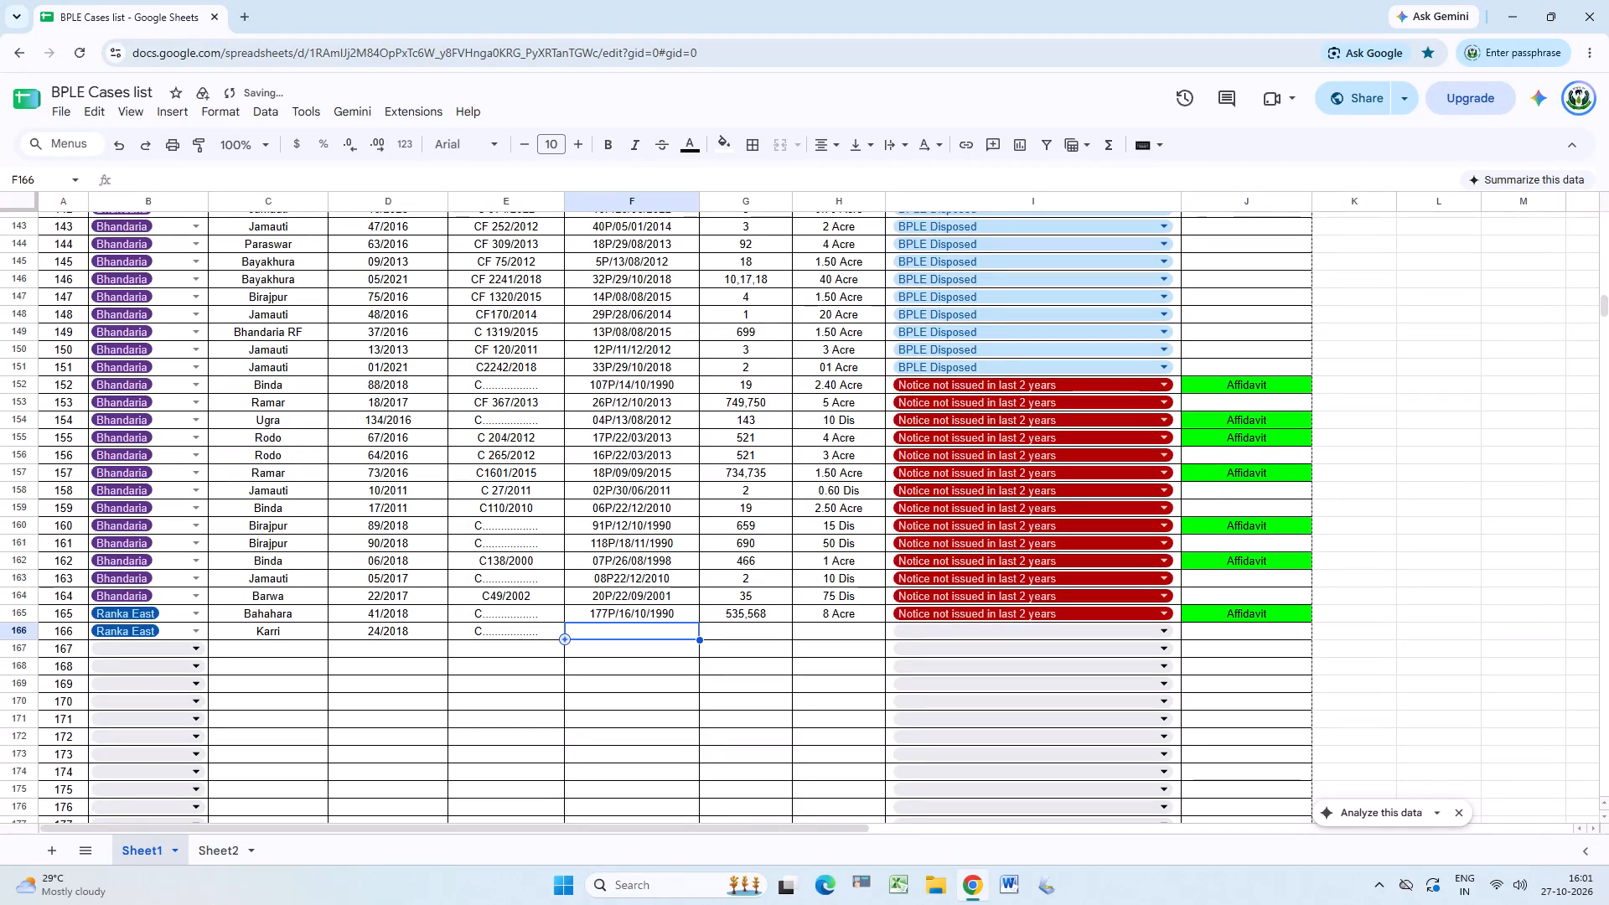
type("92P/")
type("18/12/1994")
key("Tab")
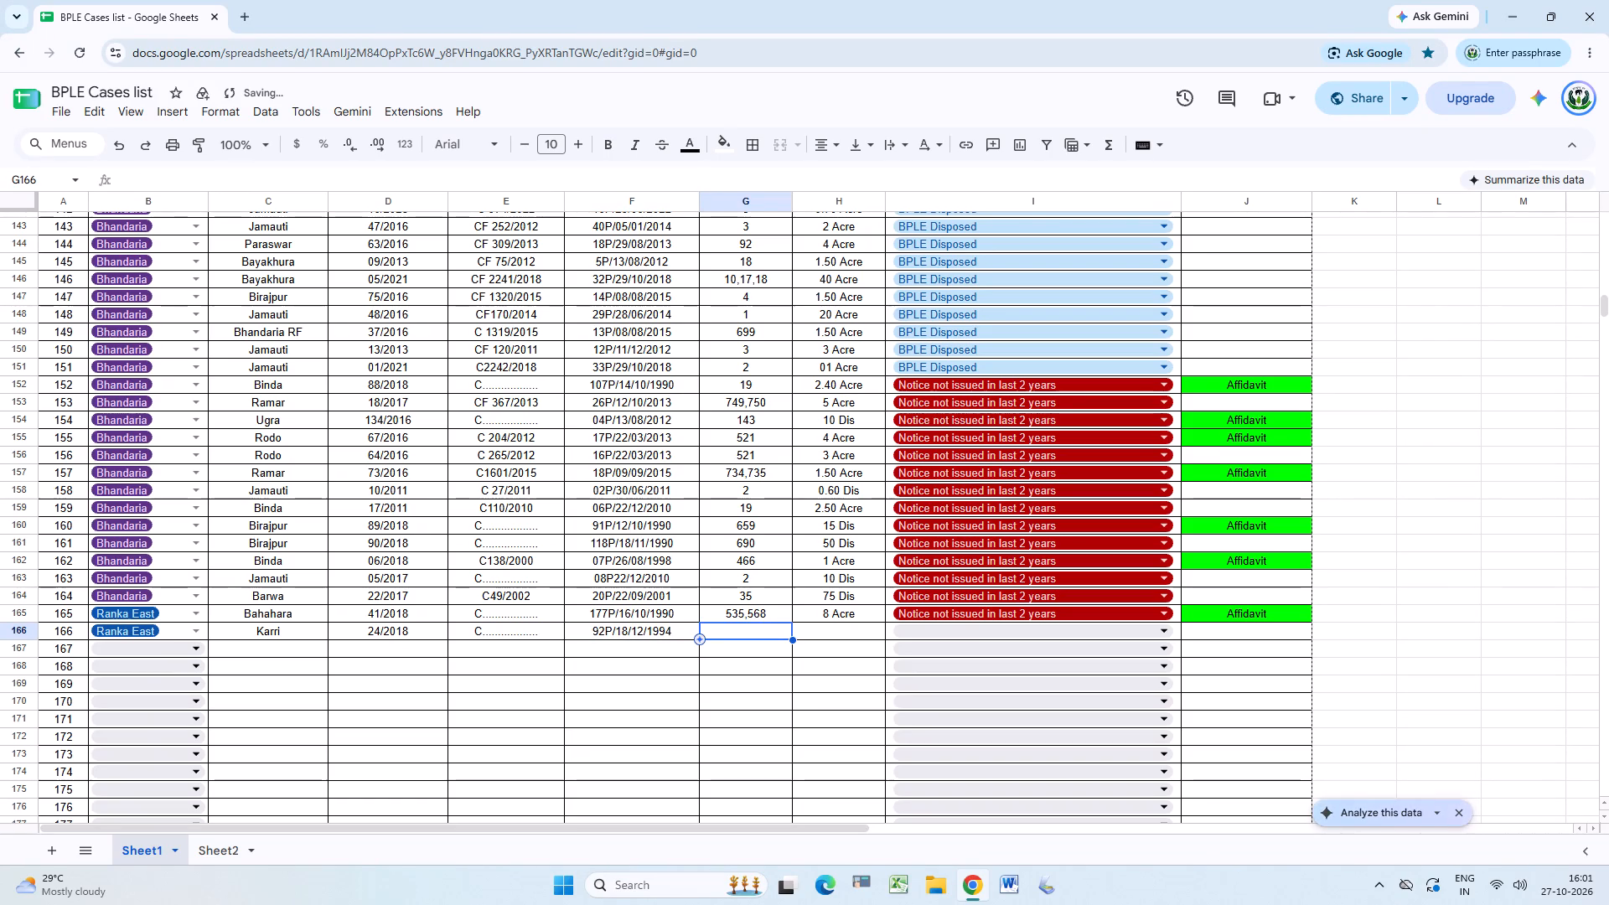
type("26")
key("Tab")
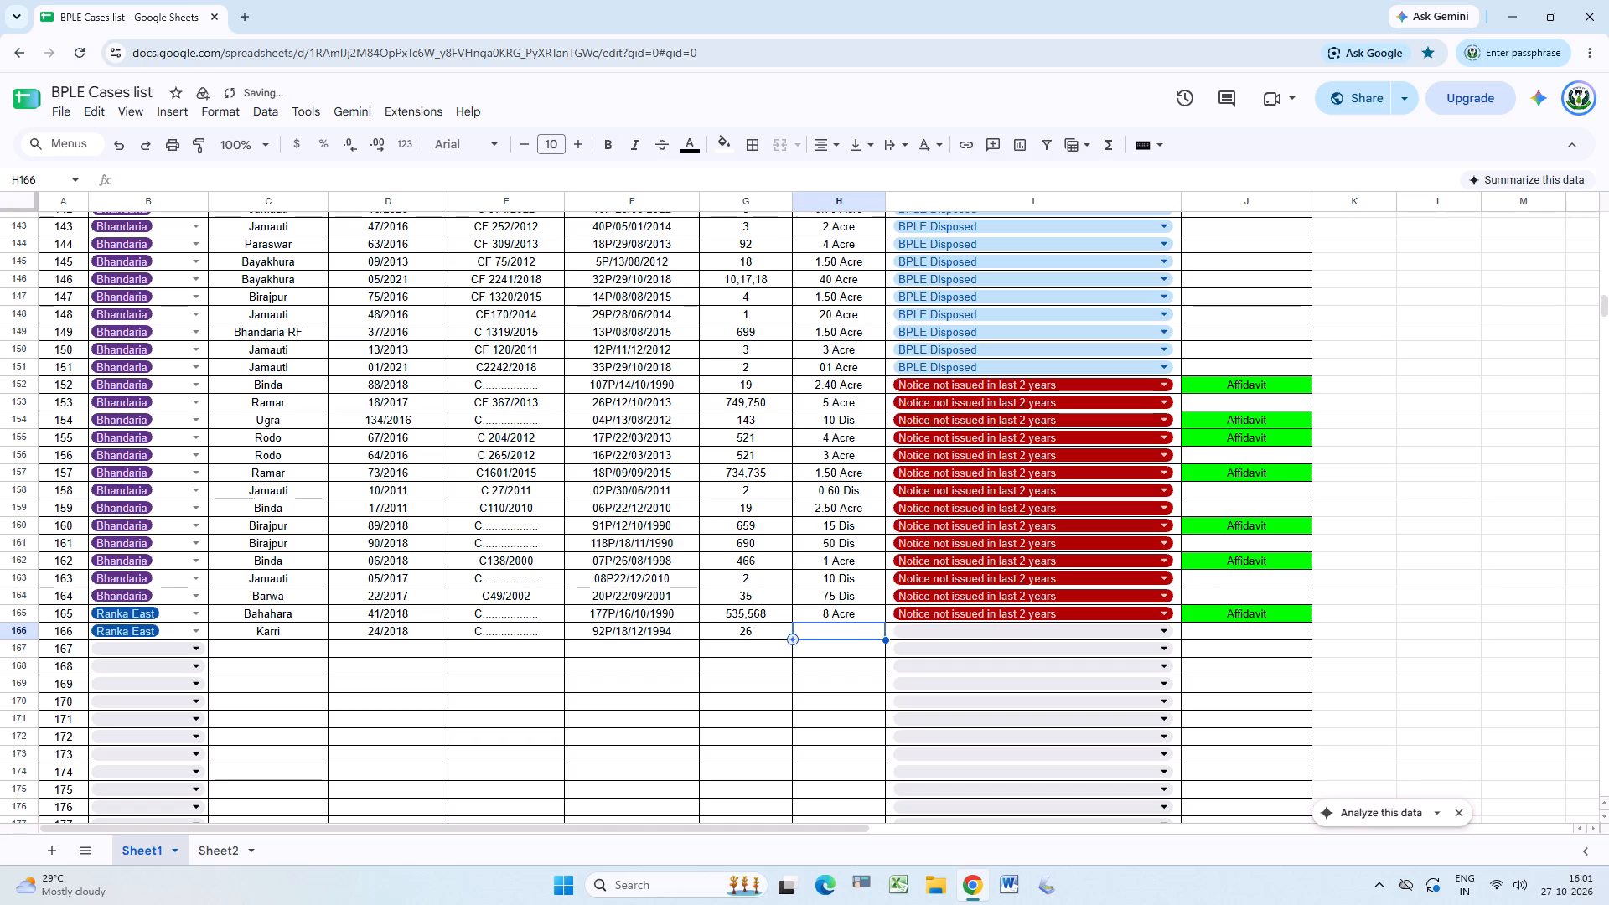
In row 166, enter 1.70 Acre in column H and copy the status "Notice not issued in last 2 years" from the row above.
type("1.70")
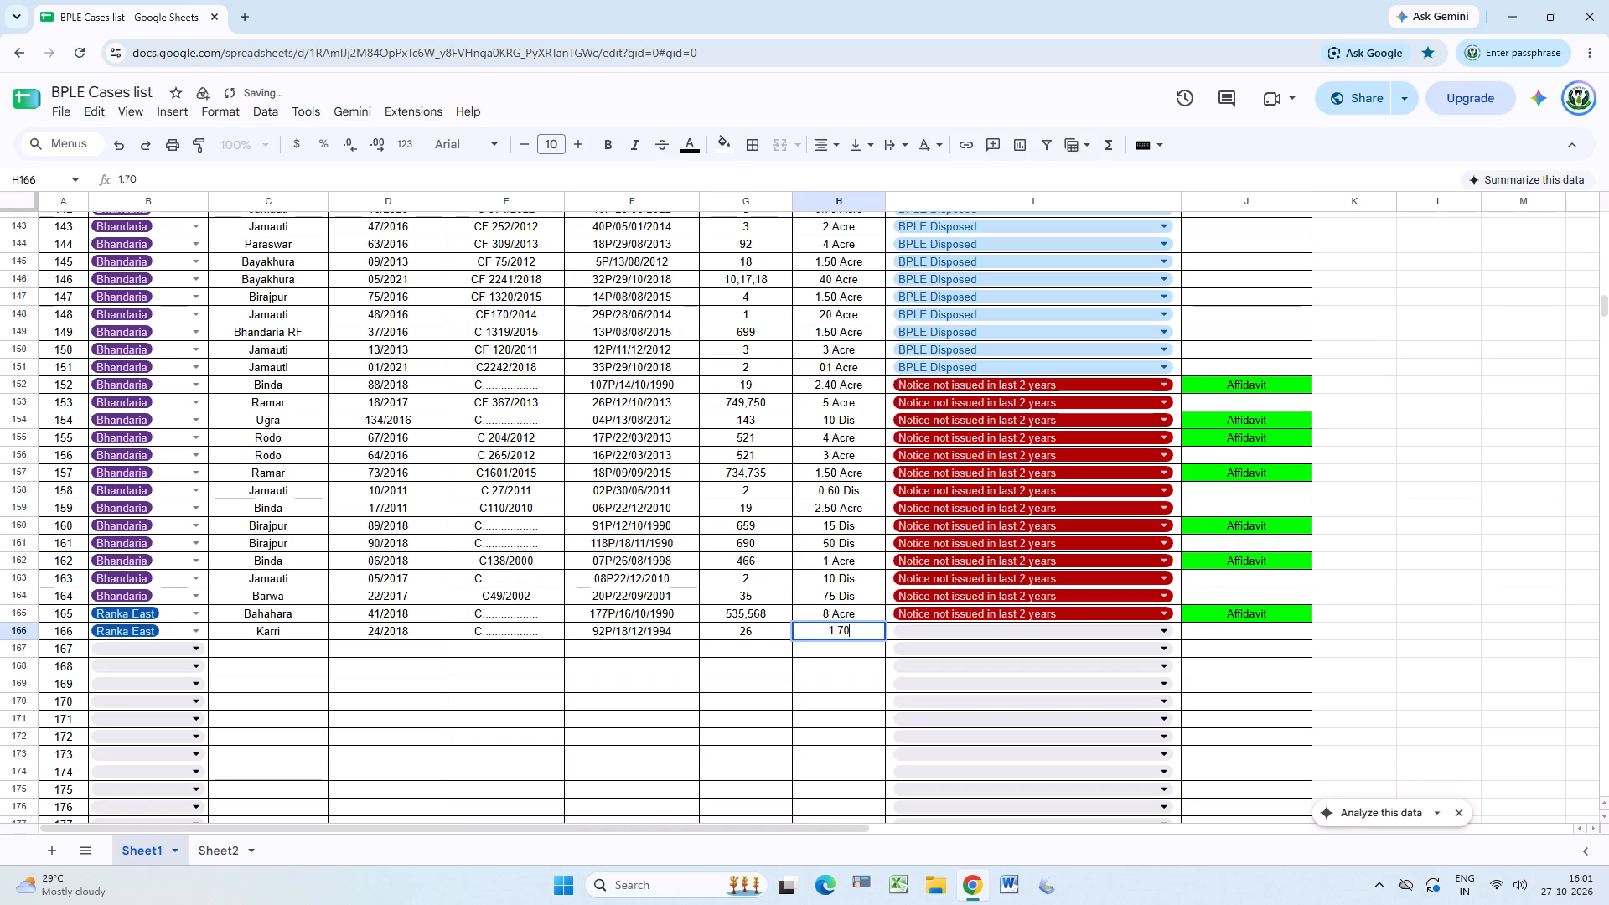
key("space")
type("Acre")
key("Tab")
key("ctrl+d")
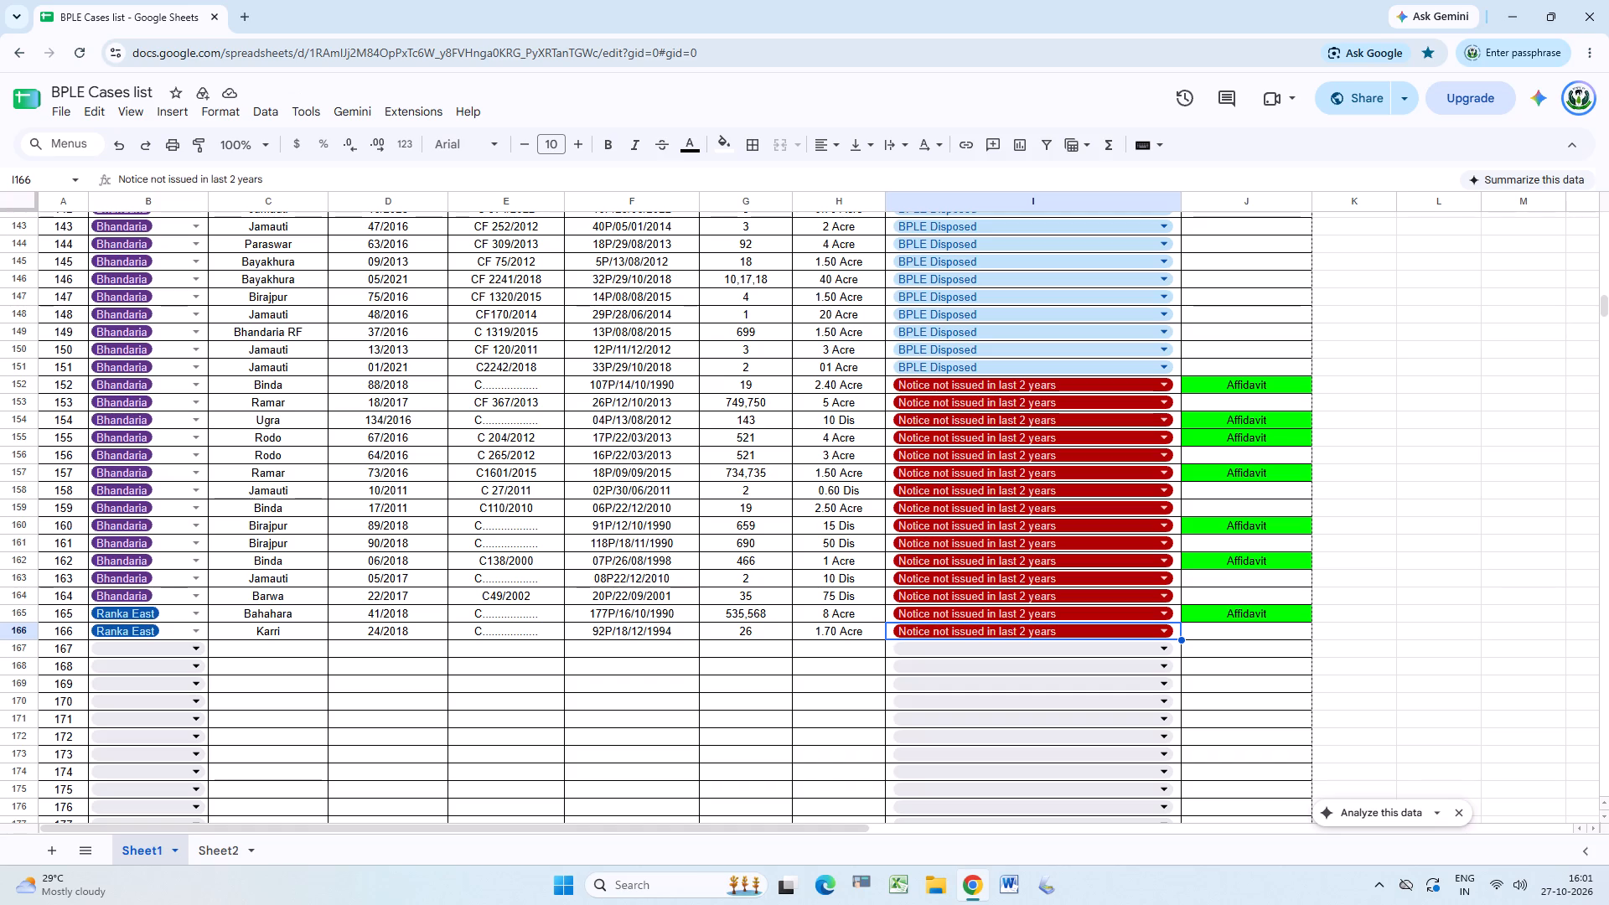
Select Ranka East in column B of row 167.
left_click(117, 647)
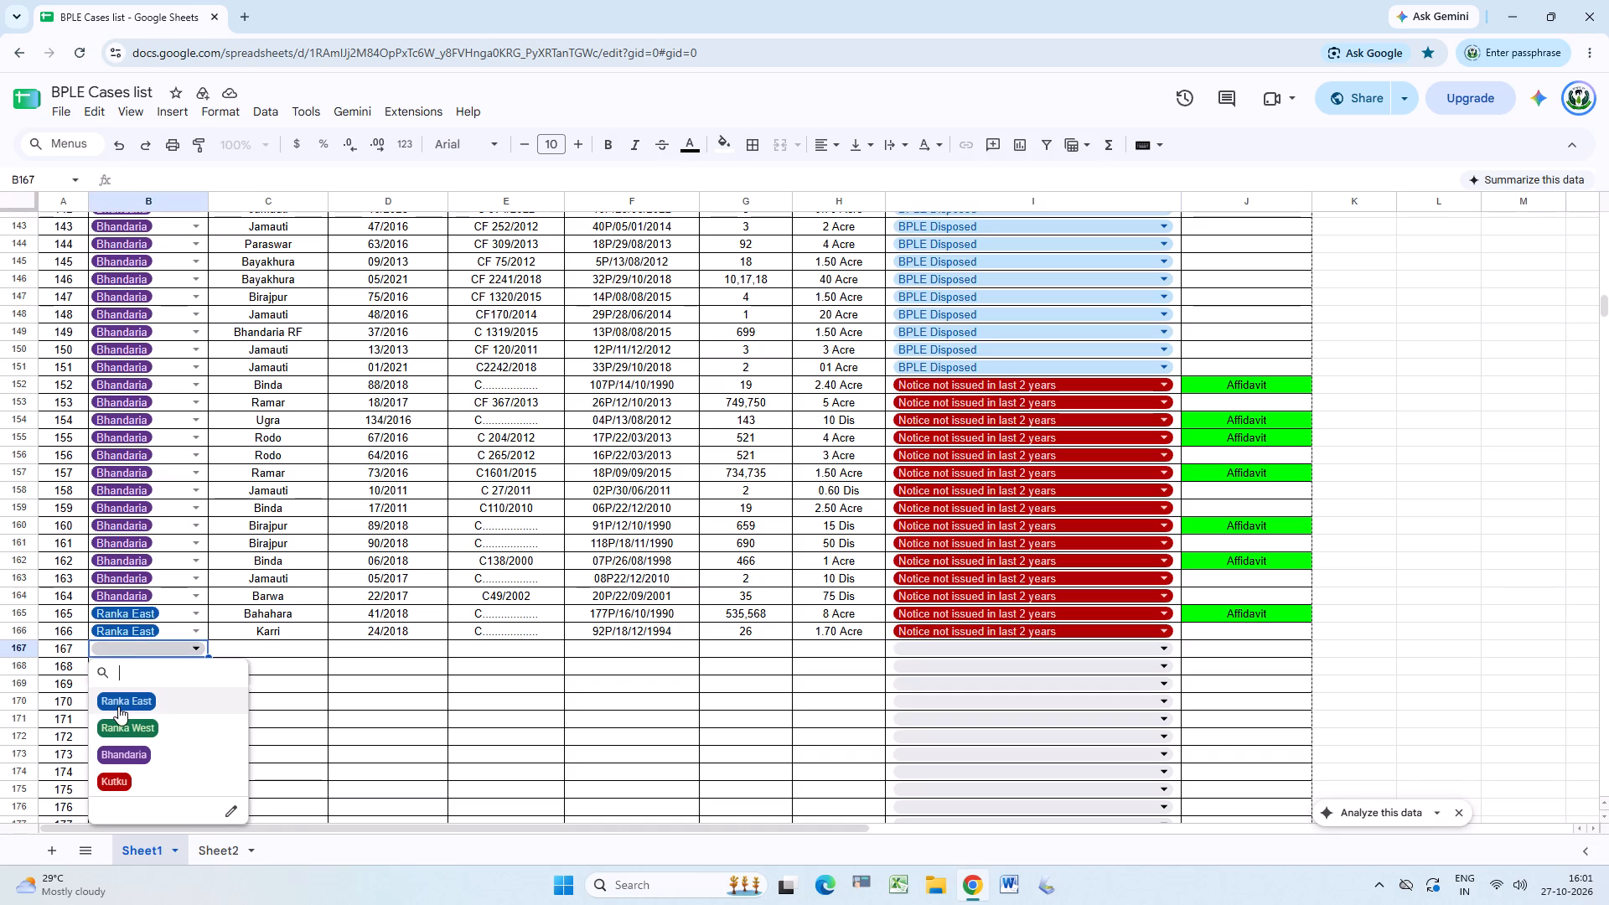
left_click(118, 706)
key("Tab")
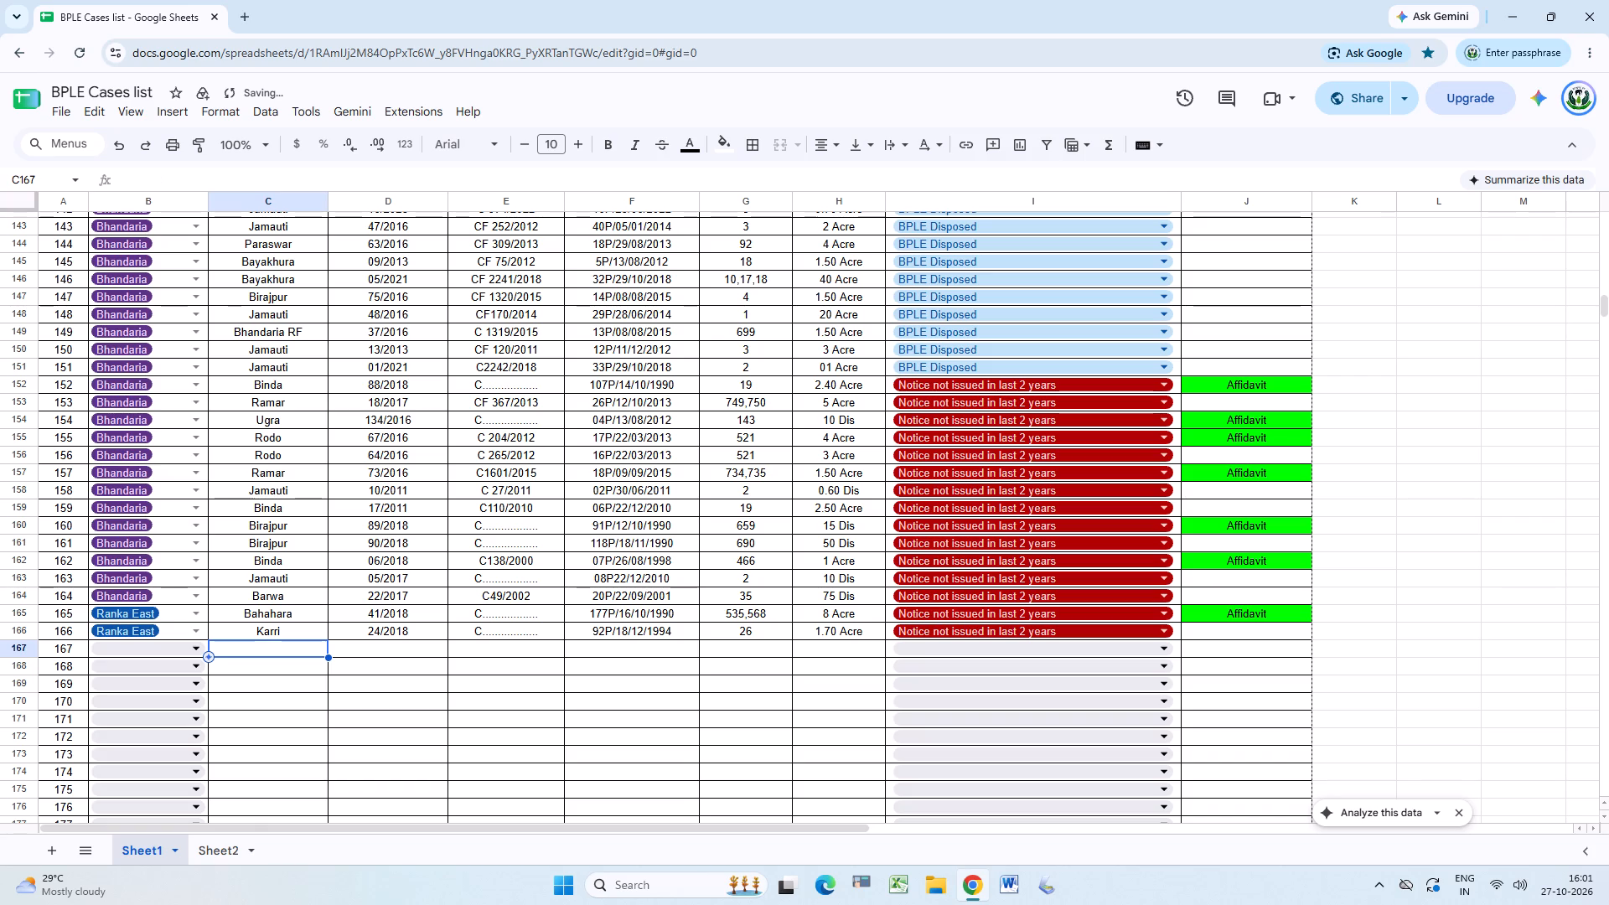
left_click(141, 647)
left_click(131, 698)
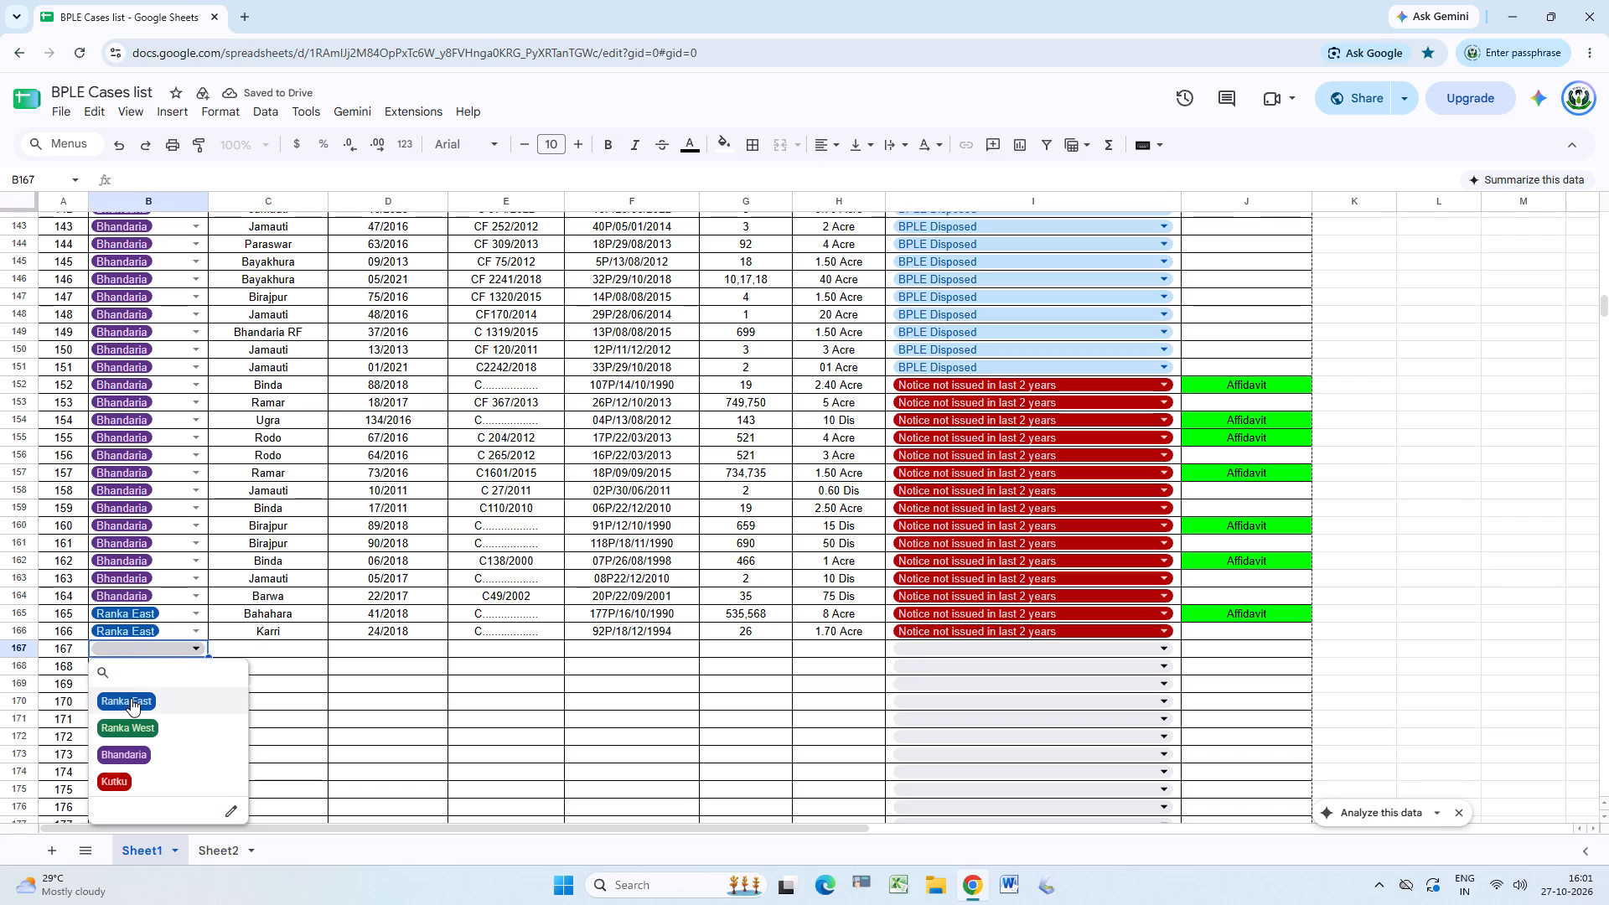
key("Tab")
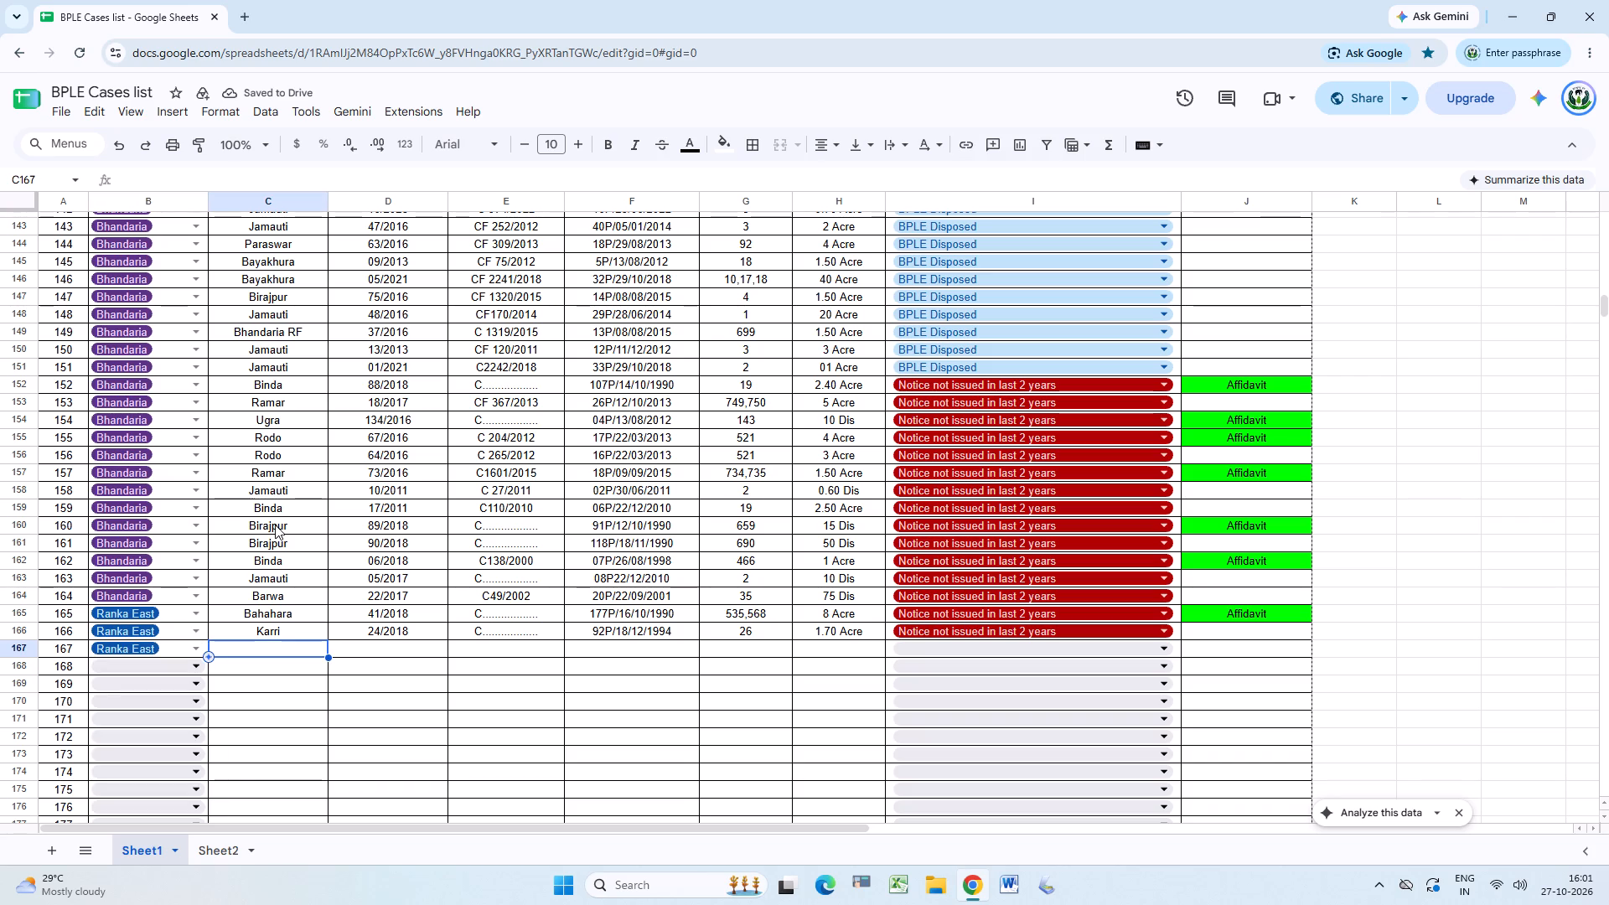
Enter Siswa in column C of row 167.
type("Sh")
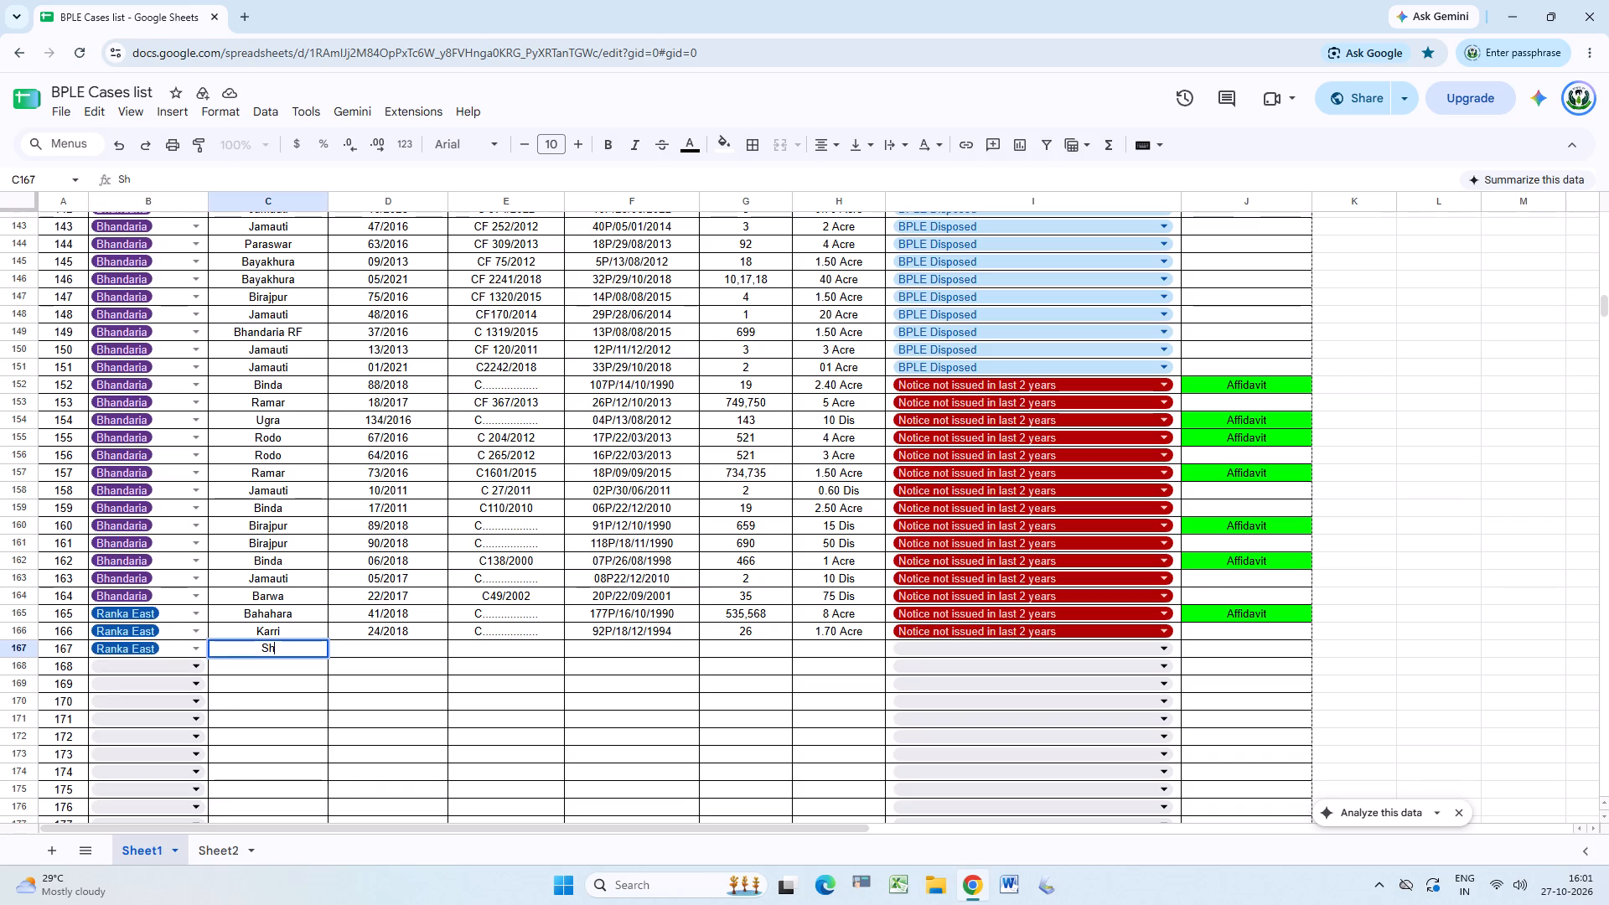
key("i")
type("sh")
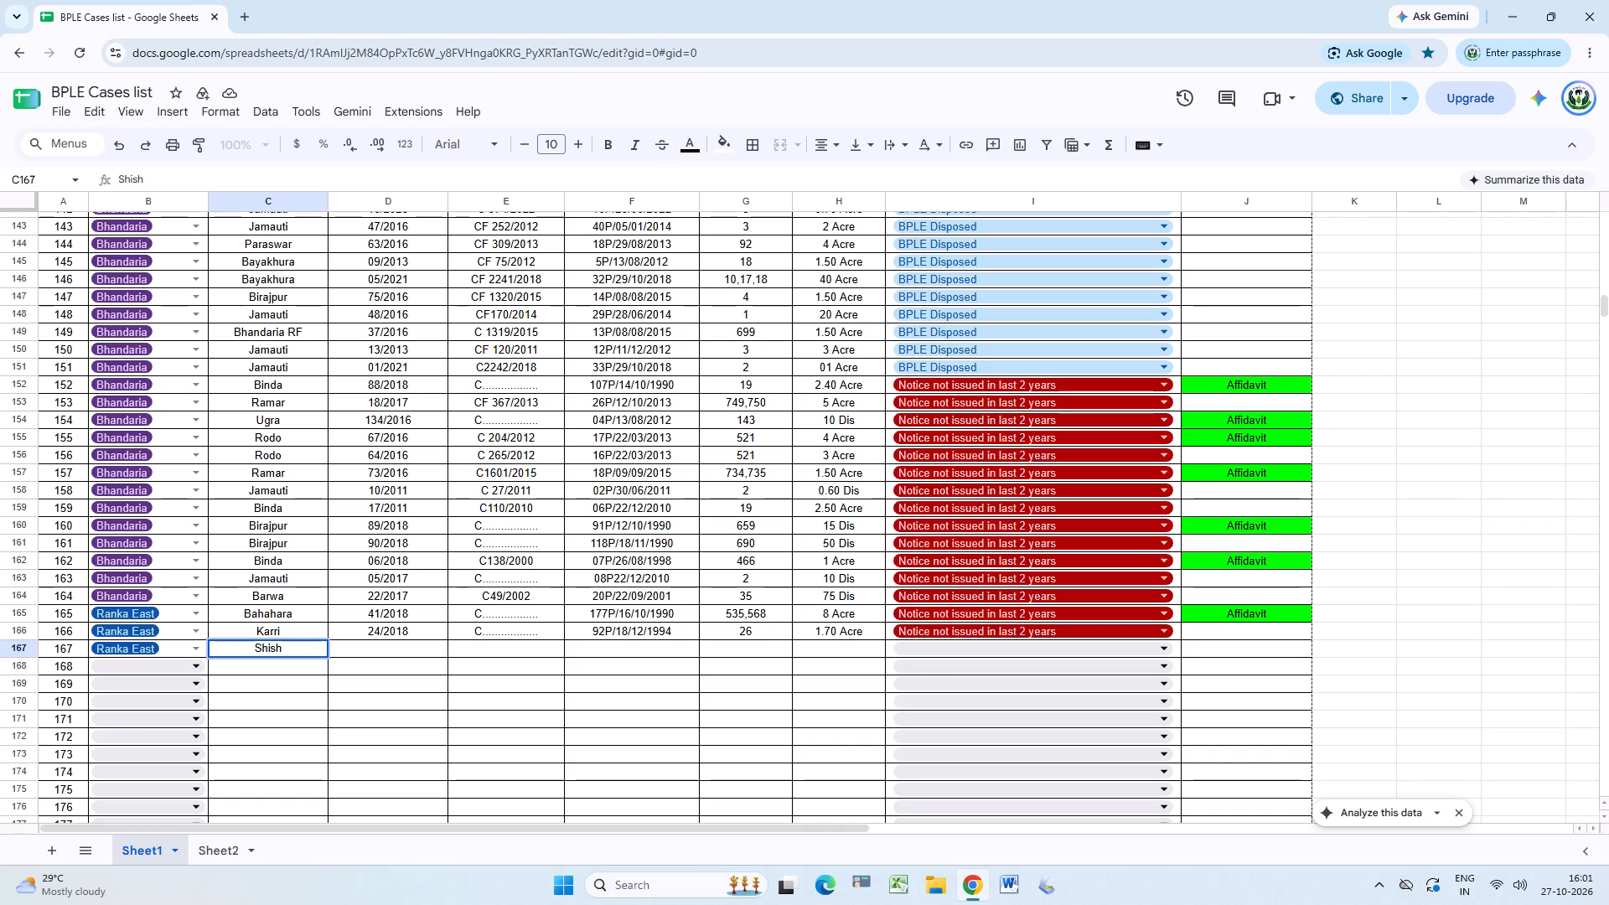
type("wa")
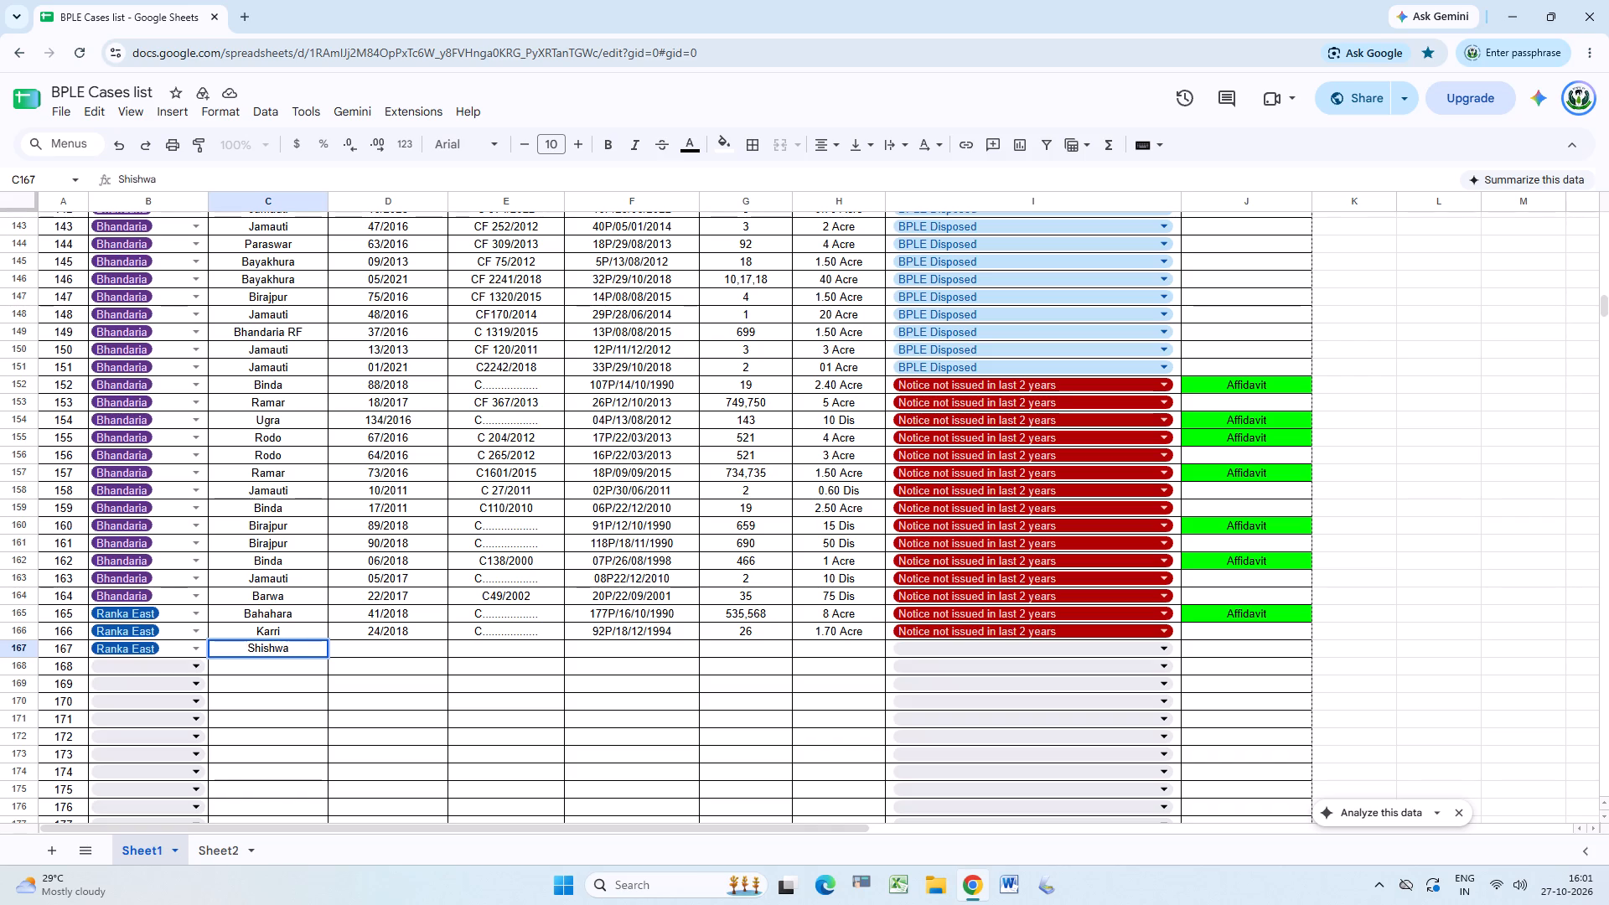
left_click(277, 645)
key("a")
key("BackSpace")
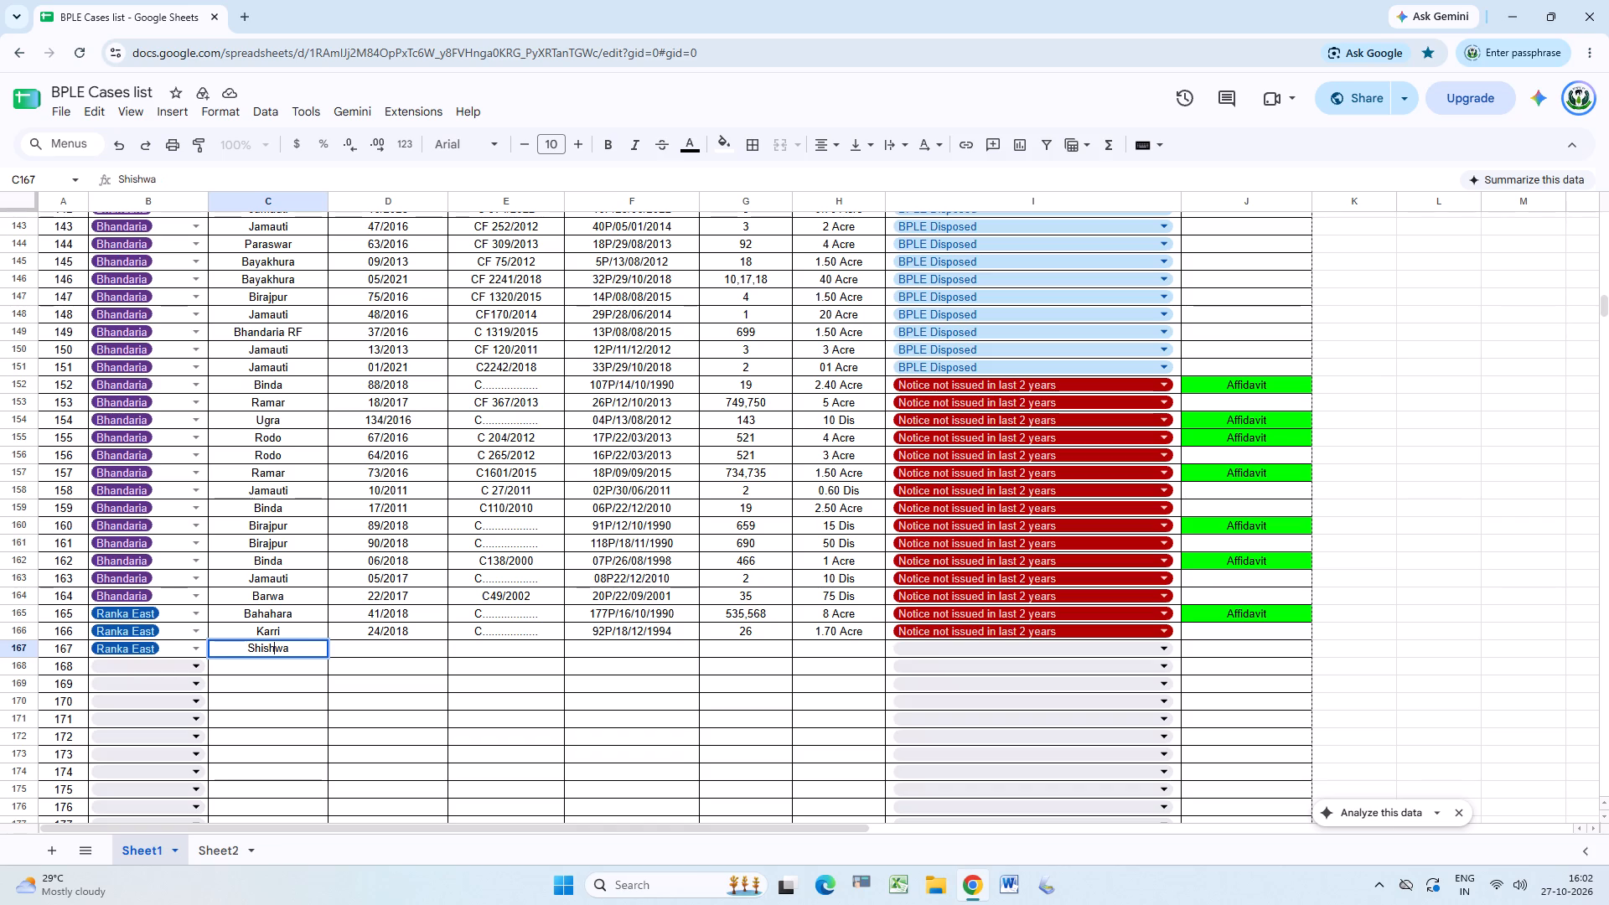
key("BackSpace")
key("BackSpace")
key("BackSpace")
key("BackSpace")
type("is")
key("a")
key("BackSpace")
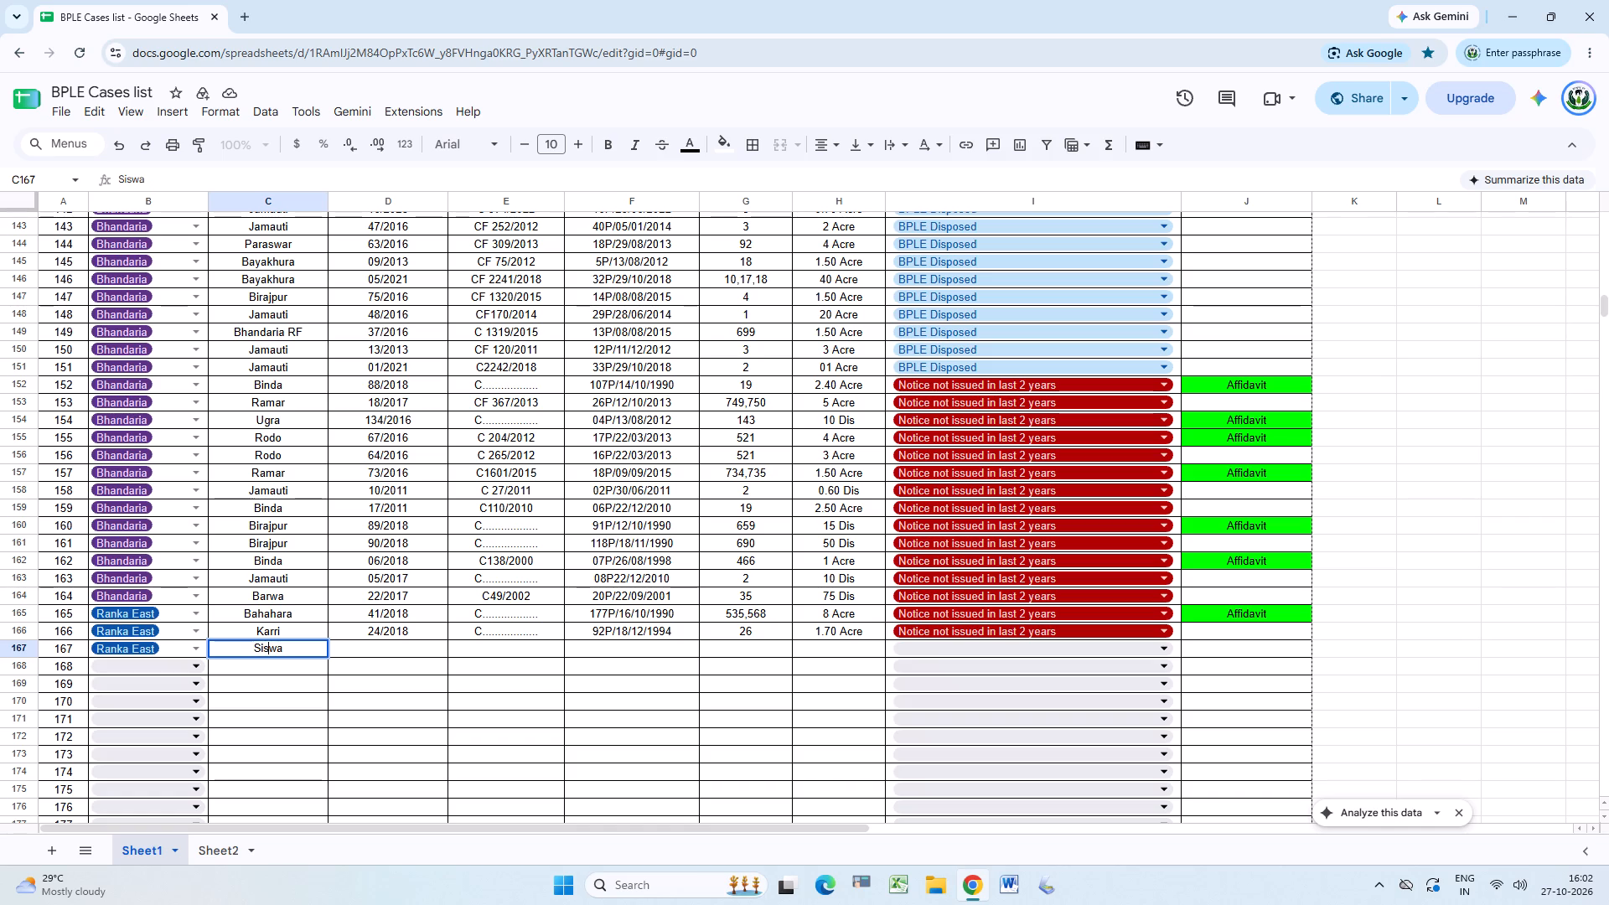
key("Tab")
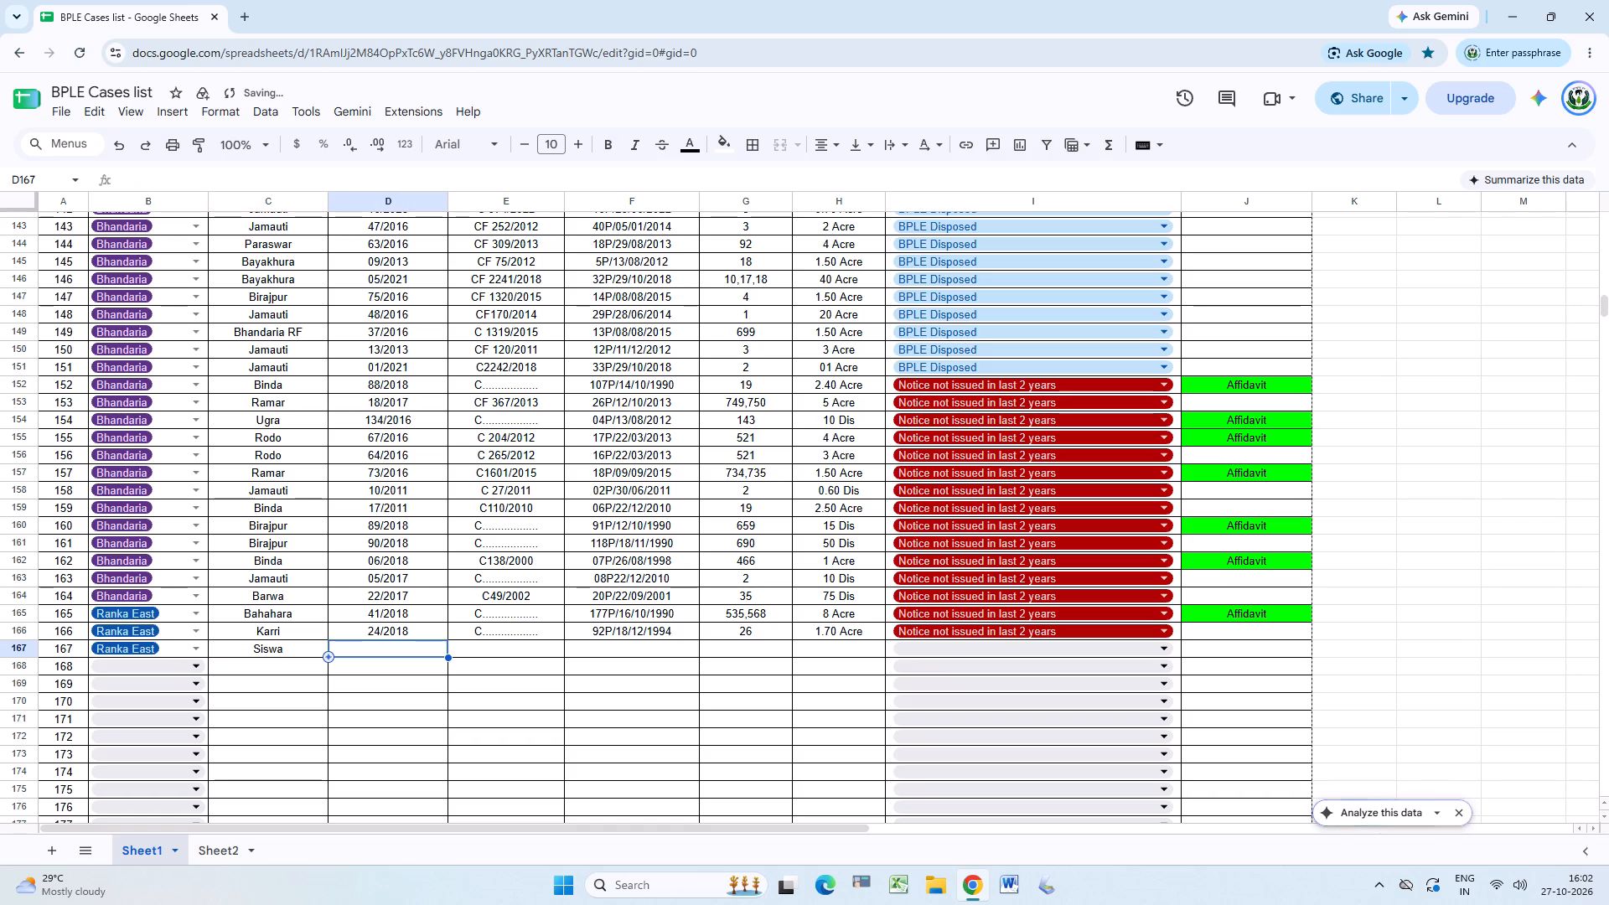
In row 167, enter 43/2018 in column D and fill column E with the value from the row above.
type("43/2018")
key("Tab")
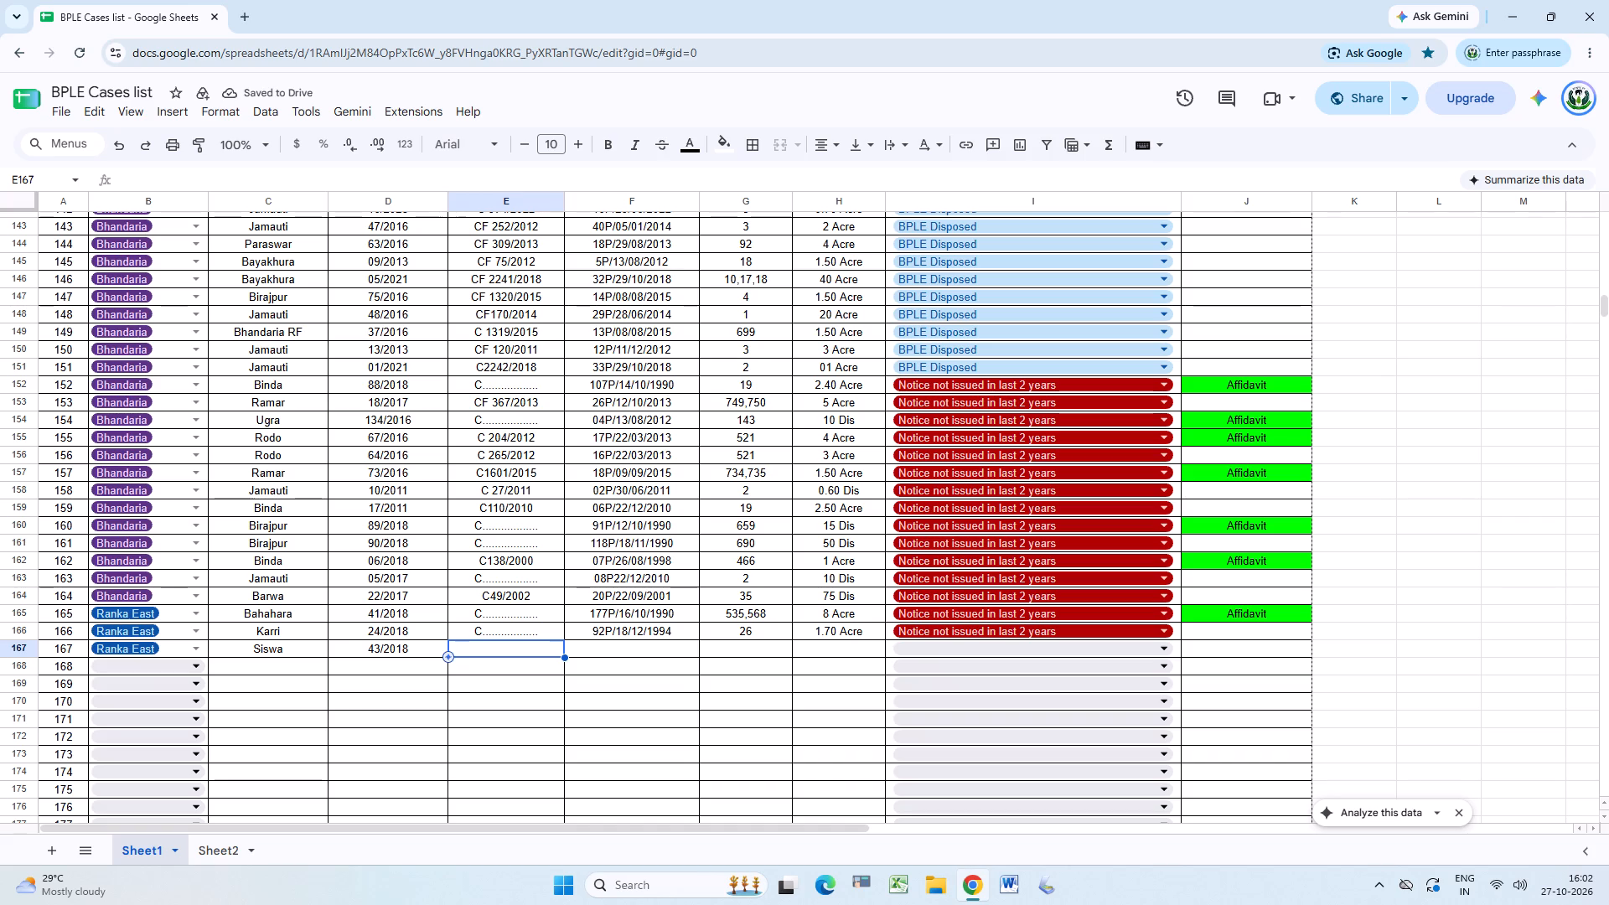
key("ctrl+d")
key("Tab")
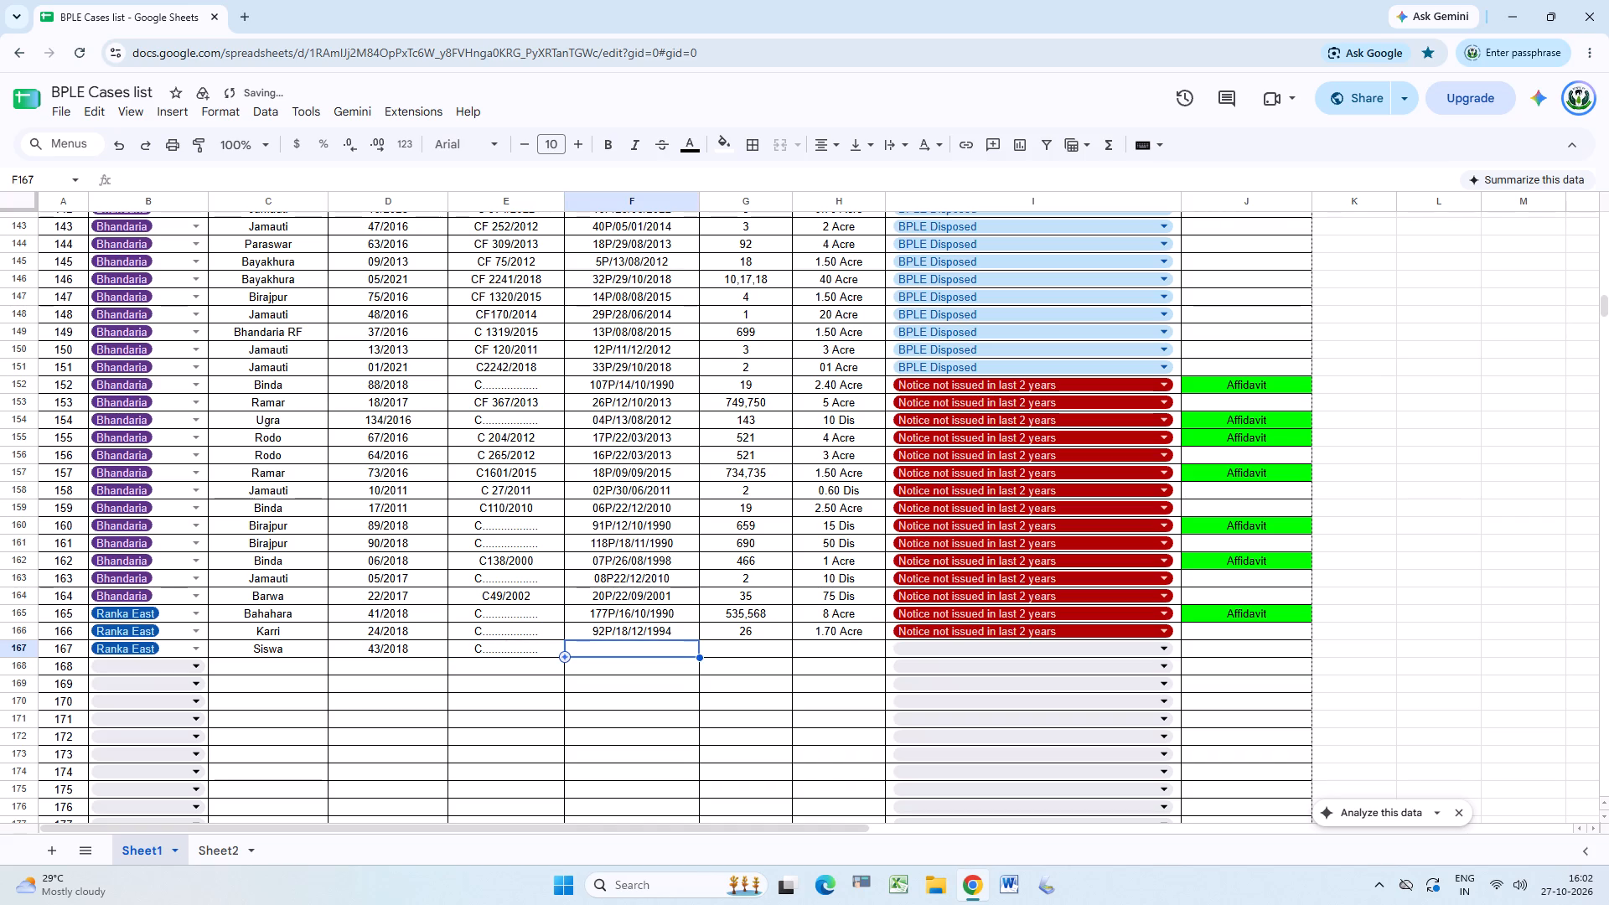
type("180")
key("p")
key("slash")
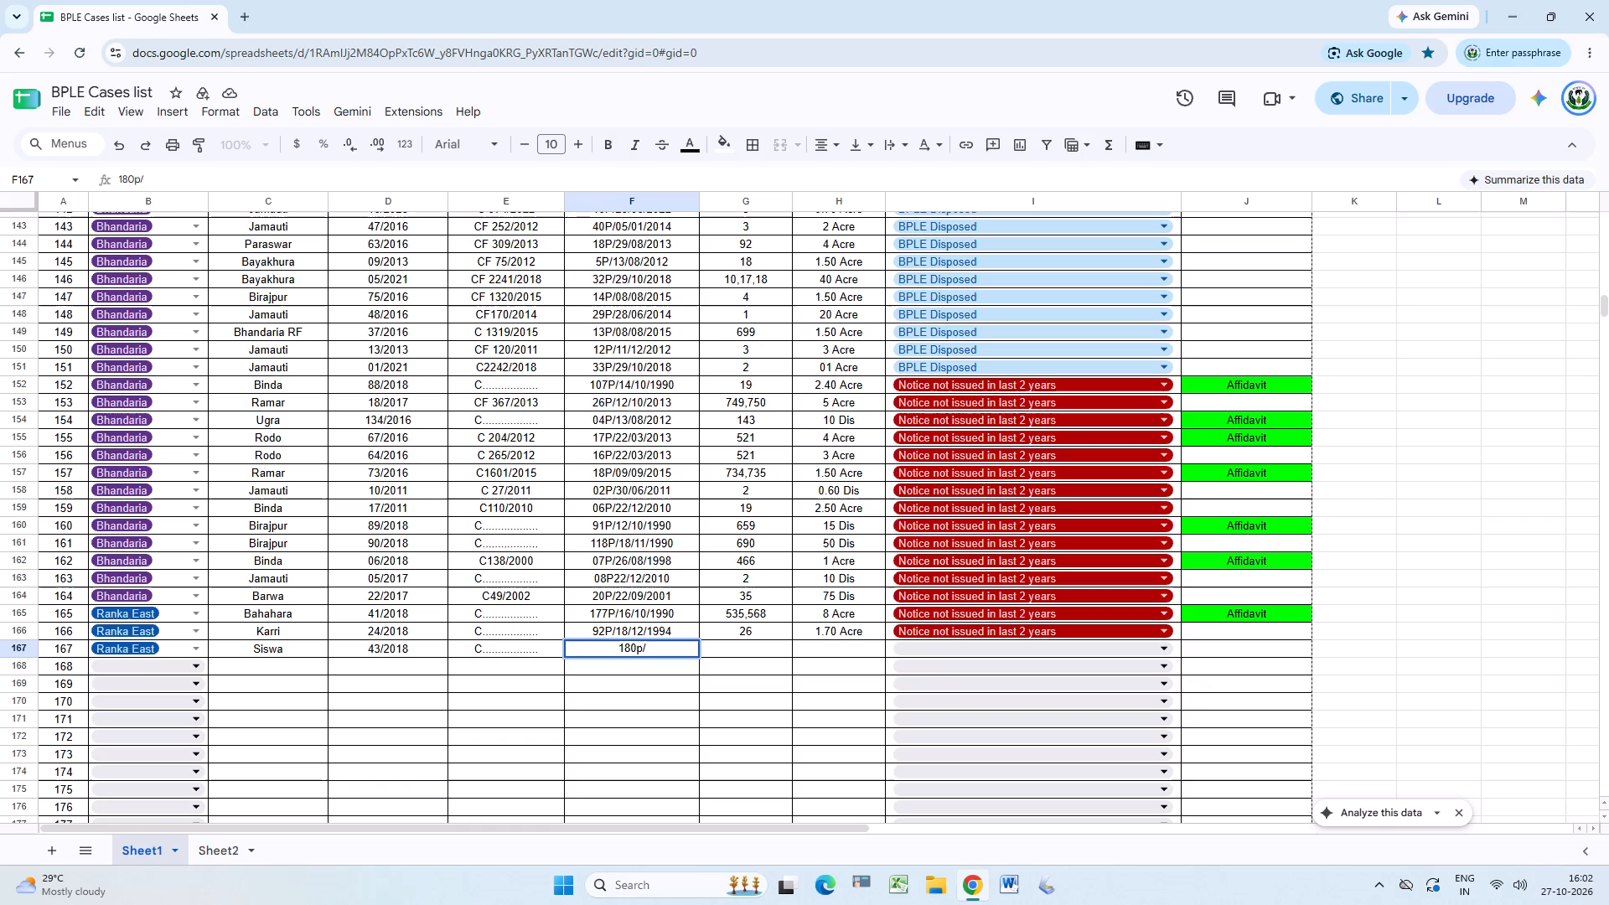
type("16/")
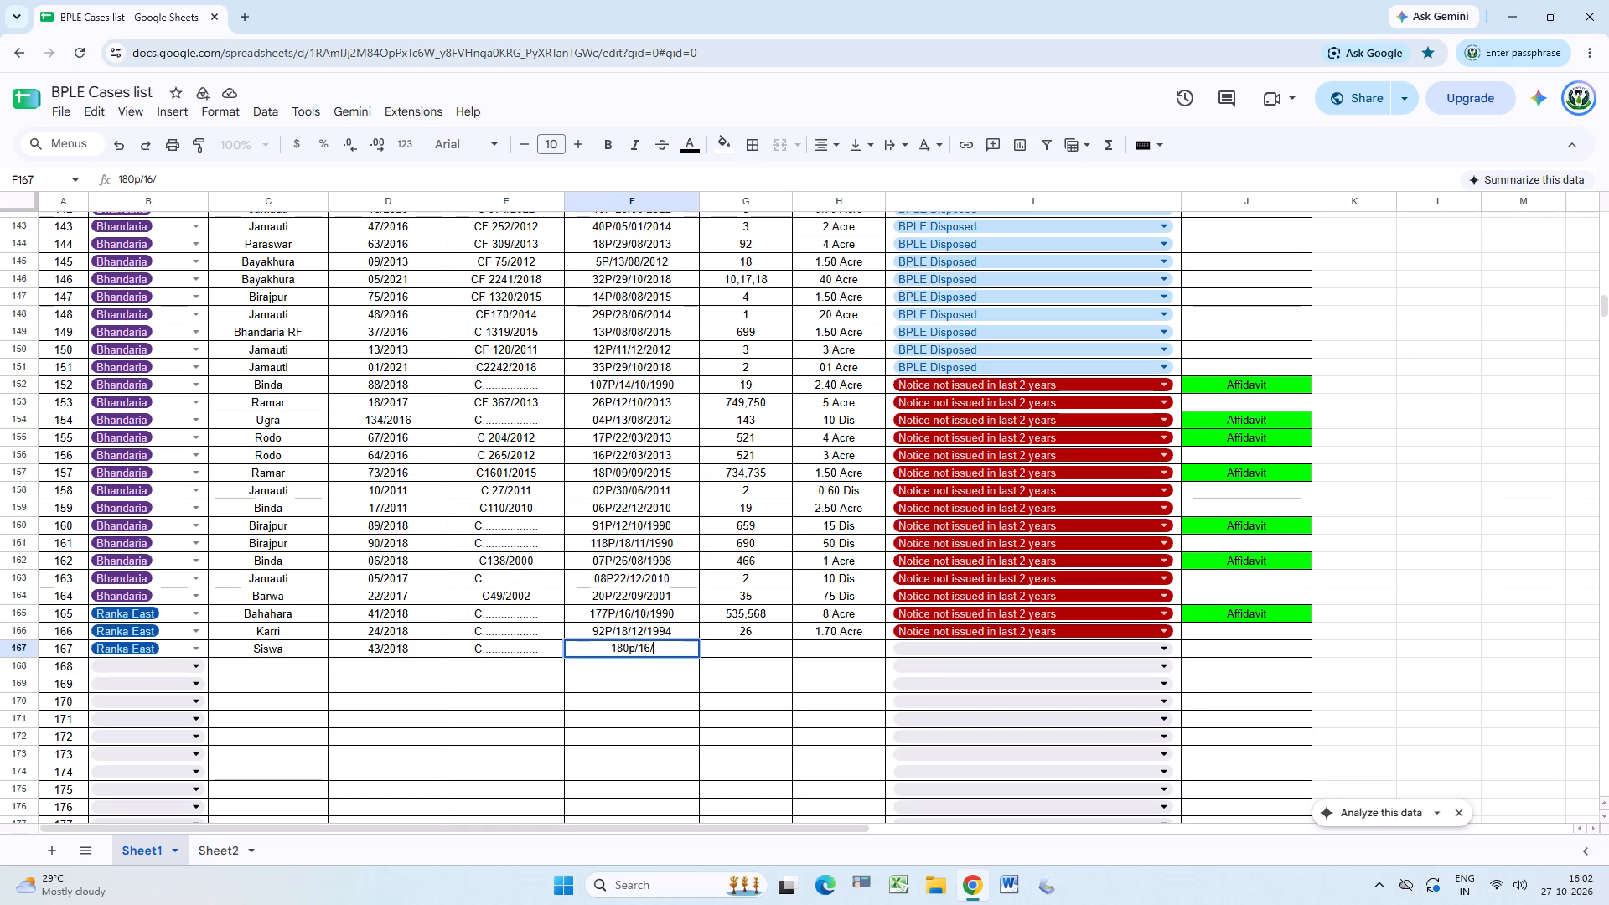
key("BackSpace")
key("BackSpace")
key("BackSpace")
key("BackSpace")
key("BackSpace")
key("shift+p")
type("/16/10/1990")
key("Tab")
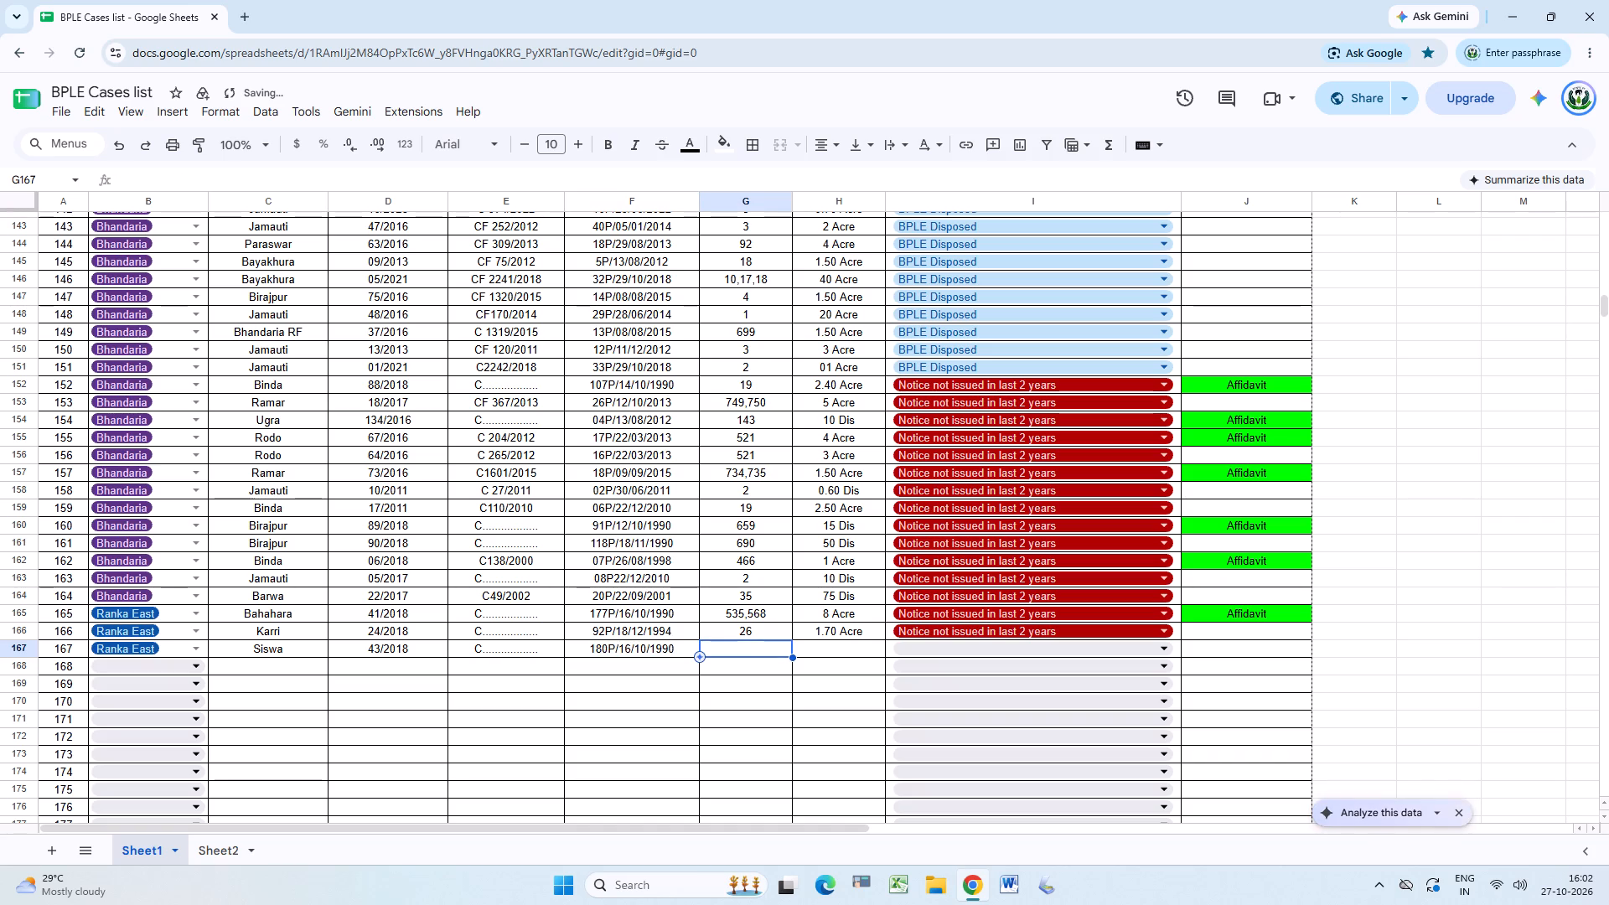
In row 167, enter 131 in column G and 2 Acre in column H.
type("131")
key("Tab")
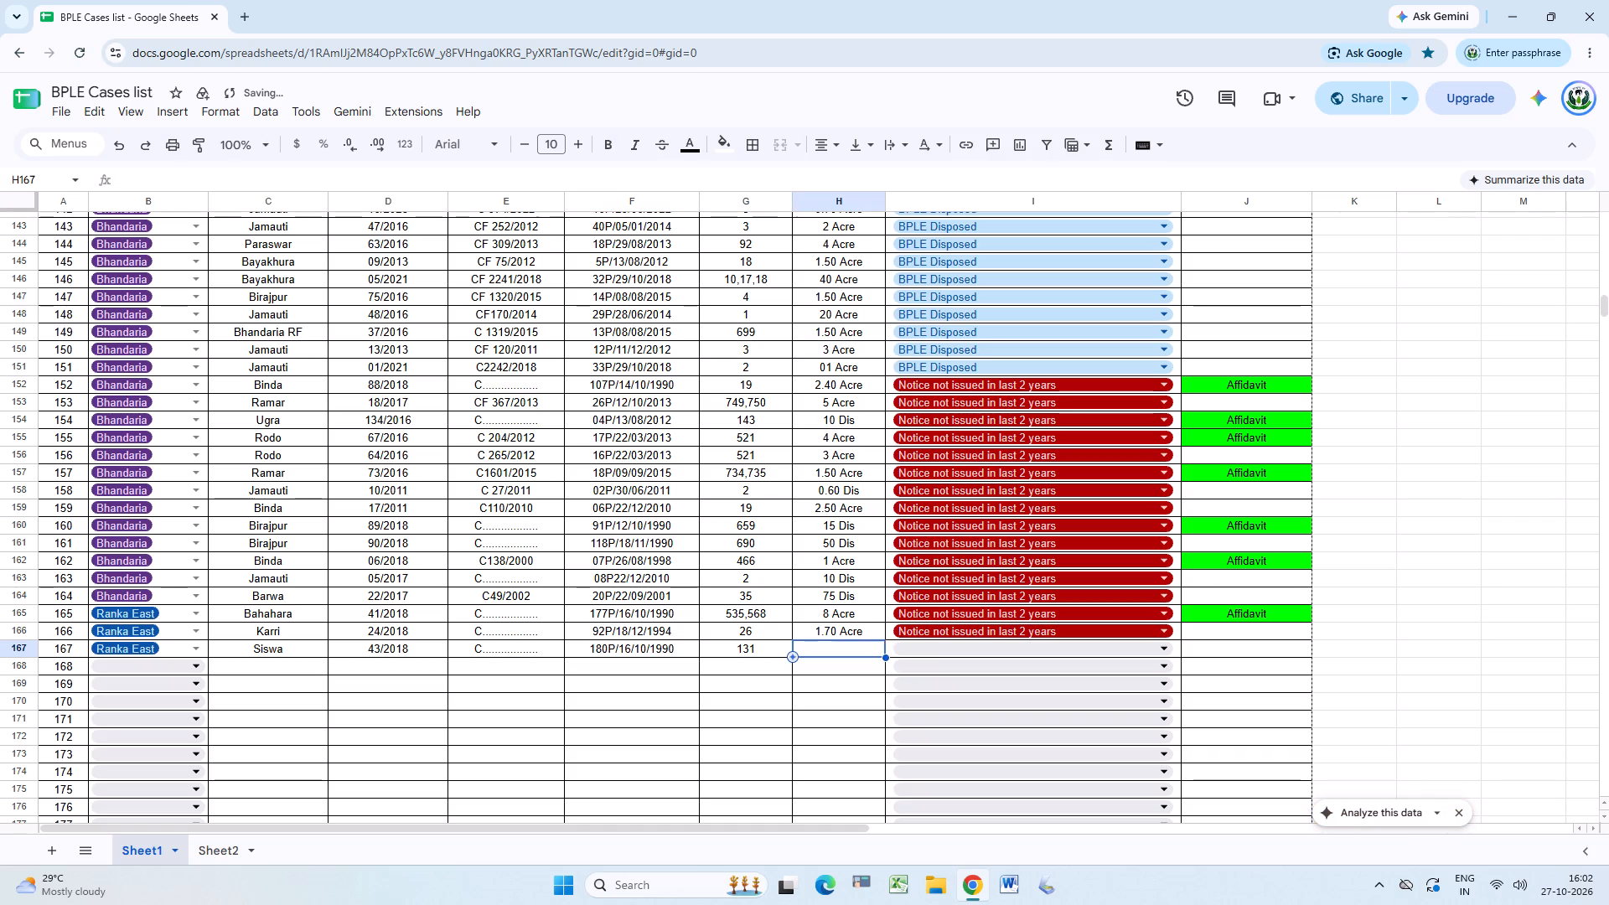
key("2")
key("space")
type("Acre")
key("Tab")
Give row 167 the status "Notice not issued in last 2 years" from the row above and paste the copied Affidavit cell into its column J.
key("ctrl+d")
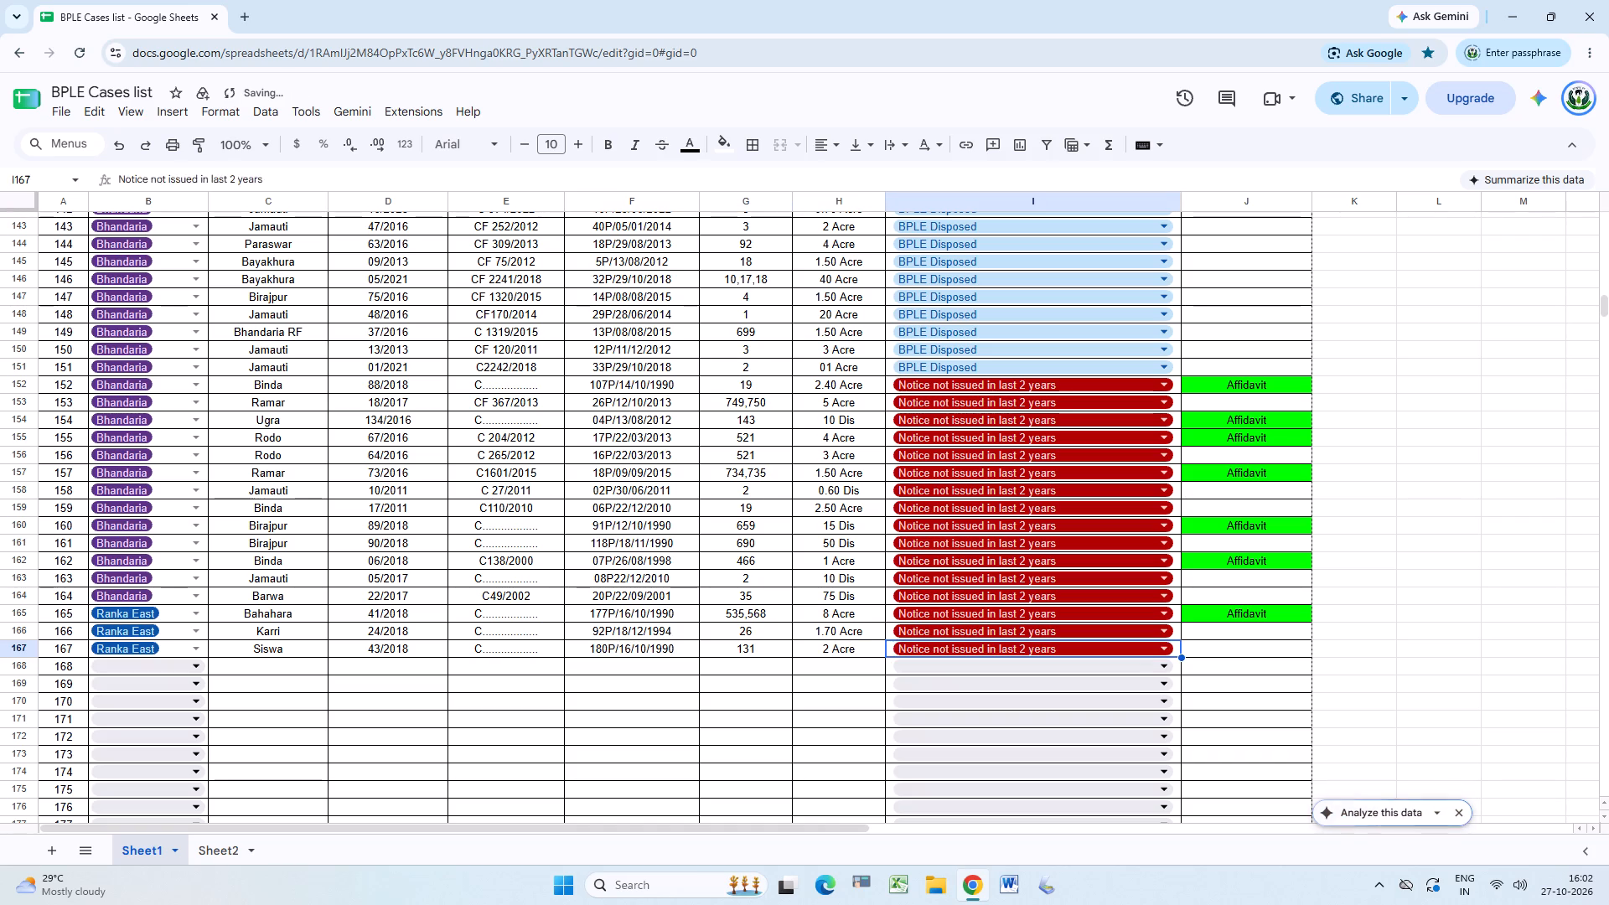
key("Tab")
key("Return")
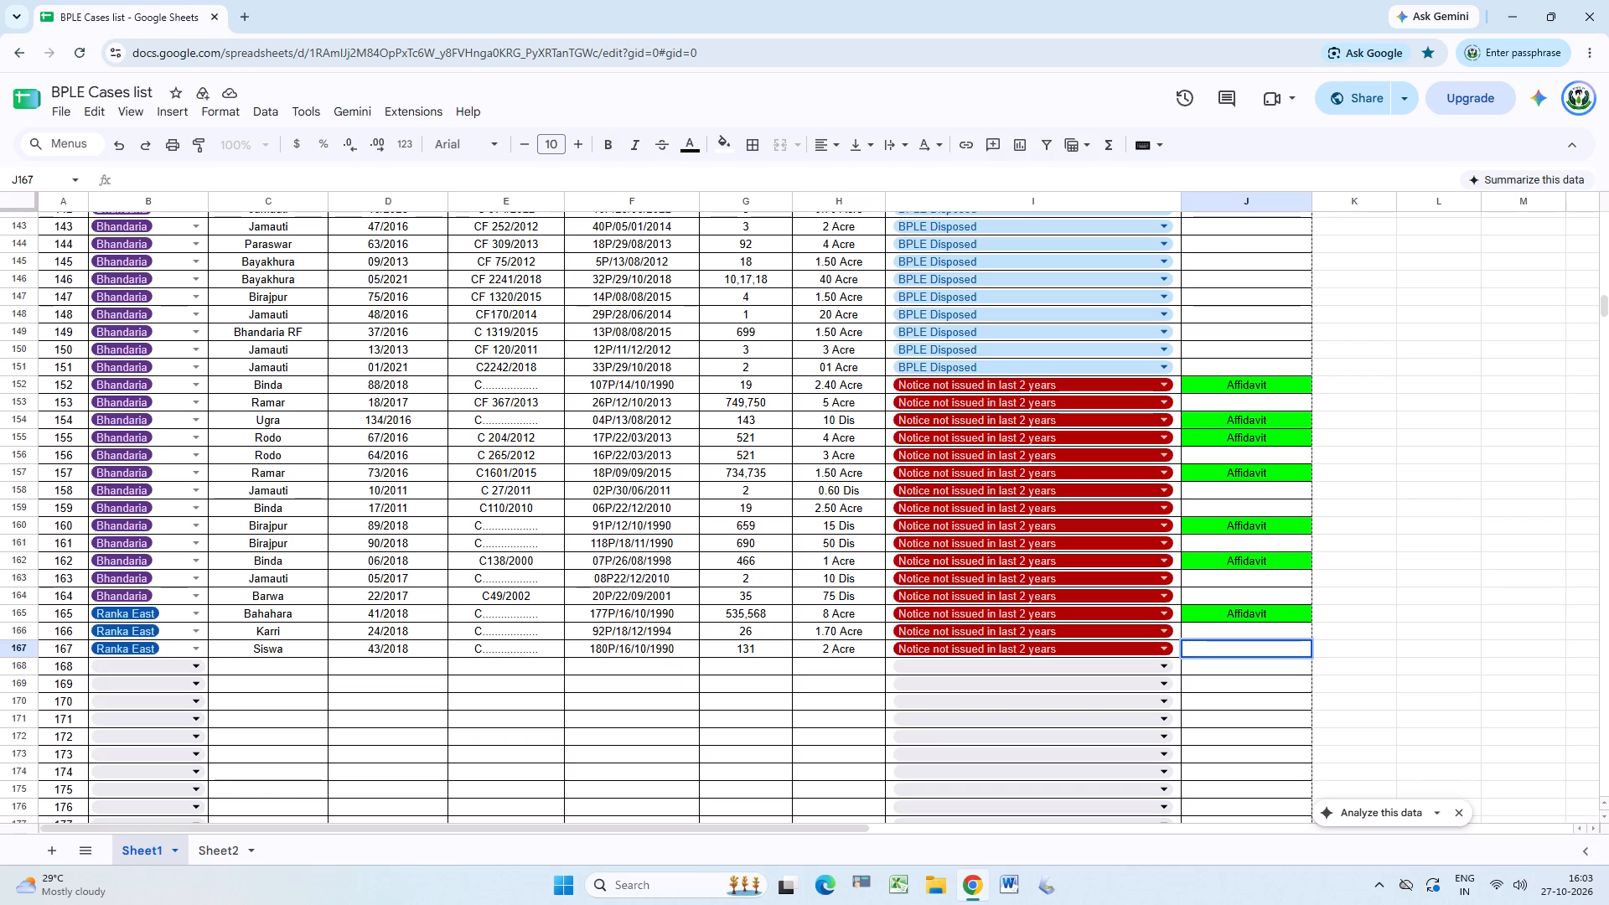
left_click(1279, 701)
left_click(1258, 649)
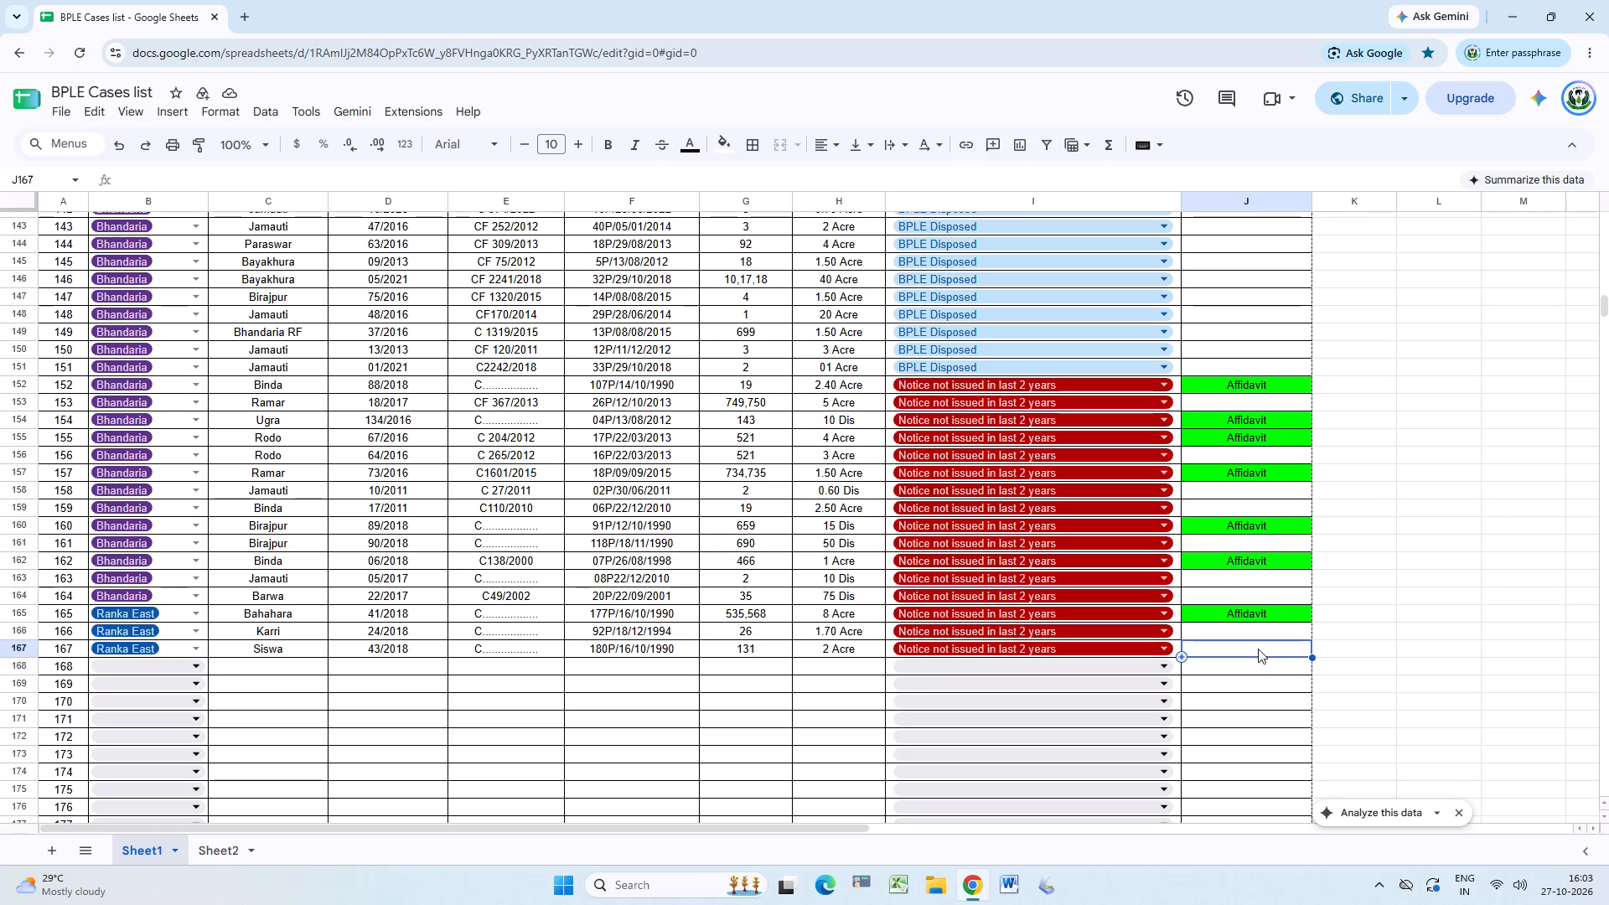
key("ctrl+v")
In row 168, select Ranka East in column B and enter Kerwa in column C.
left_click(150, 665)
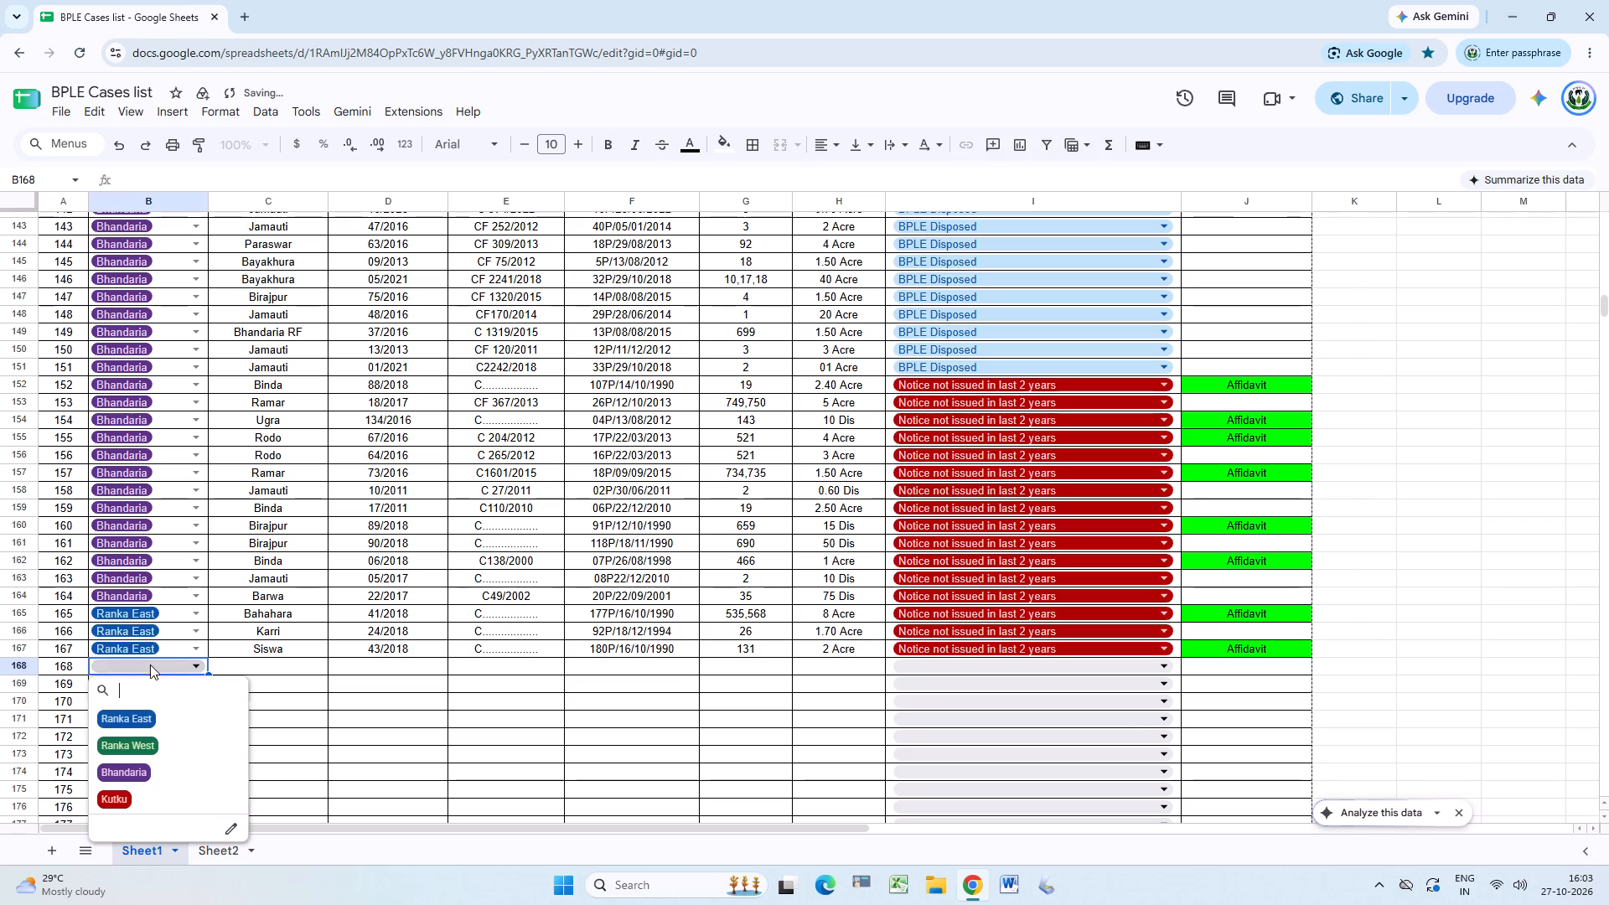
left_click(132, 720)
key("Tab")
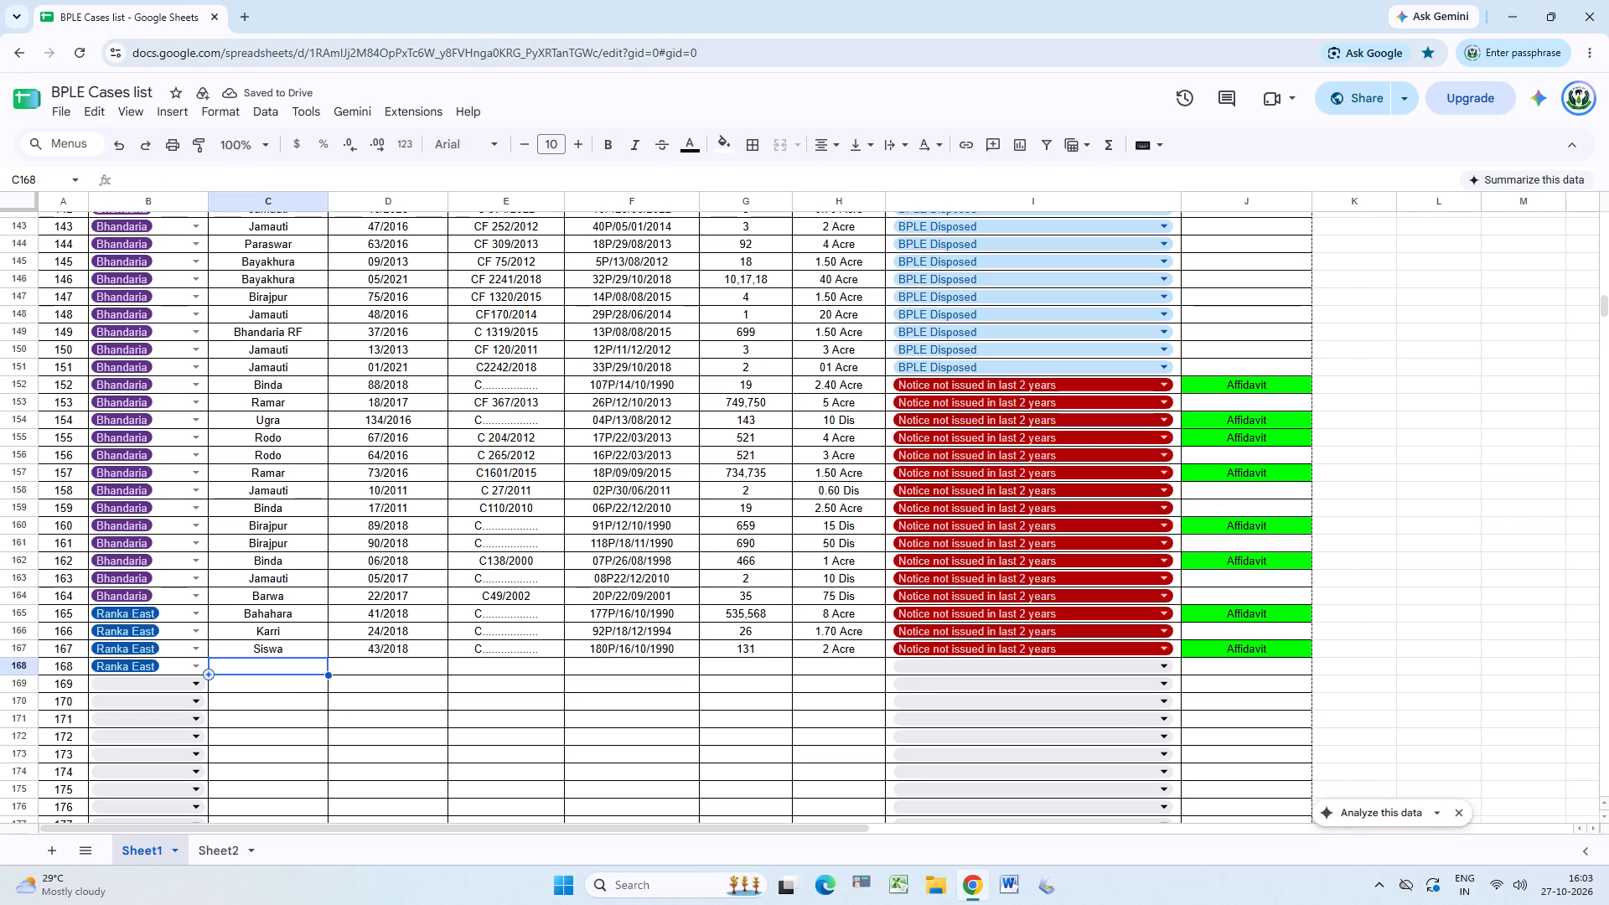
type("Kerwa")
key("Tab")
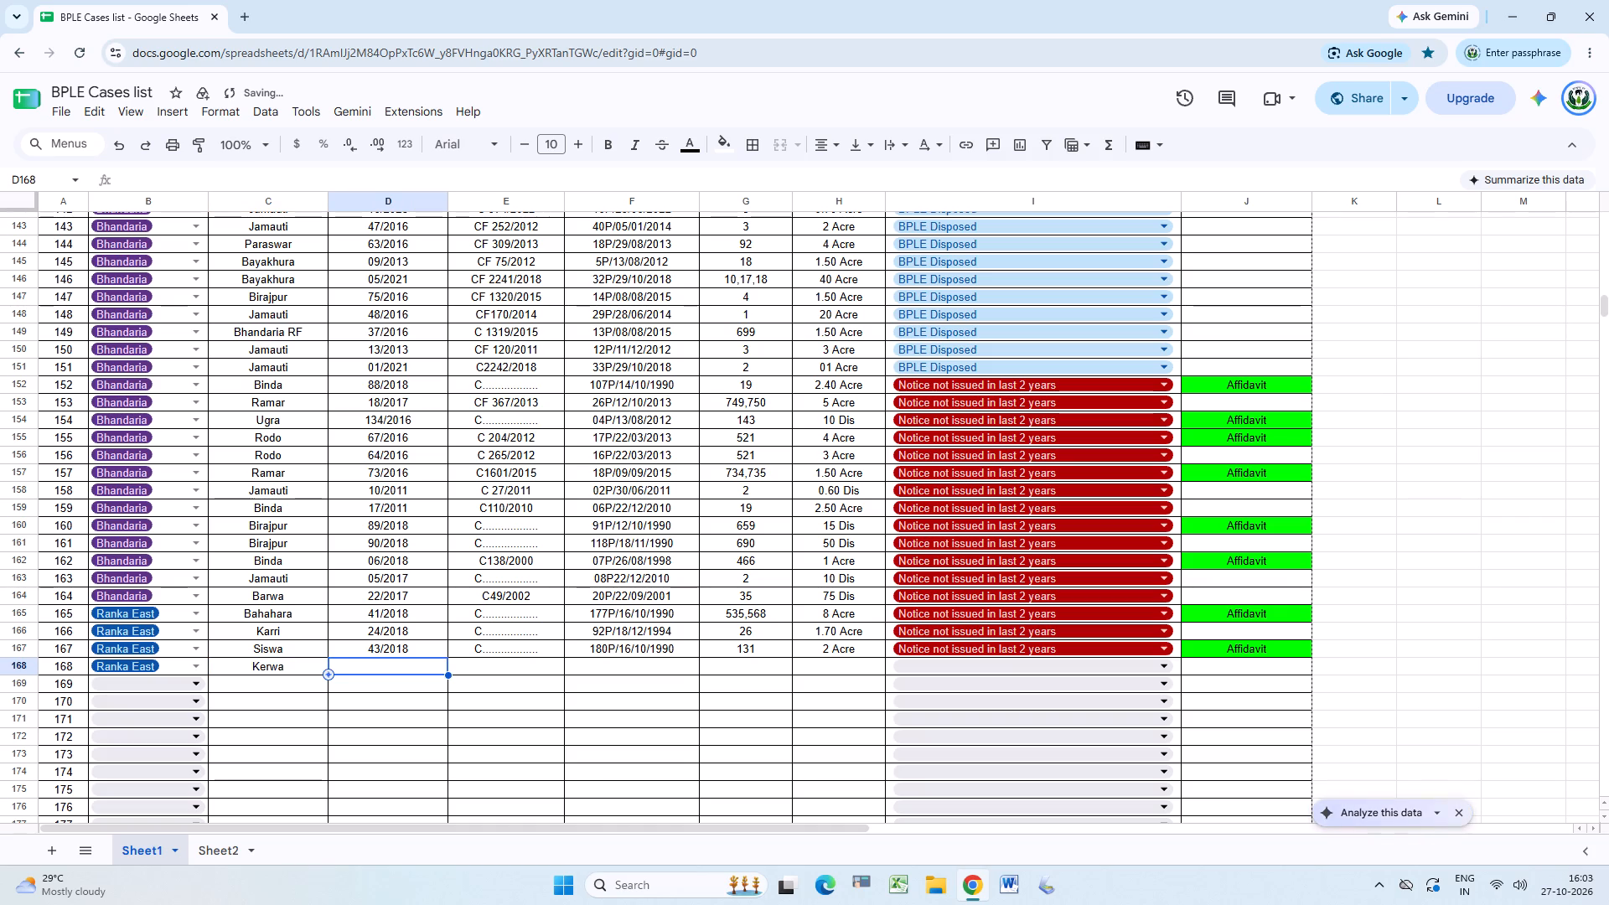
In row 168, enter 10/2018 in column D and fill column E with the value from the row above.
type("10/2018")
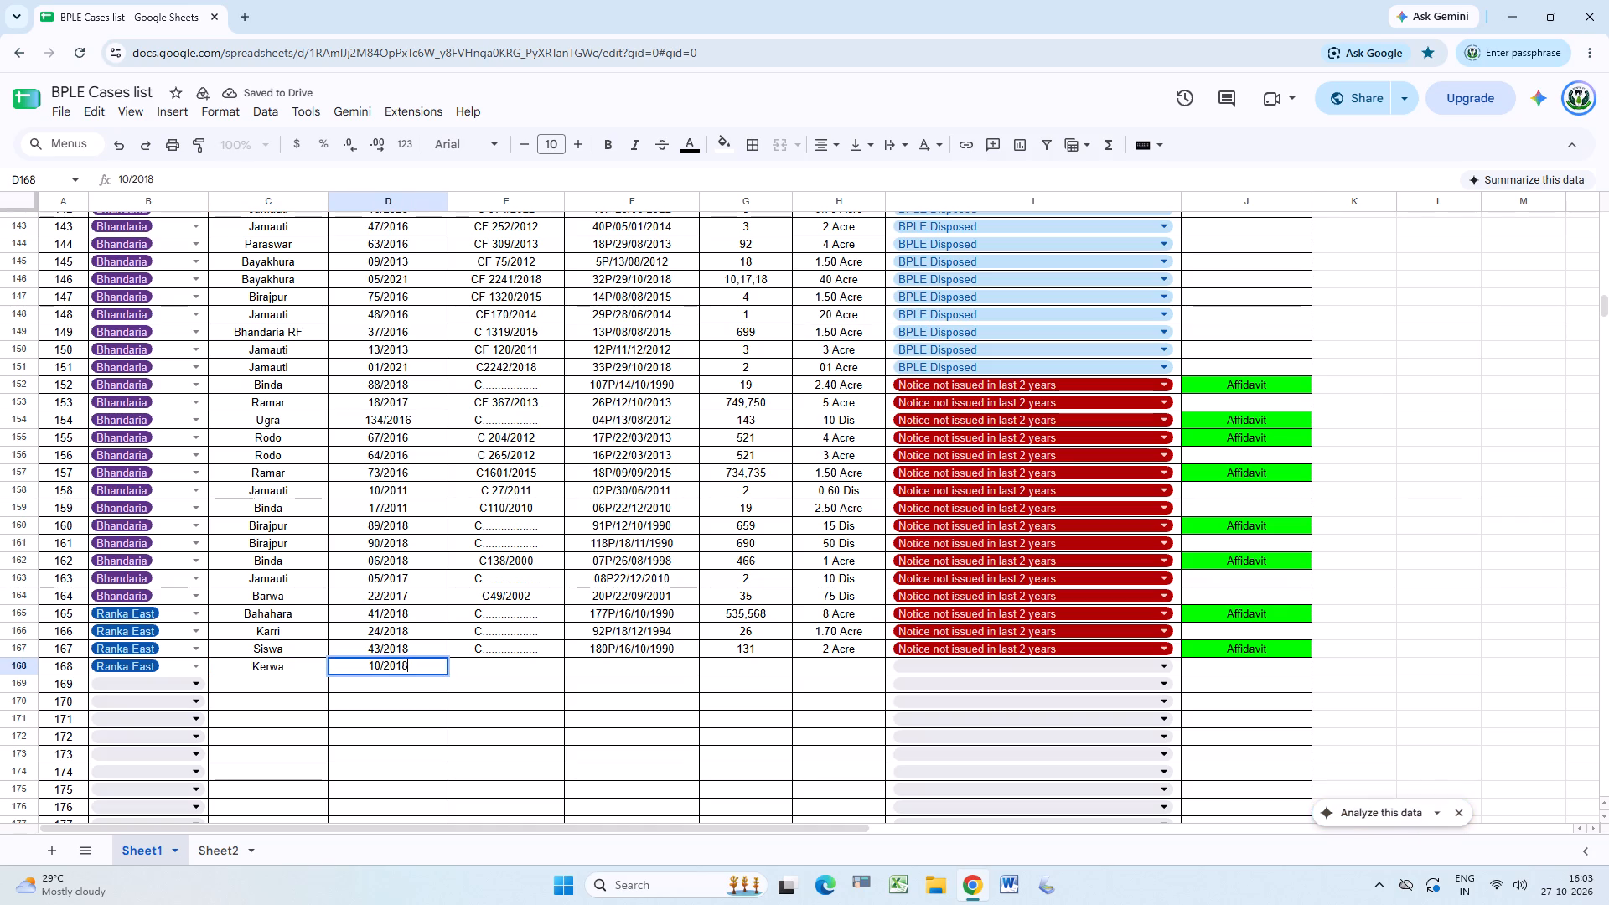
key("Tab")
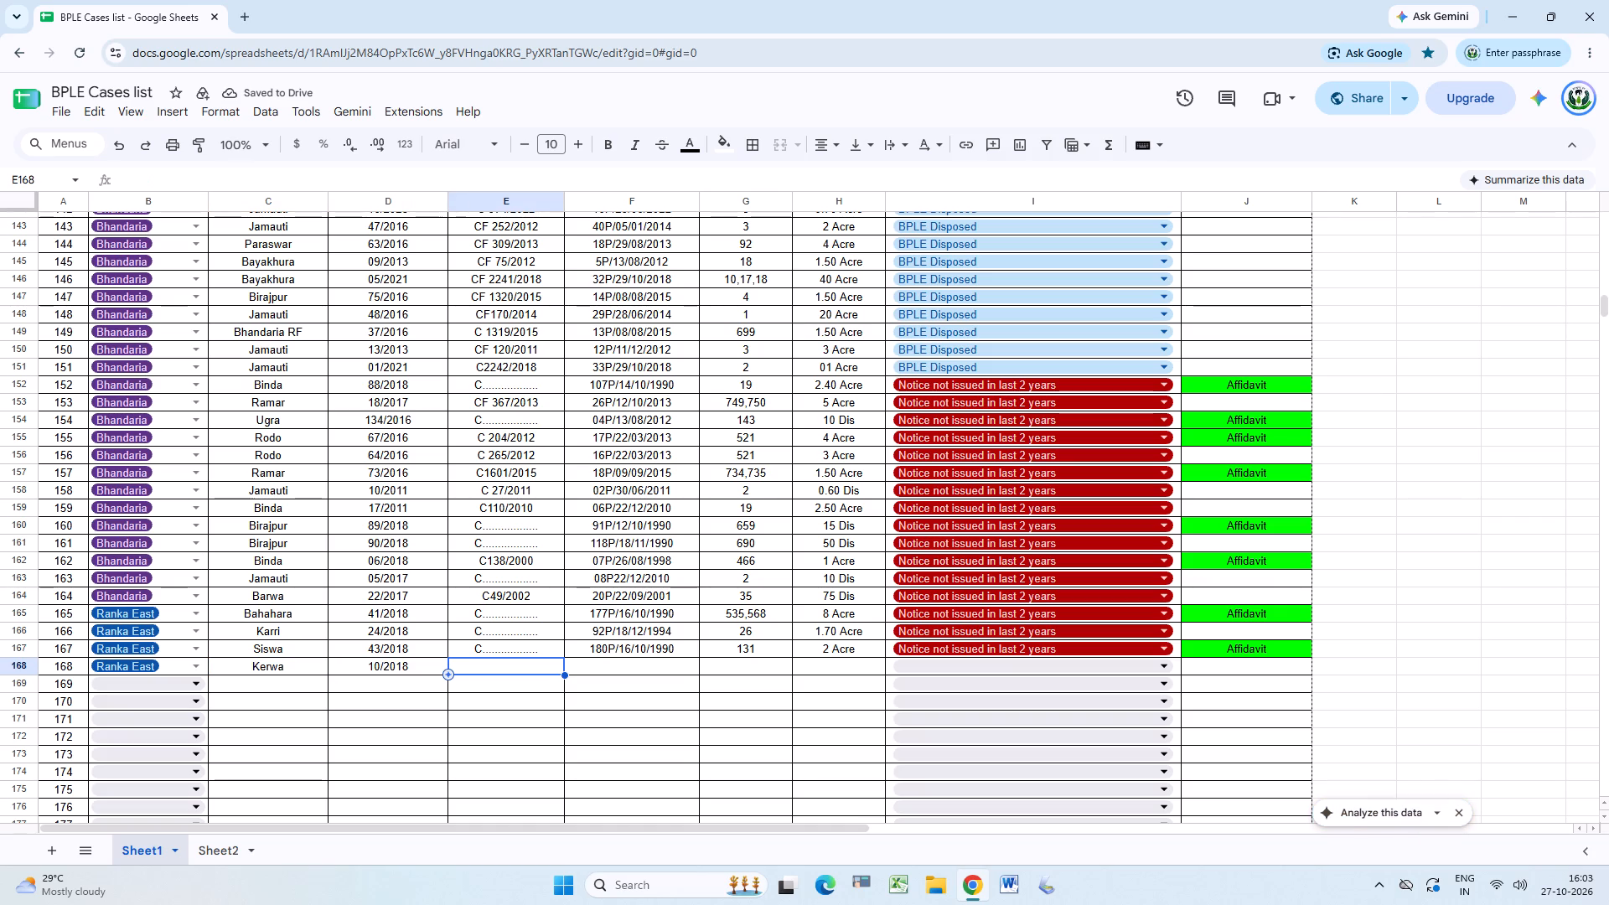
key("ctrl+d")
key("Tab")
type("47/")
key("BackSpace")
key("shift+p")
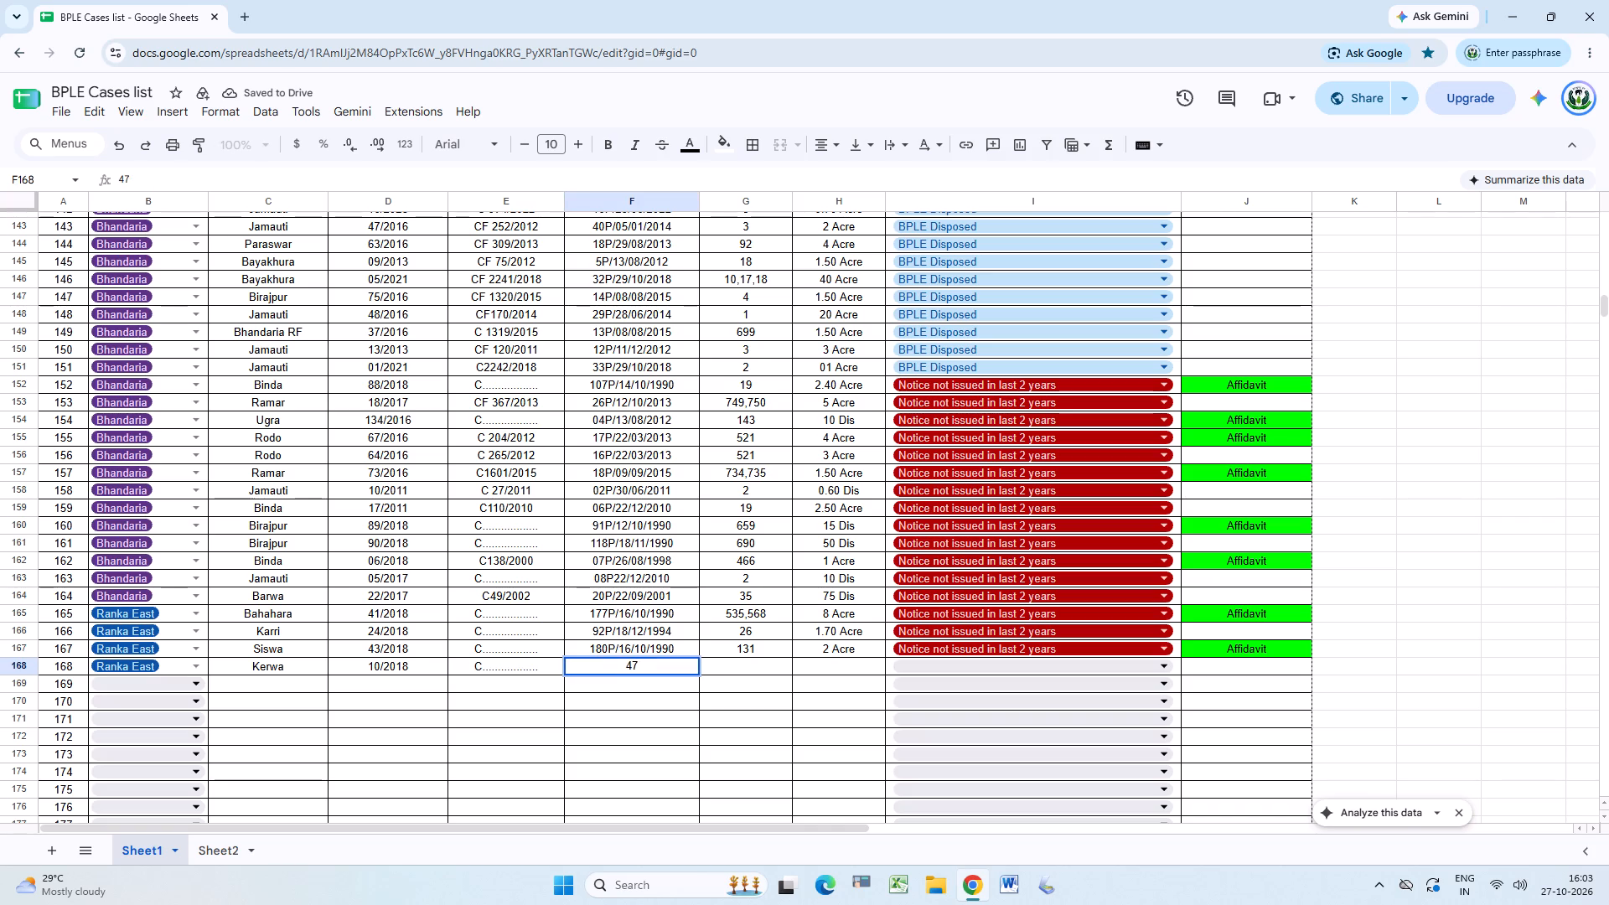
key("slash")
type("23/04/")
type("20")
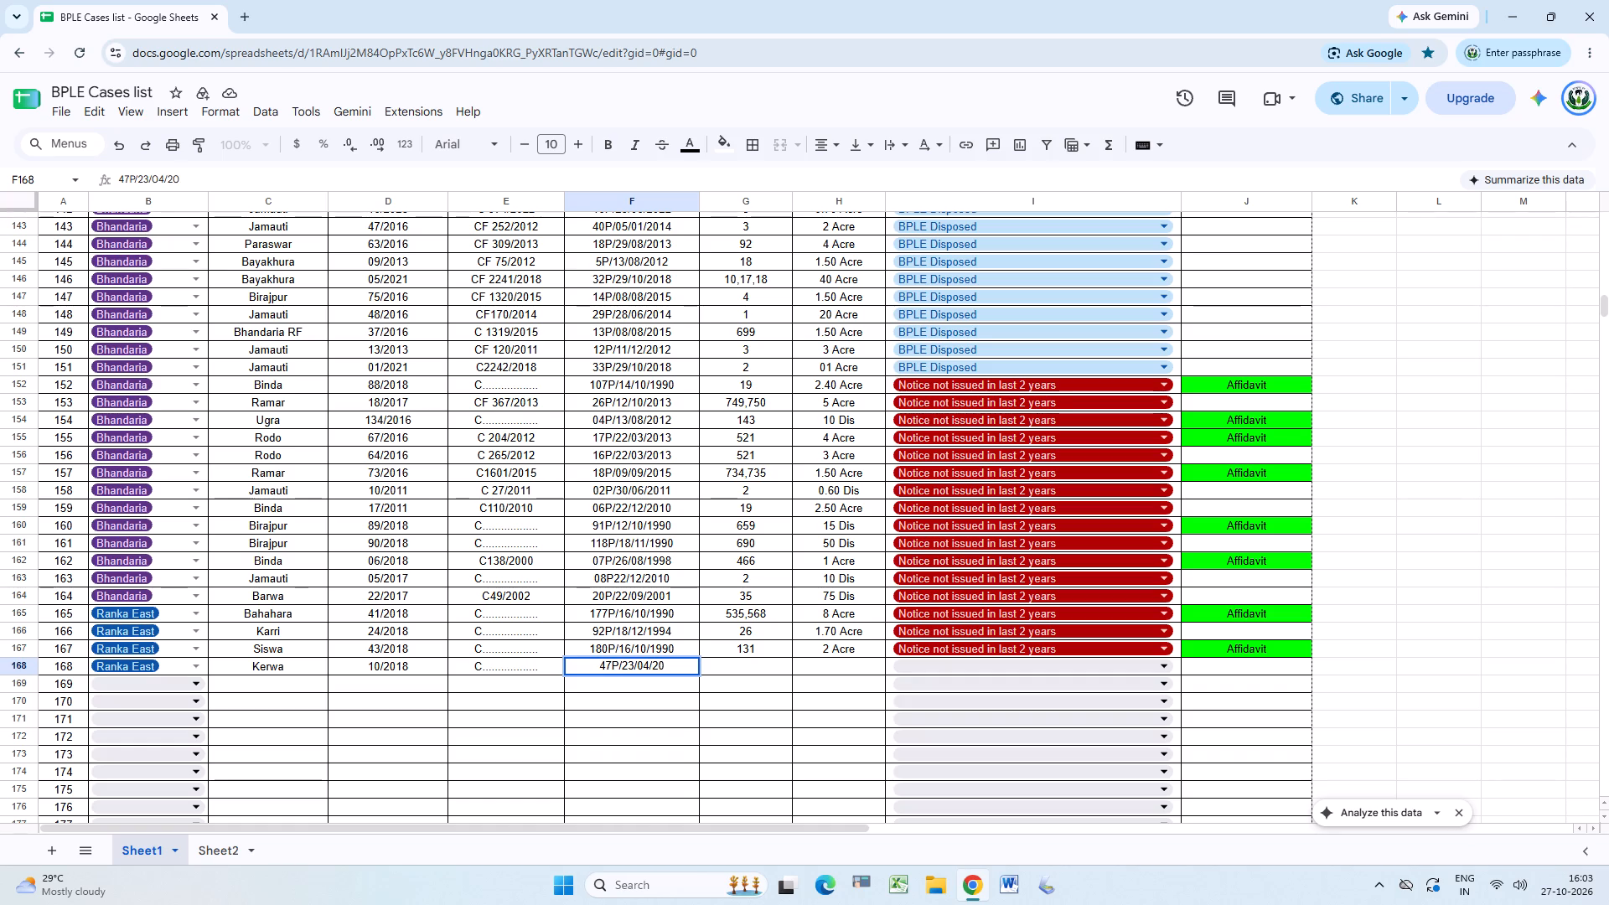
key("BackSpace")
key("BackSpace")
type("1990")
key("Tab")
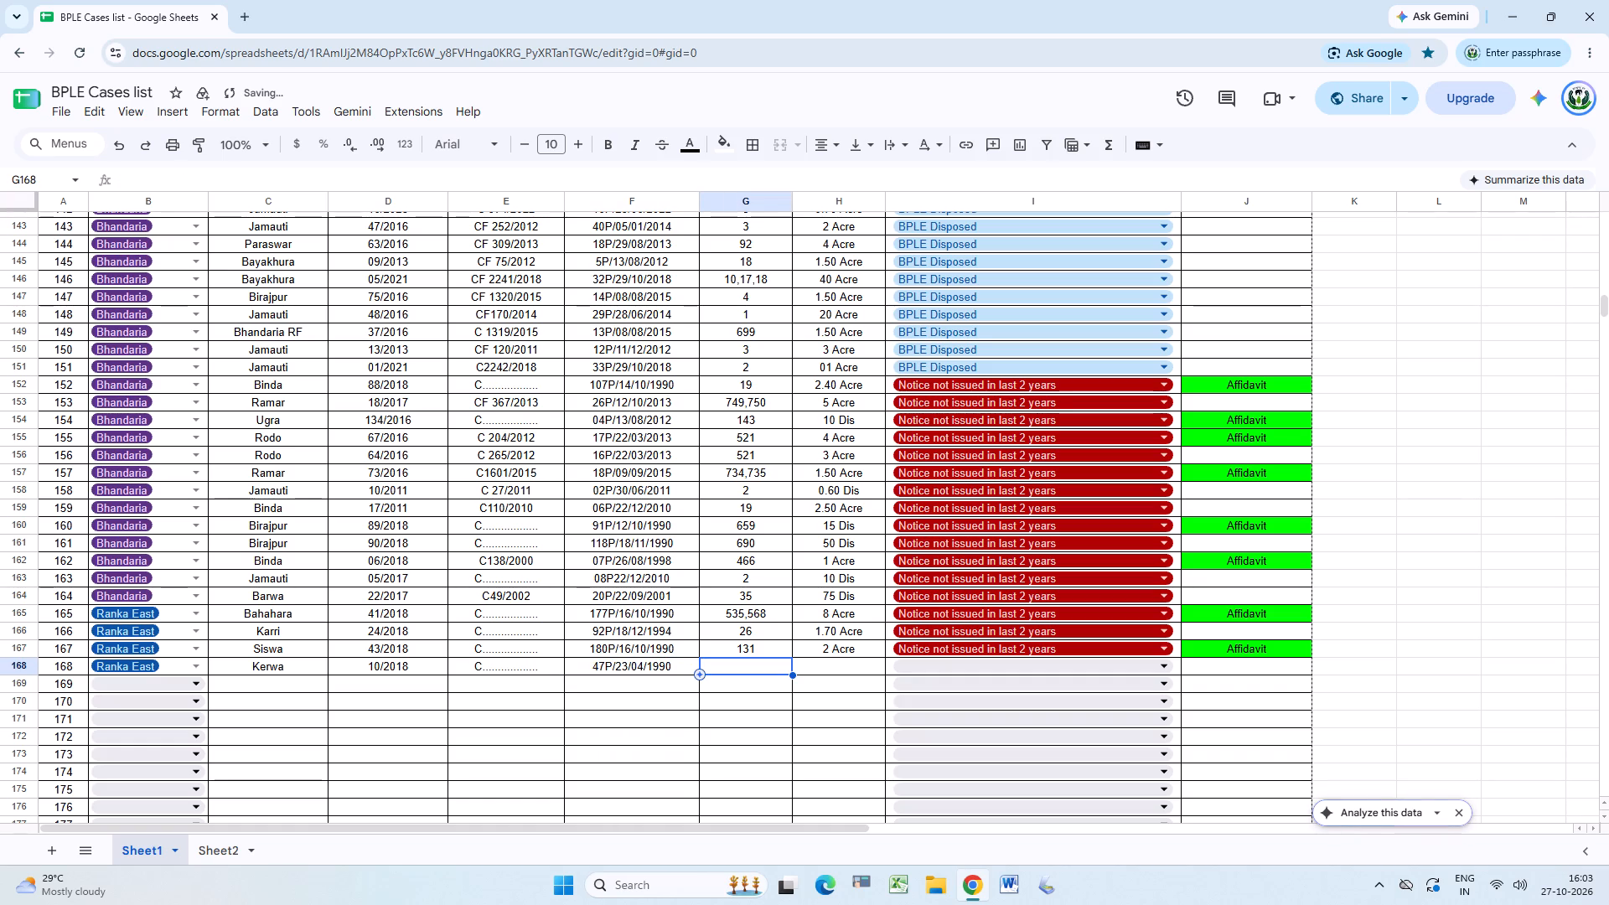
In row 168, enter 807 in column G and 4 Dis in column H.
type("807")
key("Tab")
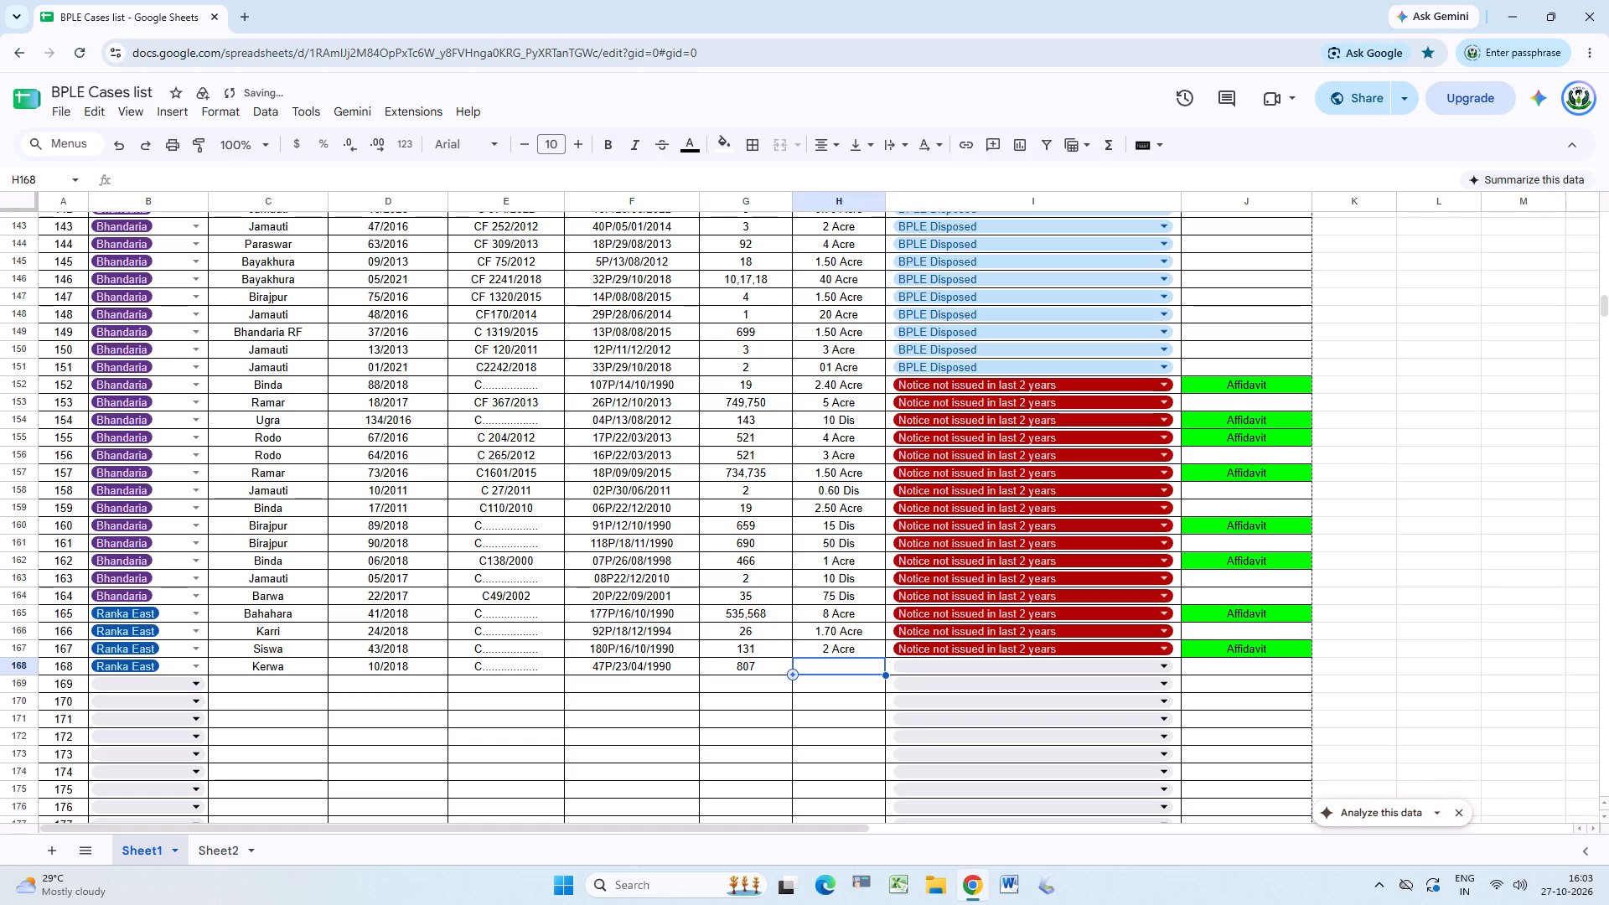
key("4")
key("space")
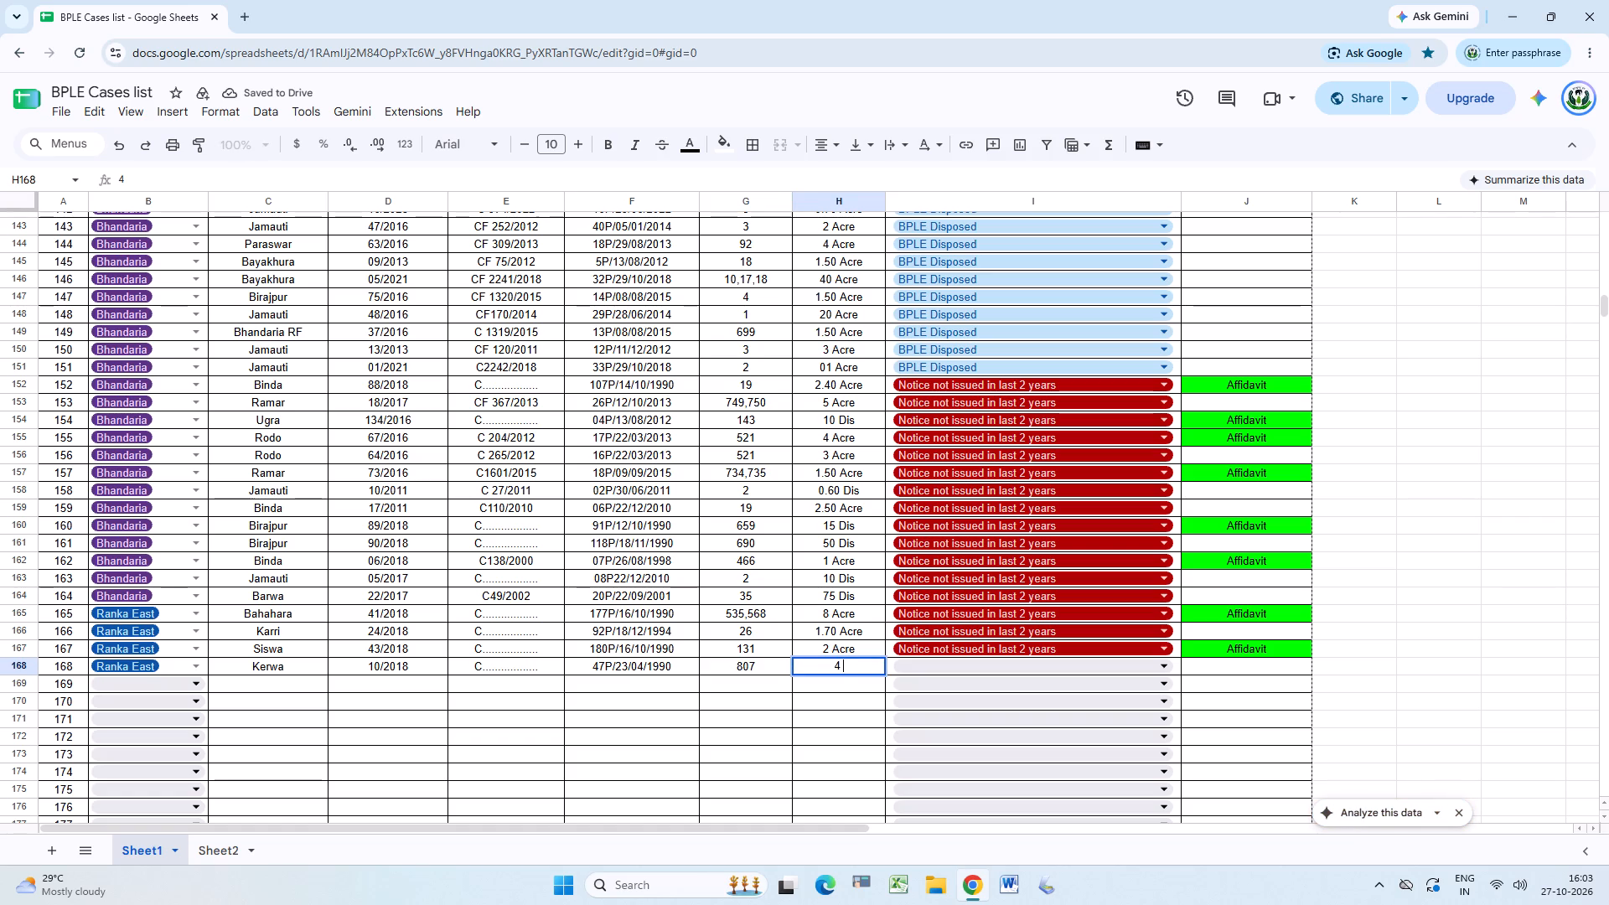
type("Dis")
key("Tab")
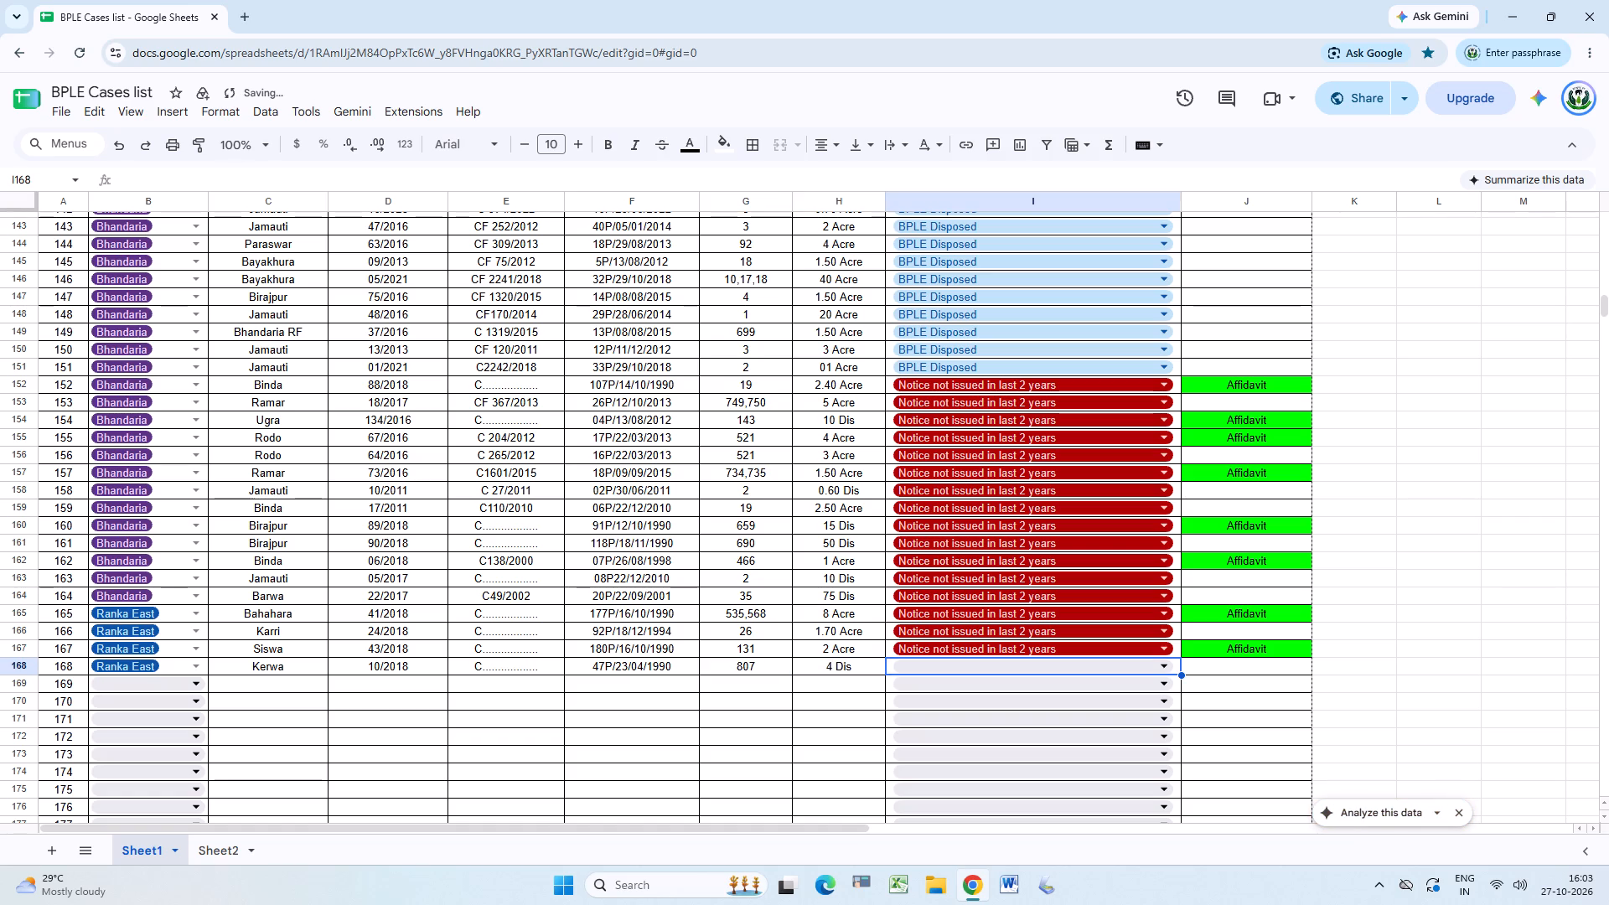
Fill row 168's status in column I with "Notice not issued in last 2 years" from the row above.
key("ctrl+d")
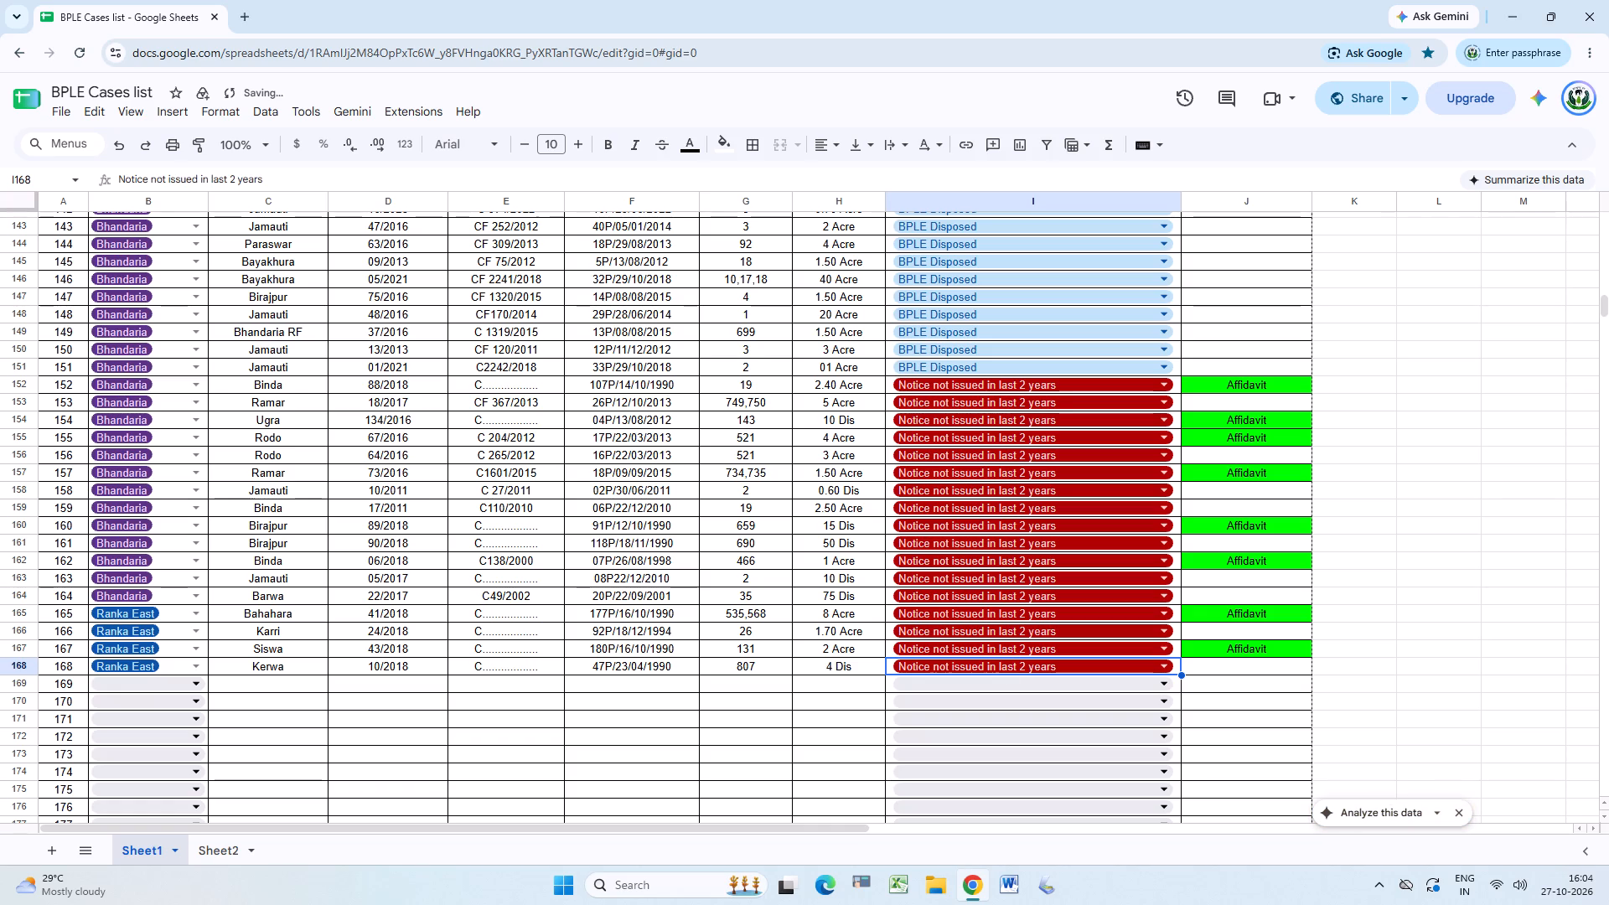
Correct the area in row 168, column H, to 47 Dis and save the sheet.
double_click(834, 662)
left_click(834, 662)
key("7")
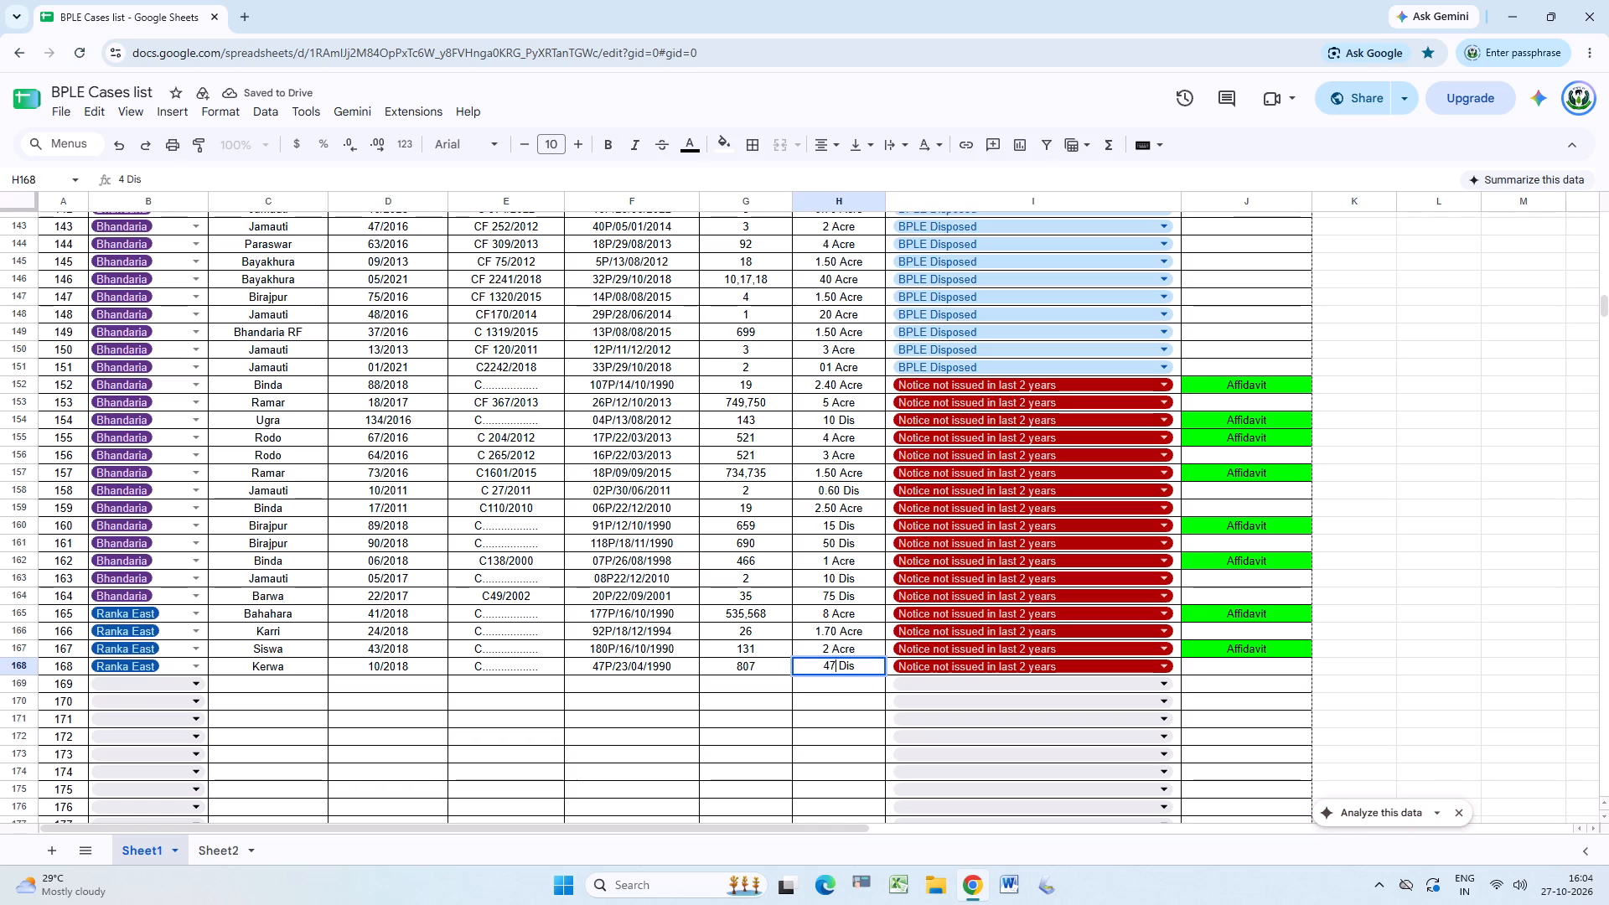
key("Return")
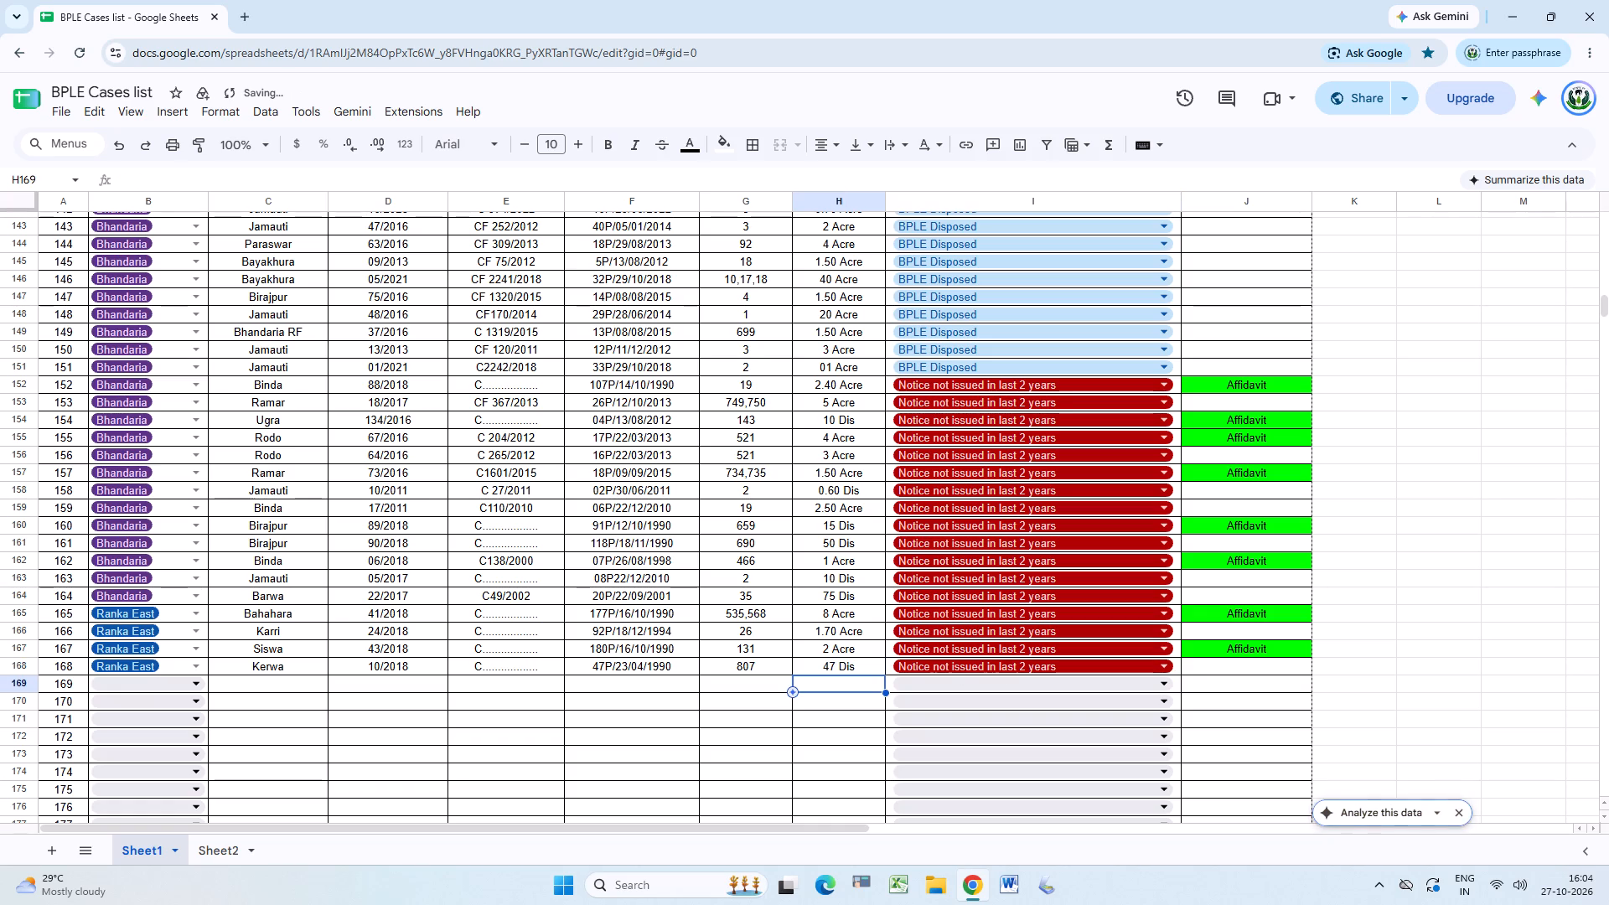
key("ctrl+s")
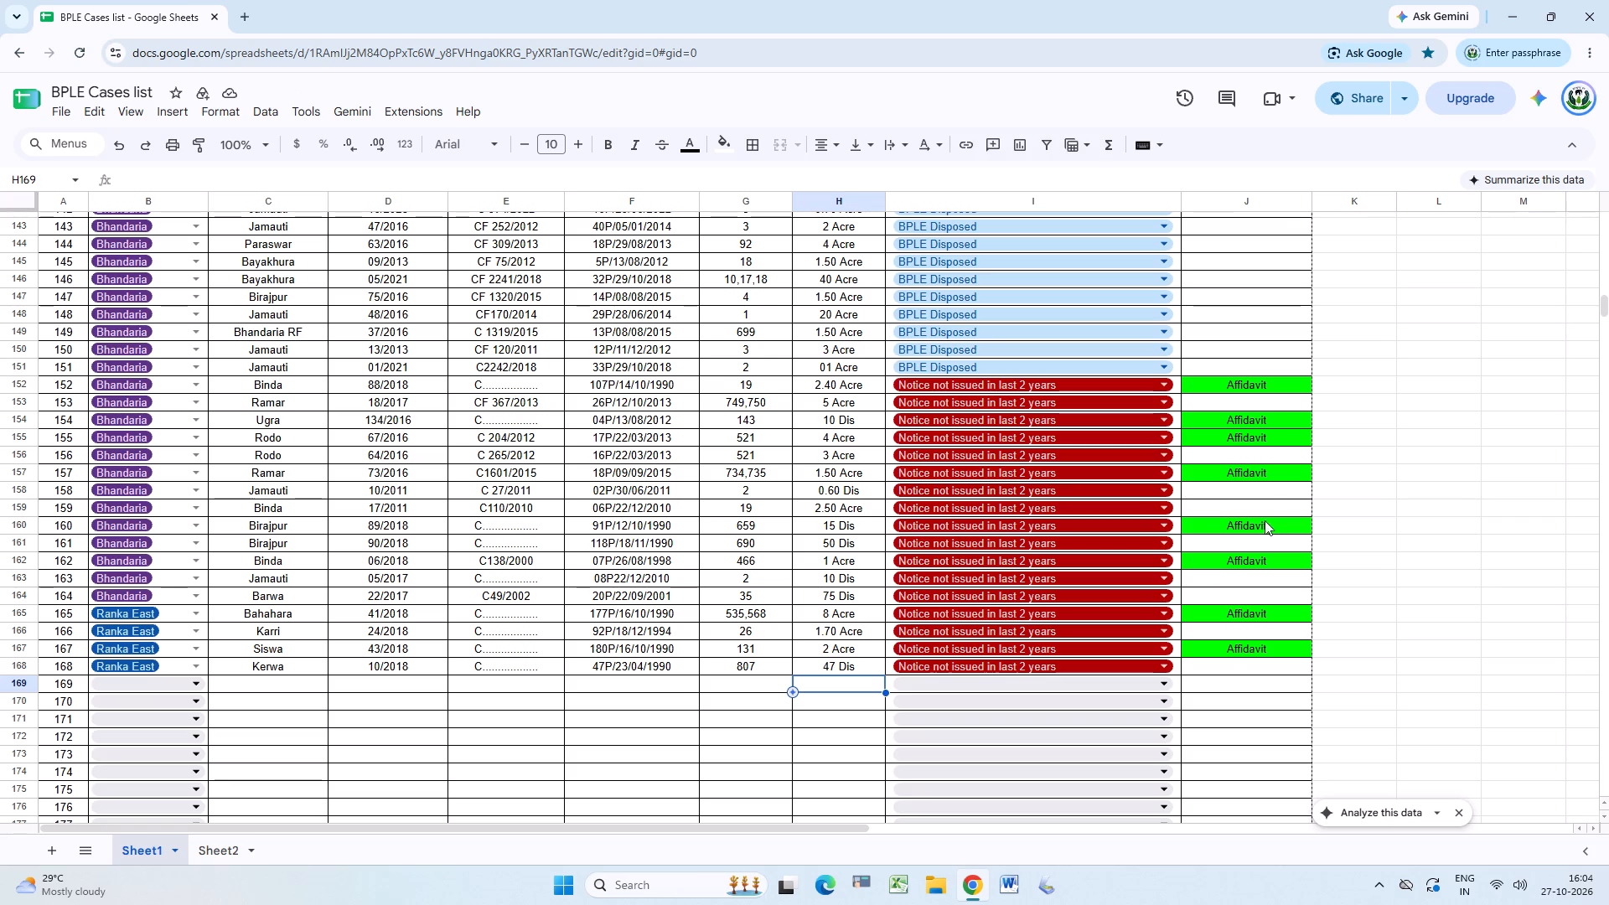
Fill column J of row 168 with the green Affidavit cell from the row above.
left_click(1218, 664)
key("ctrl+d")
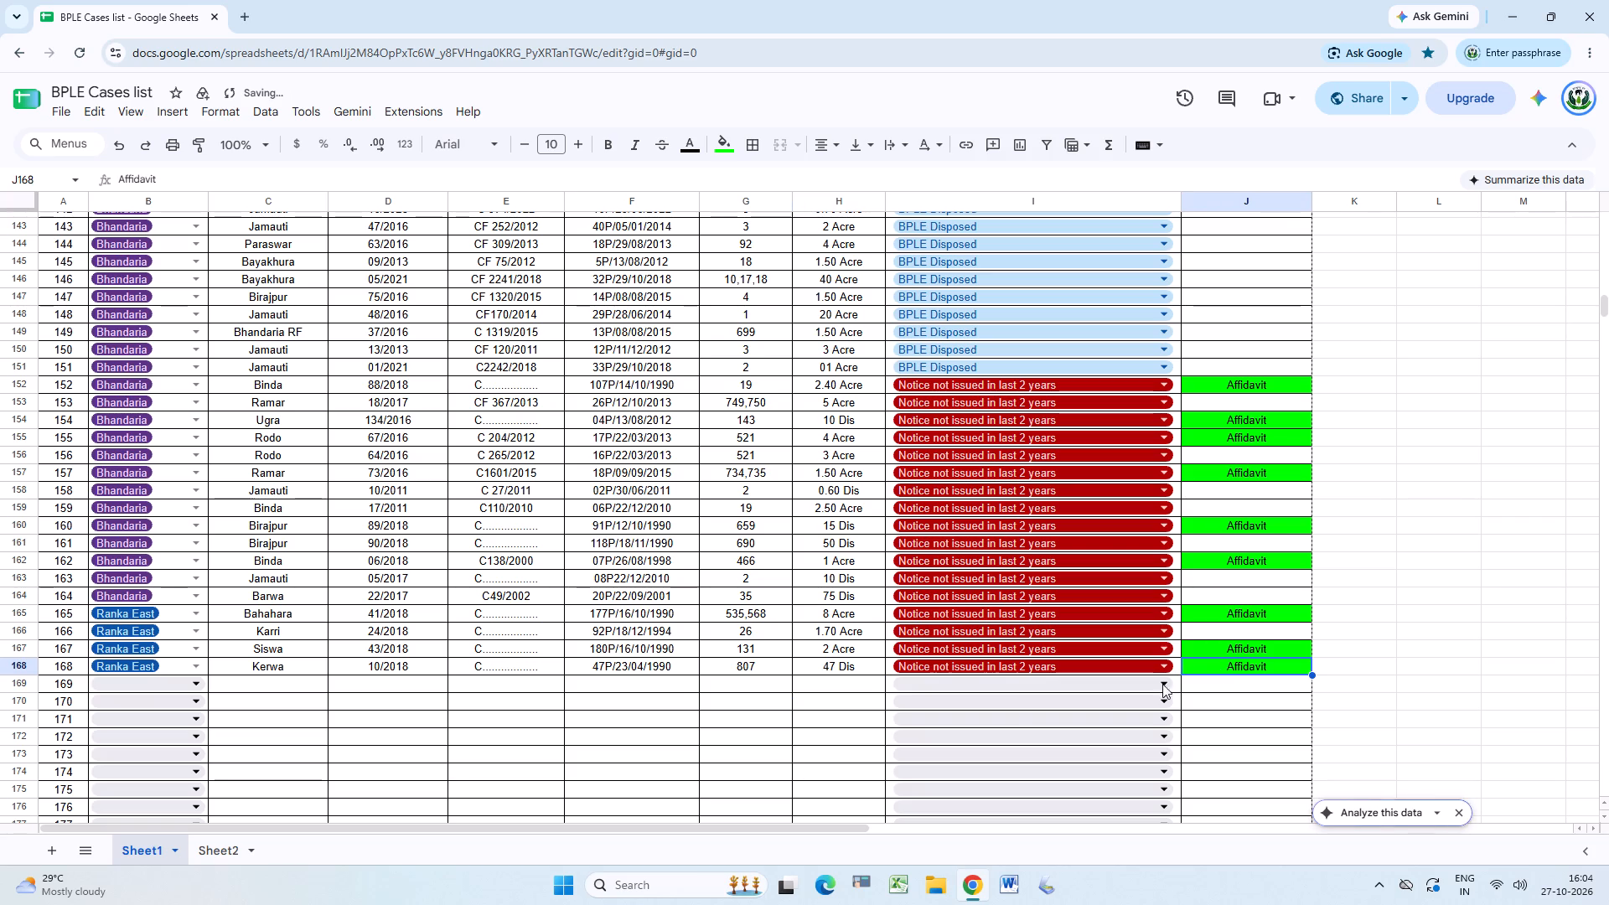
In row 169, select Ranka East in column B and enter Saleya in column C.
left_click(135, 688)
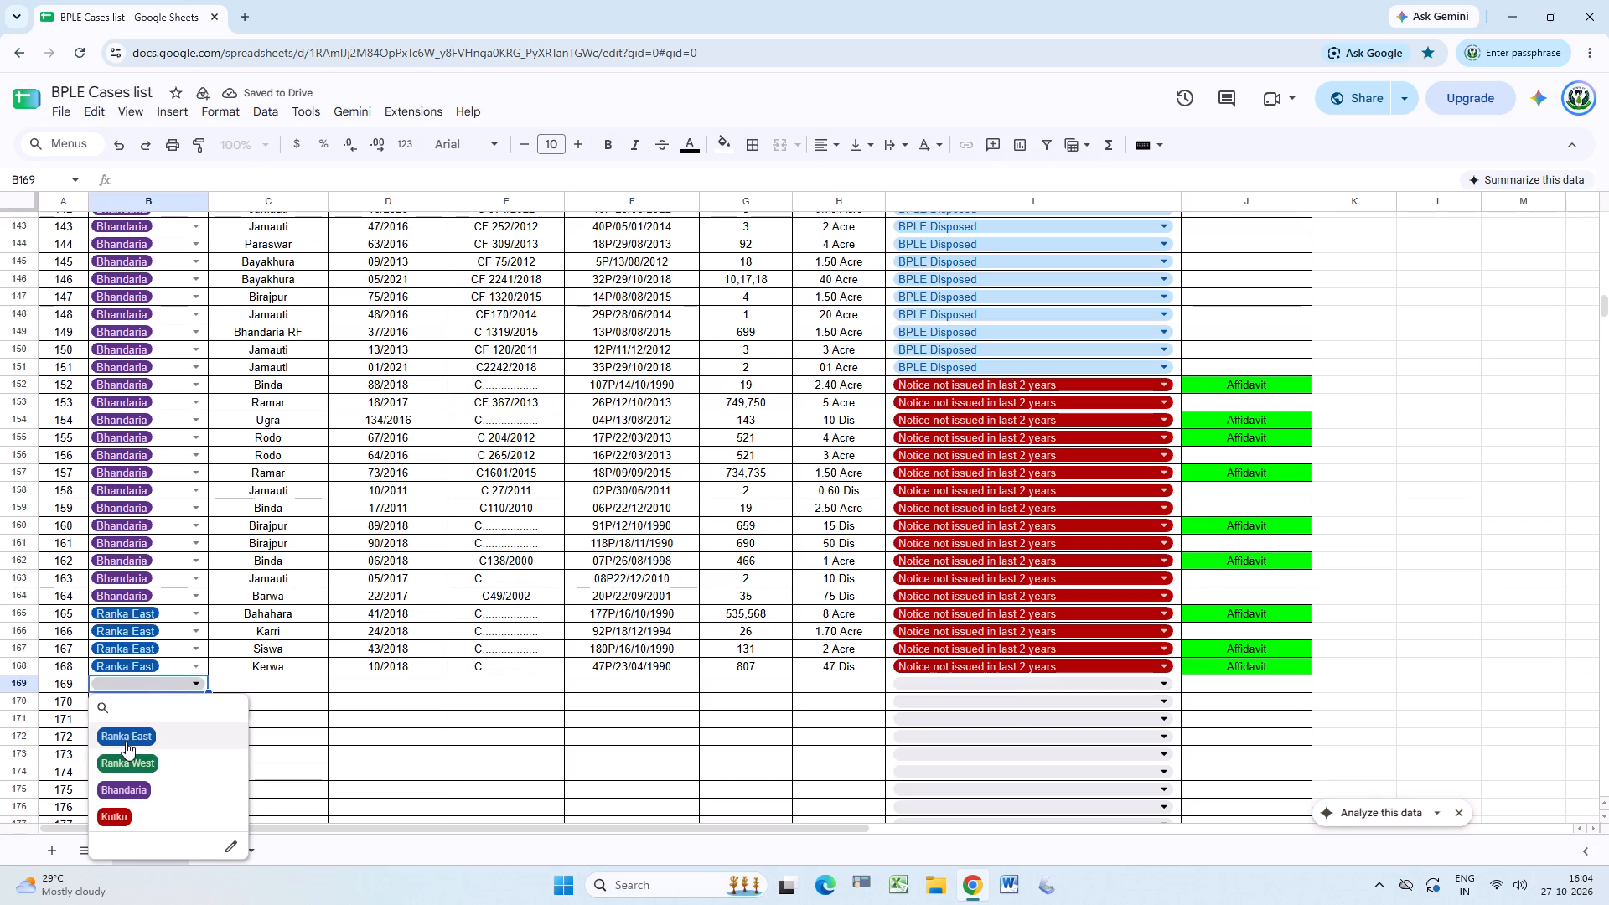
left_click(126, 742)
key("Tab")
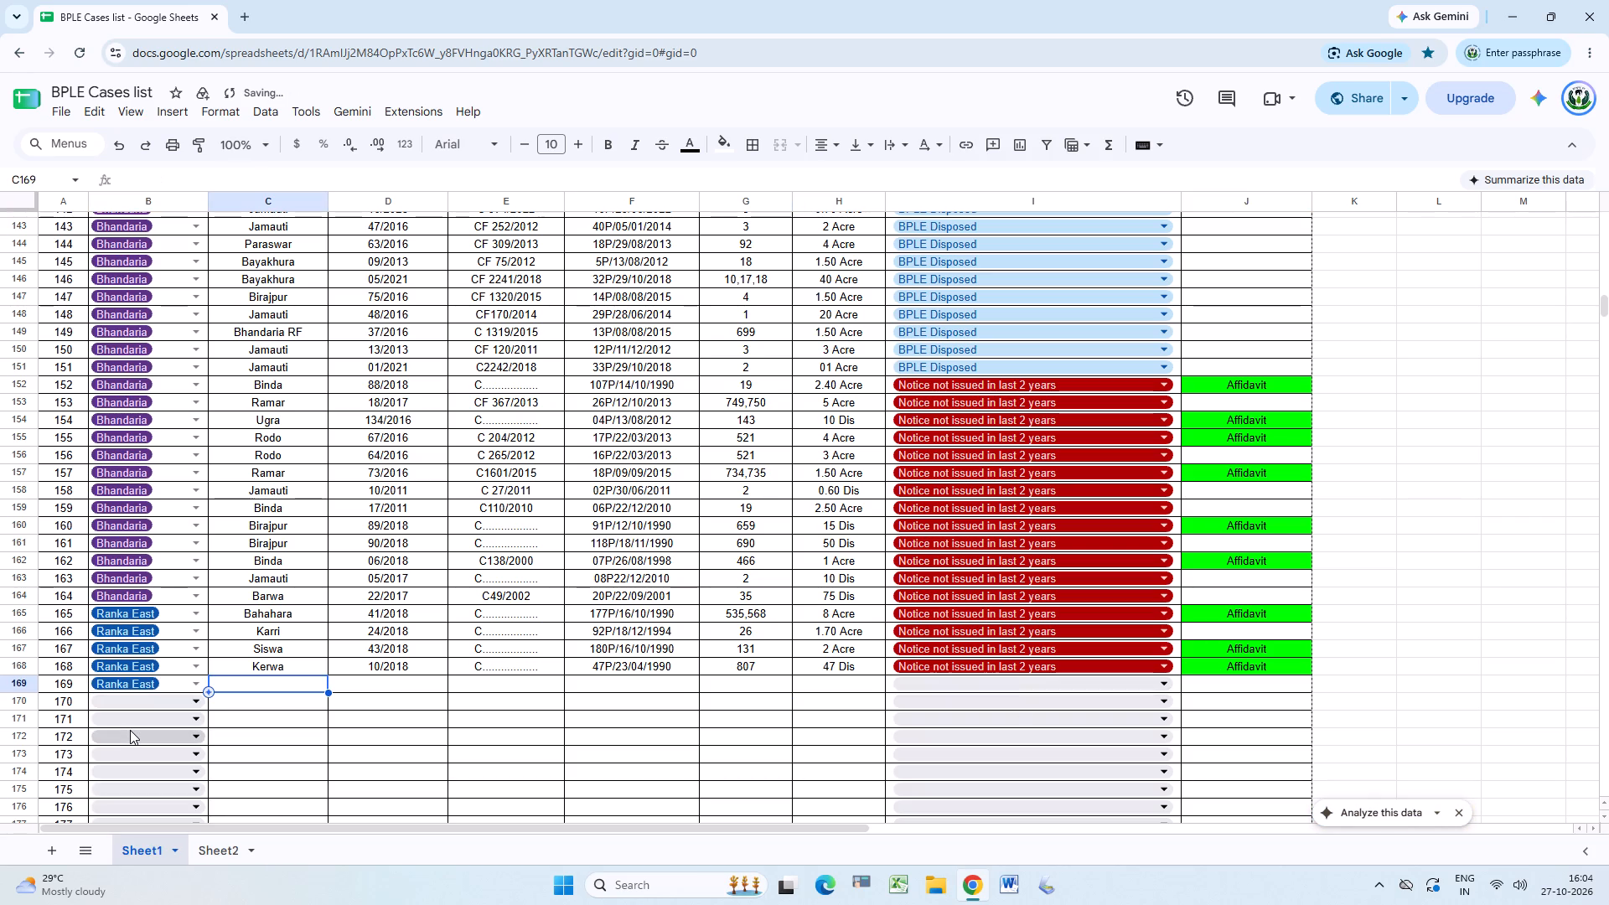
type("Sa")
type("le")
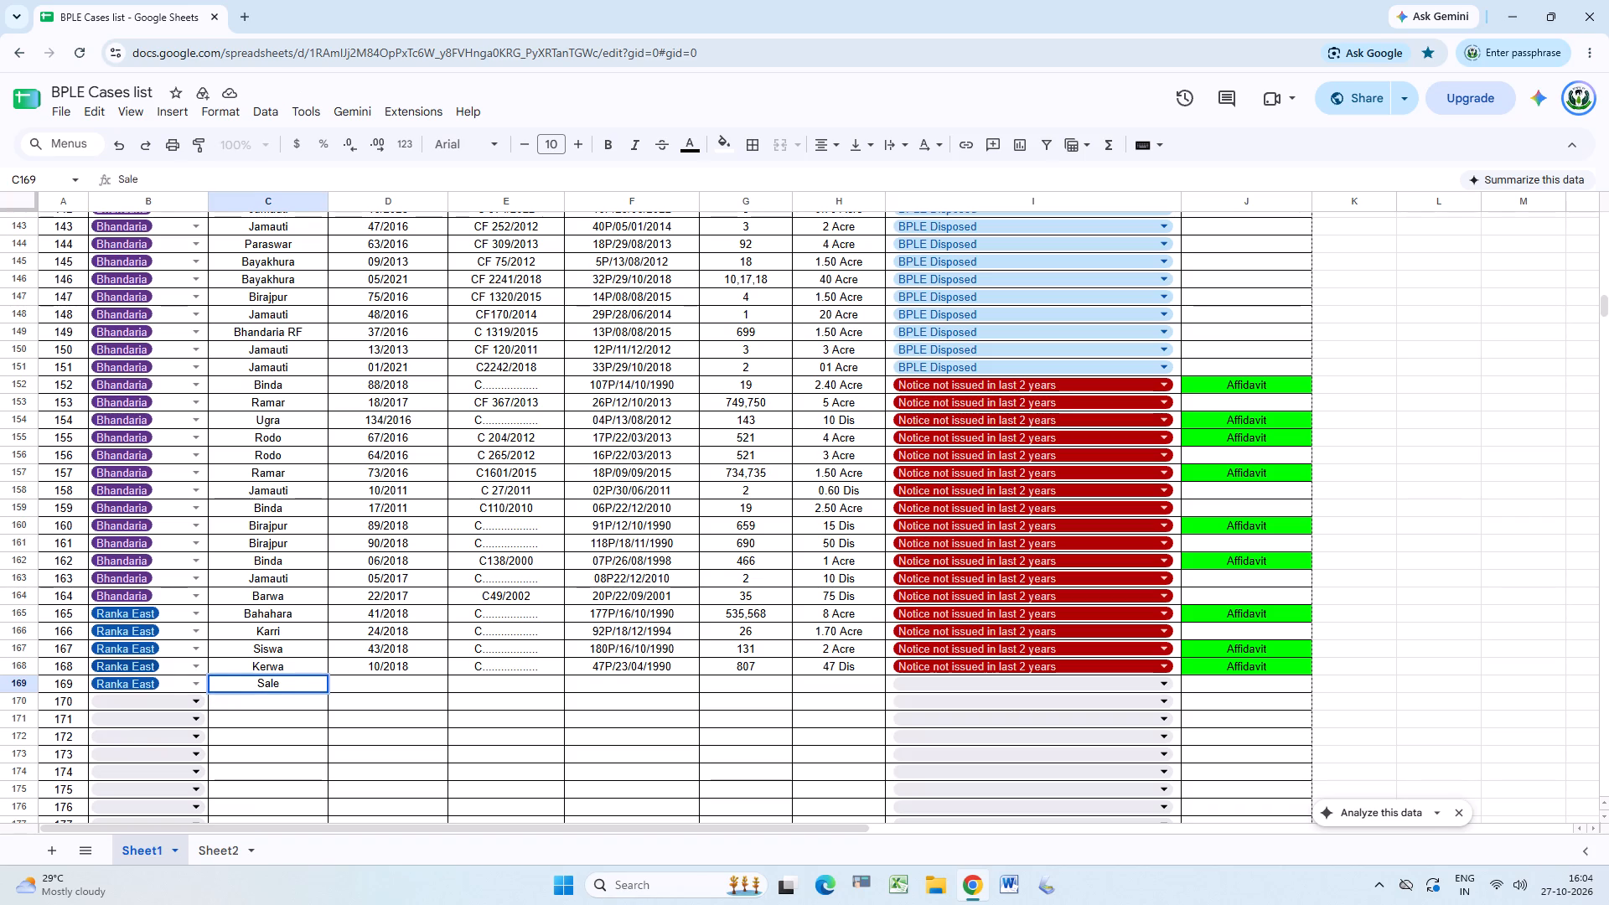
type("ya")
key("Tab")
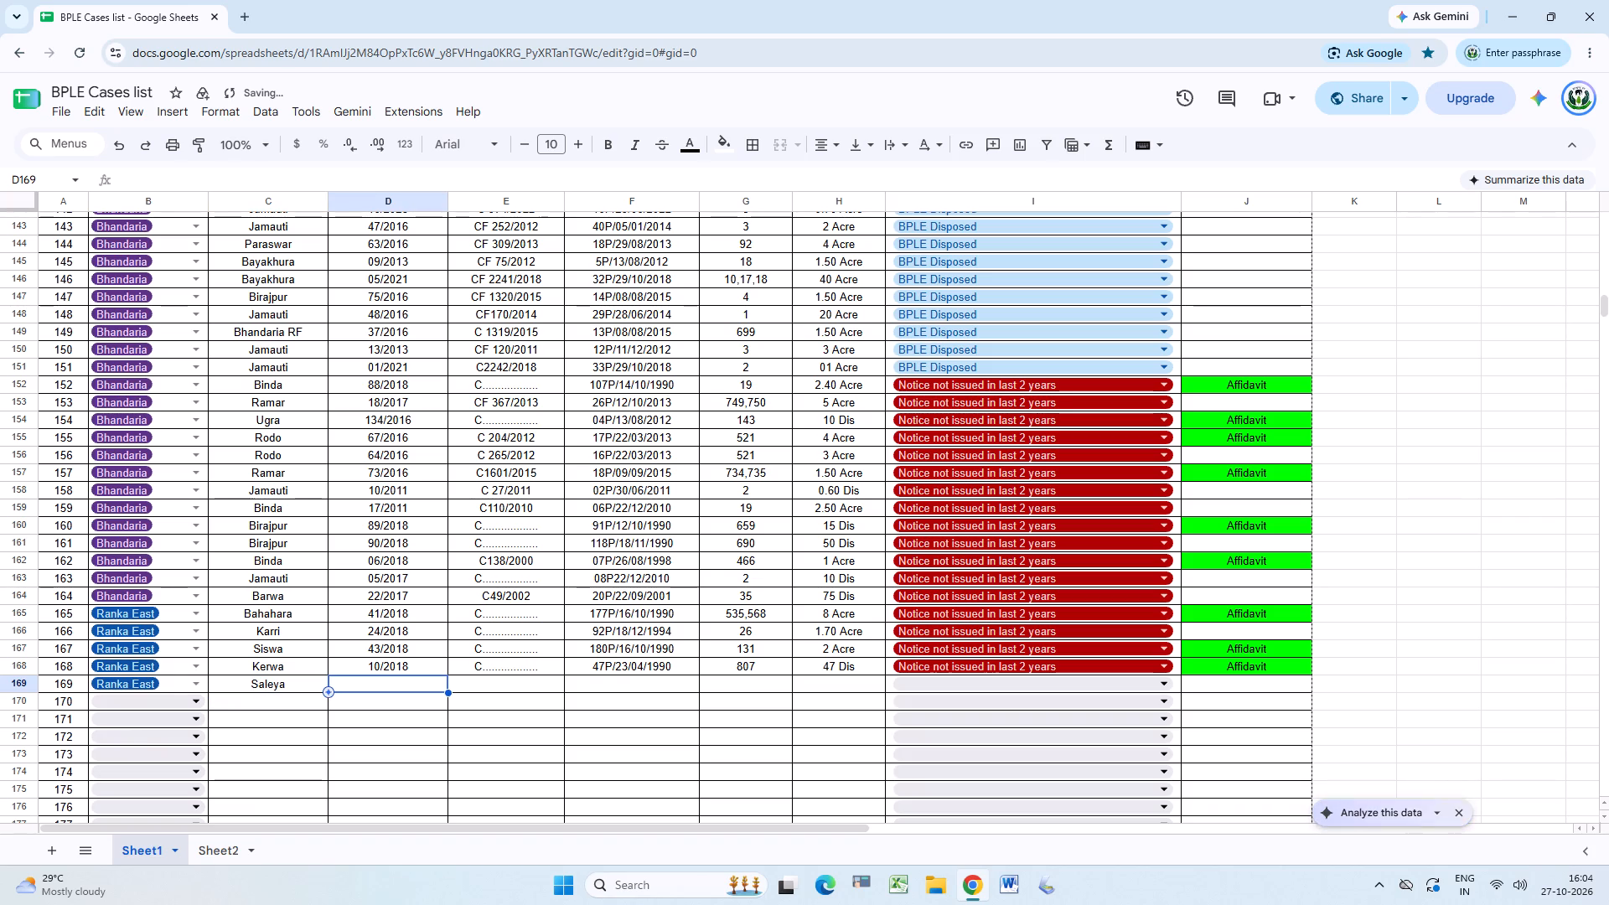
In row 169, enter 21/2018 in column D and C 282/2000 in column E.
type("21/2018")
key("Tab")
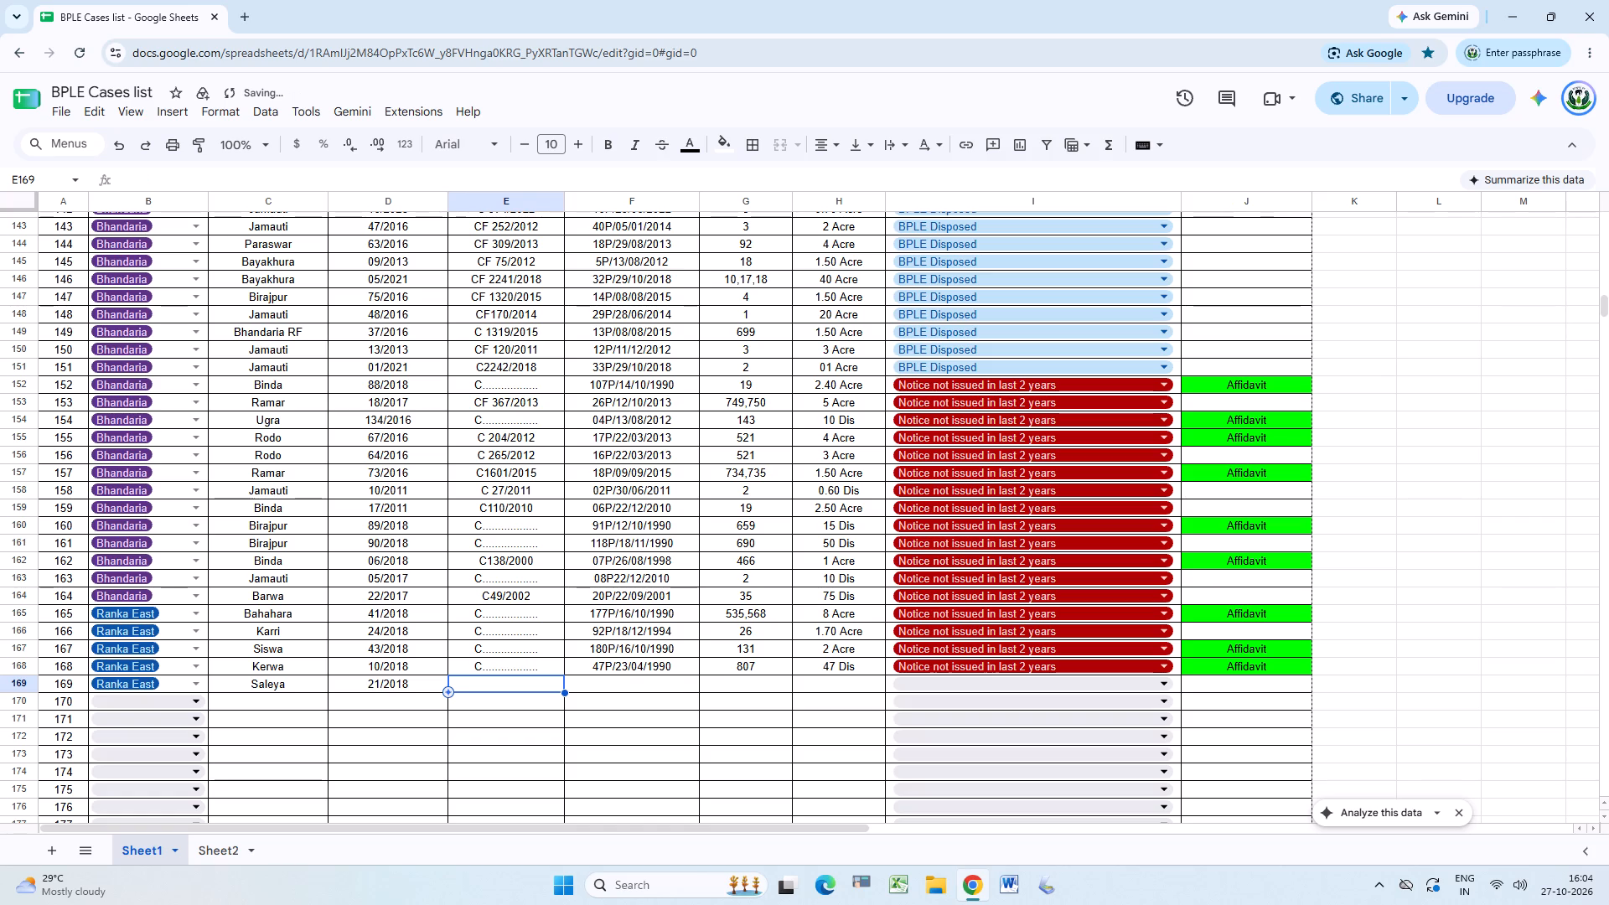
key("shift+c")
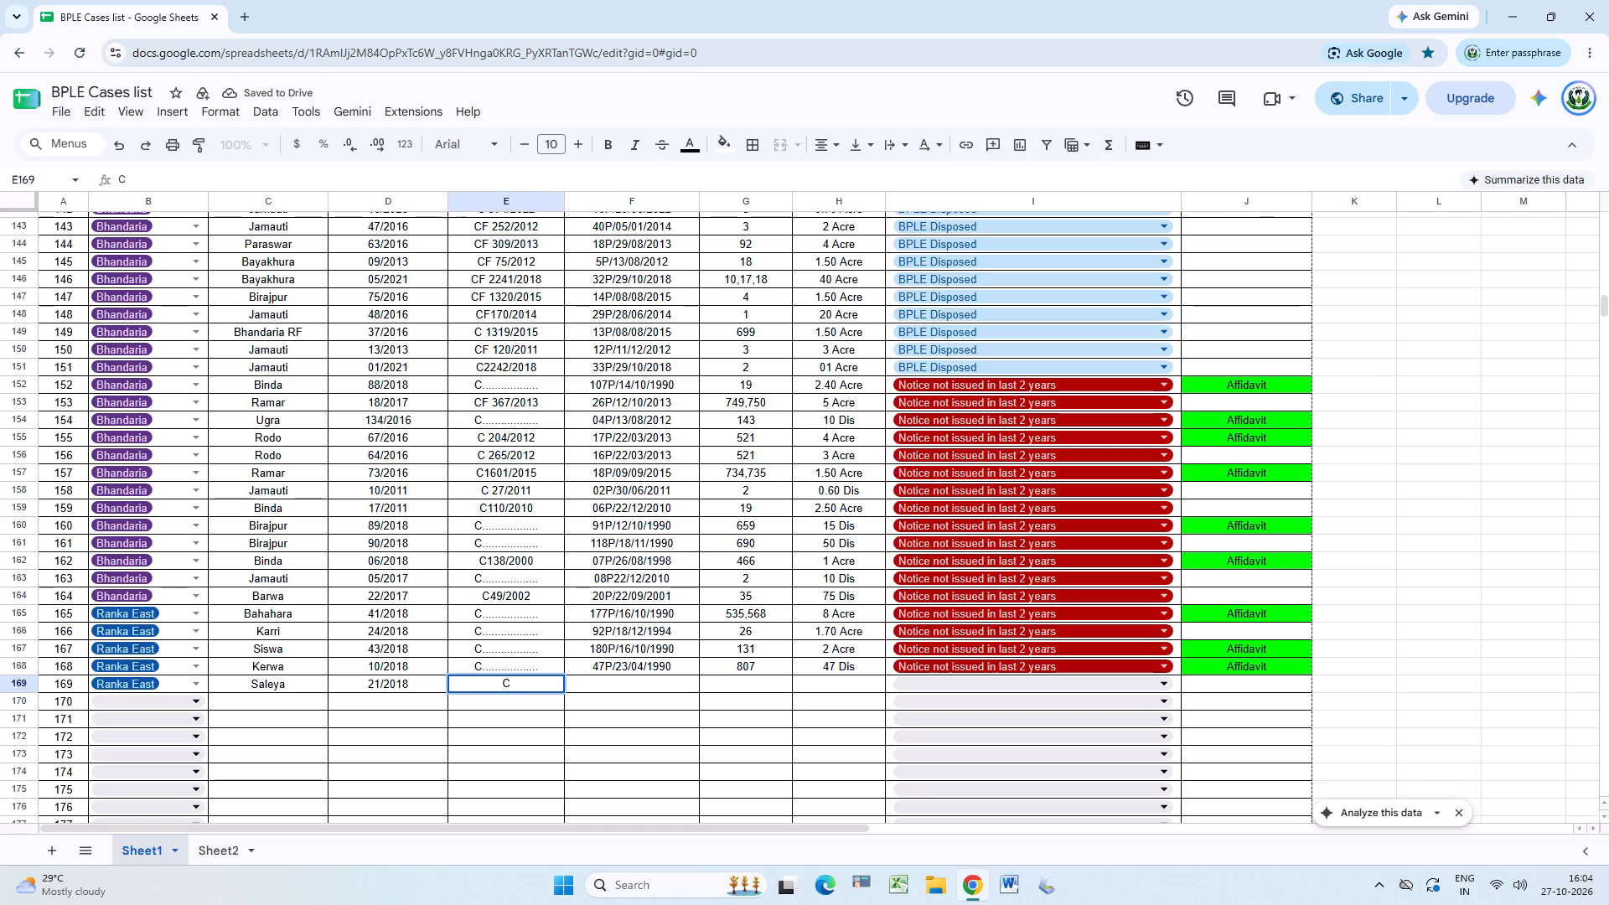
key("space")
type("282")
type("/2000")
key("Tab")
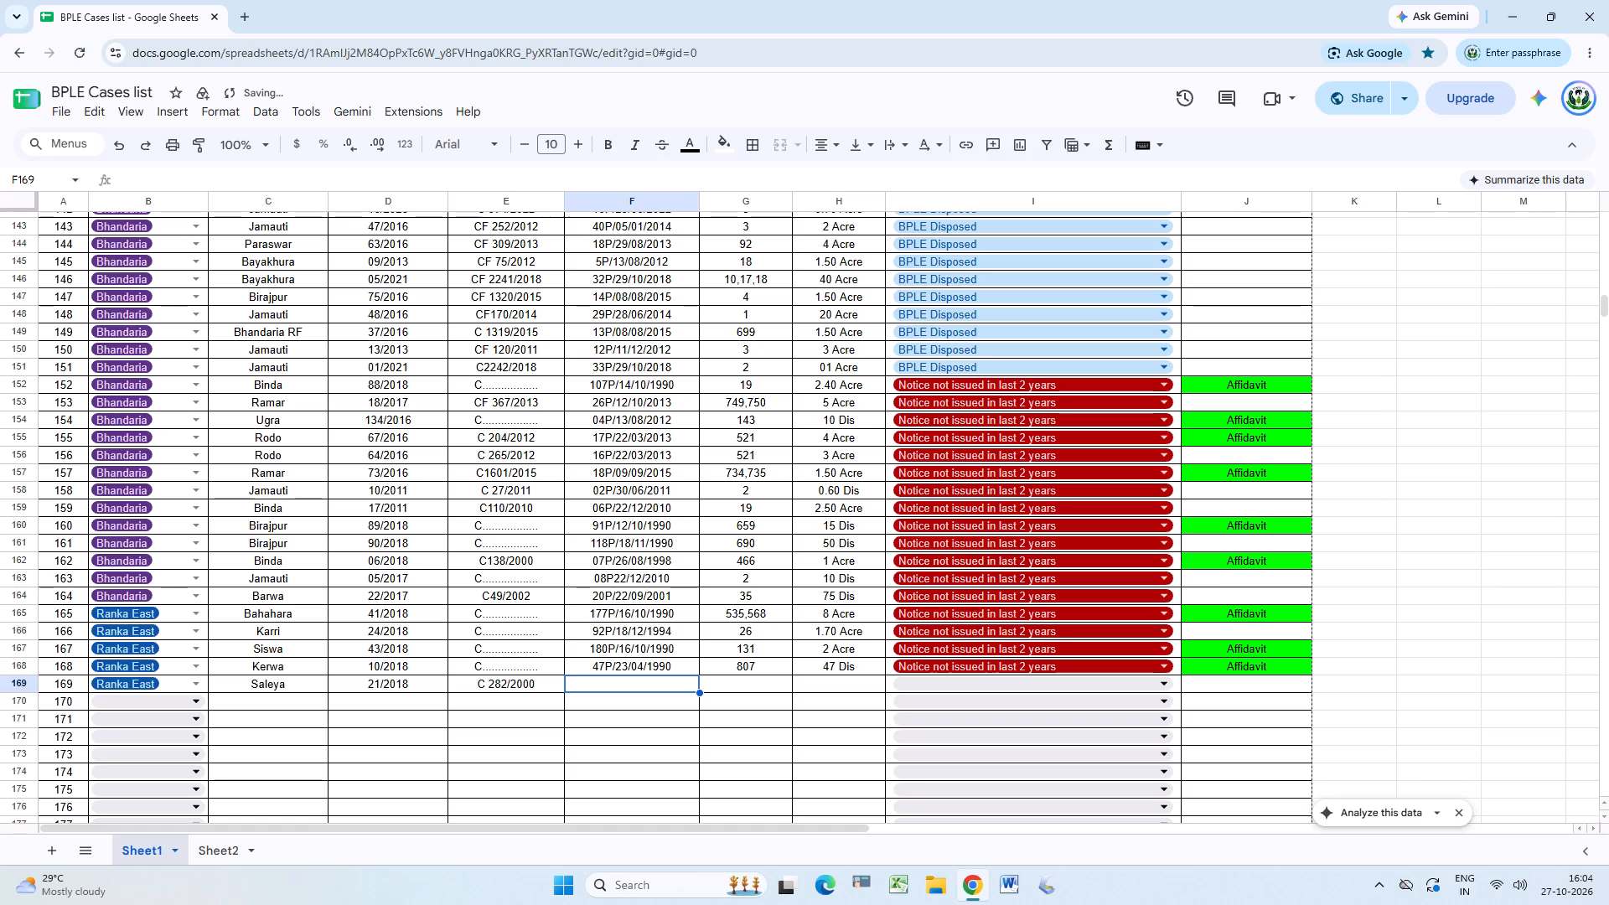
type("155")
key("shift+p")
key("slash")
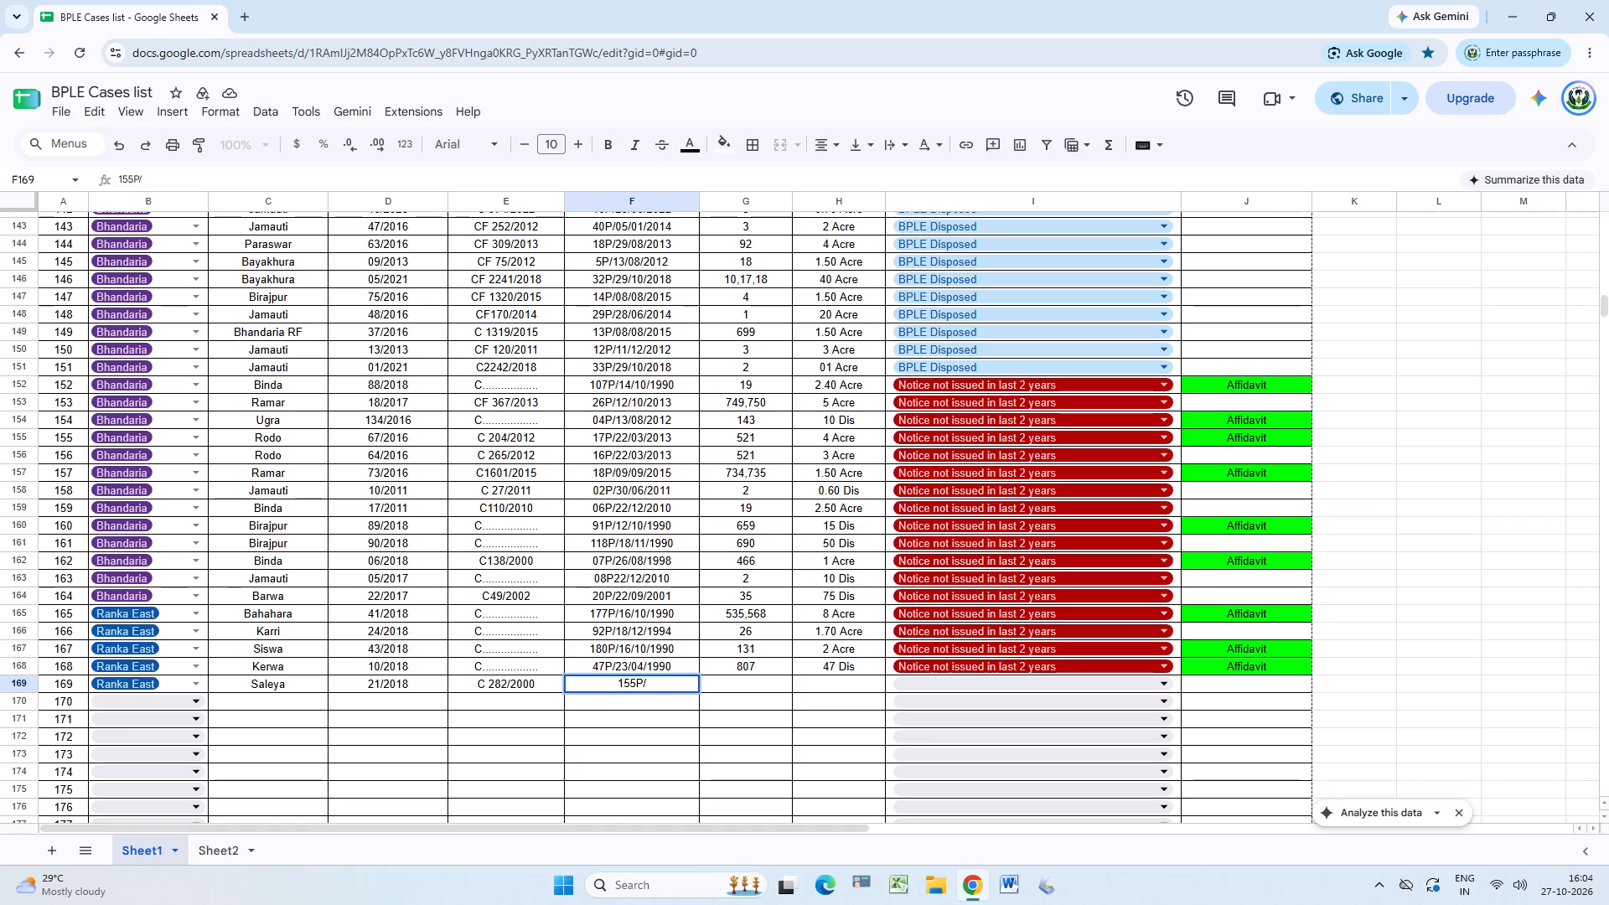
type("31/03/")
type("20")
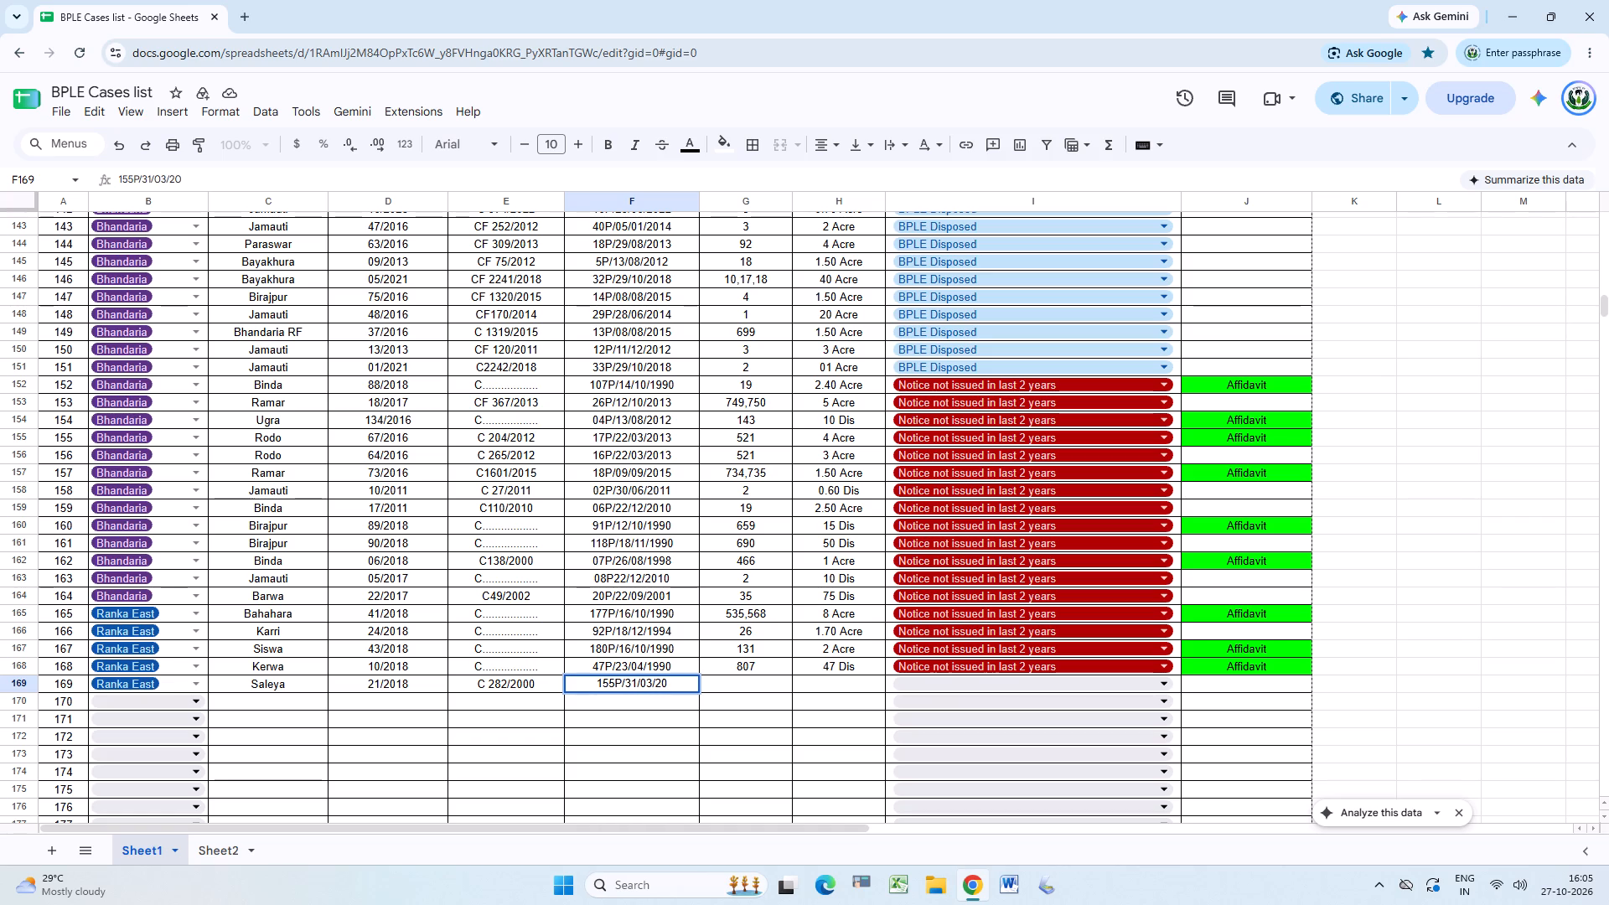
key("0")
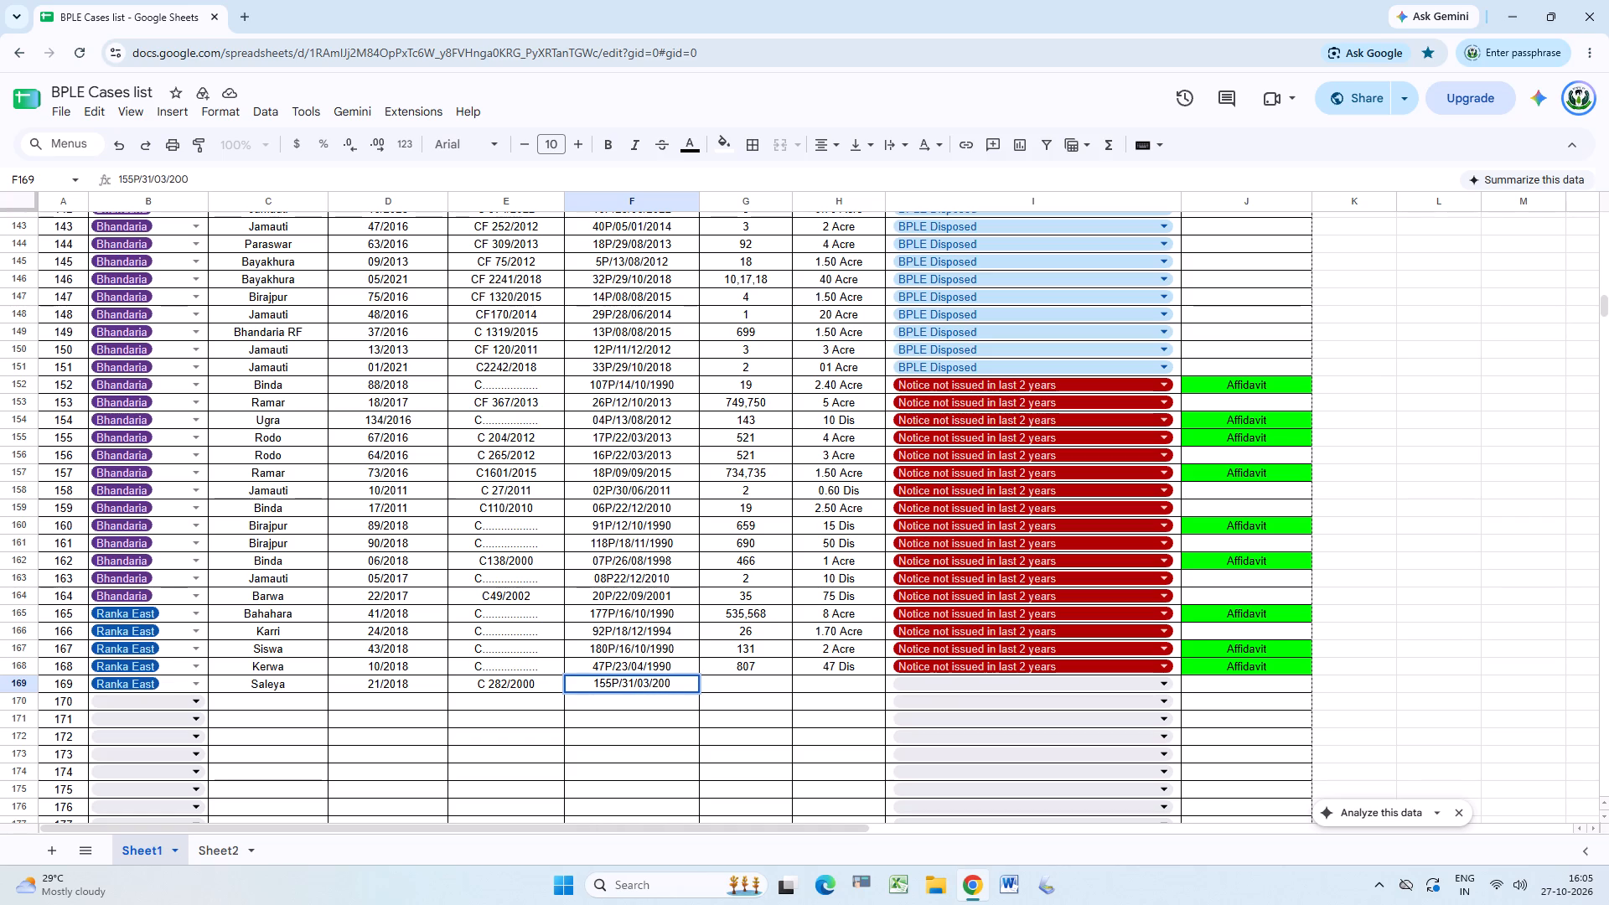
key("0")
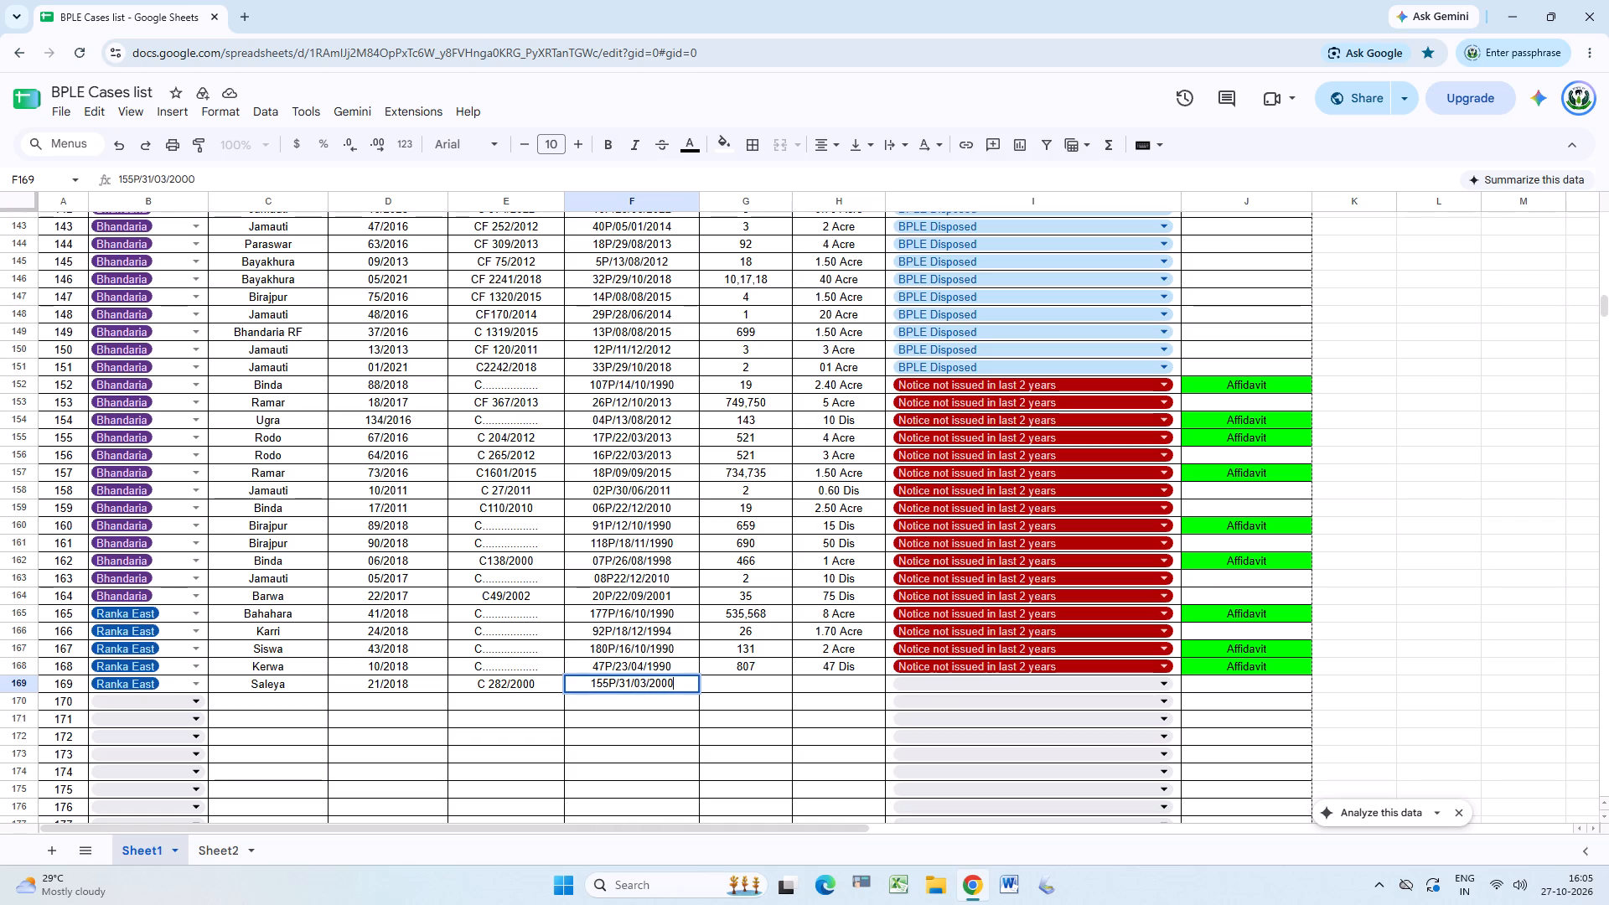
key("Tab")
In row 169, enter 117 in column G and 0.08 Dis in column H.
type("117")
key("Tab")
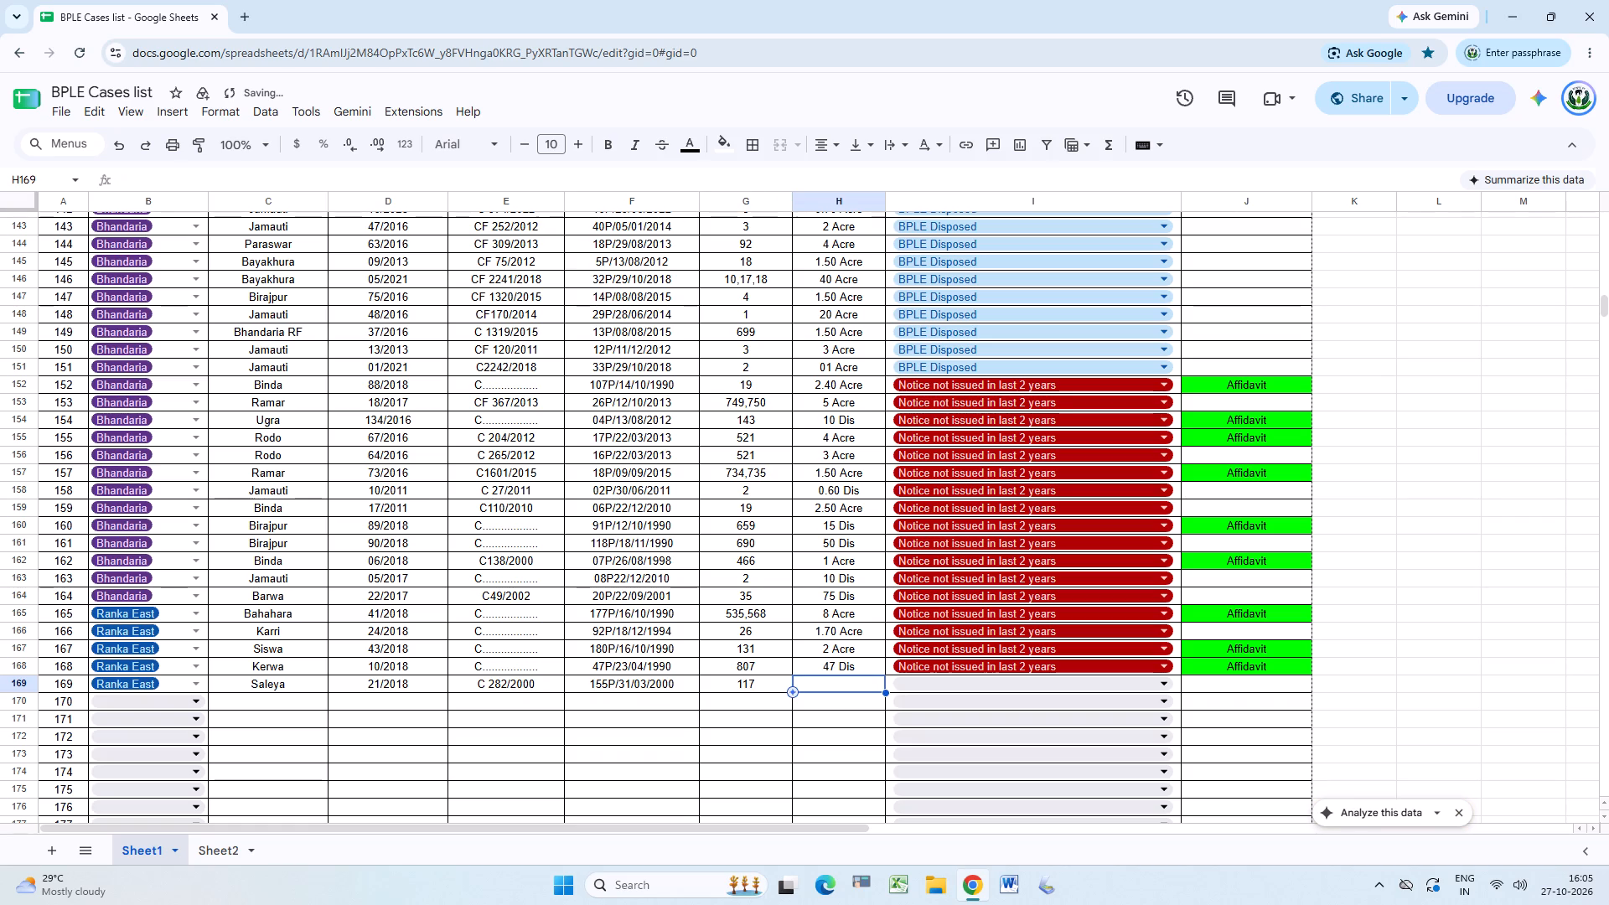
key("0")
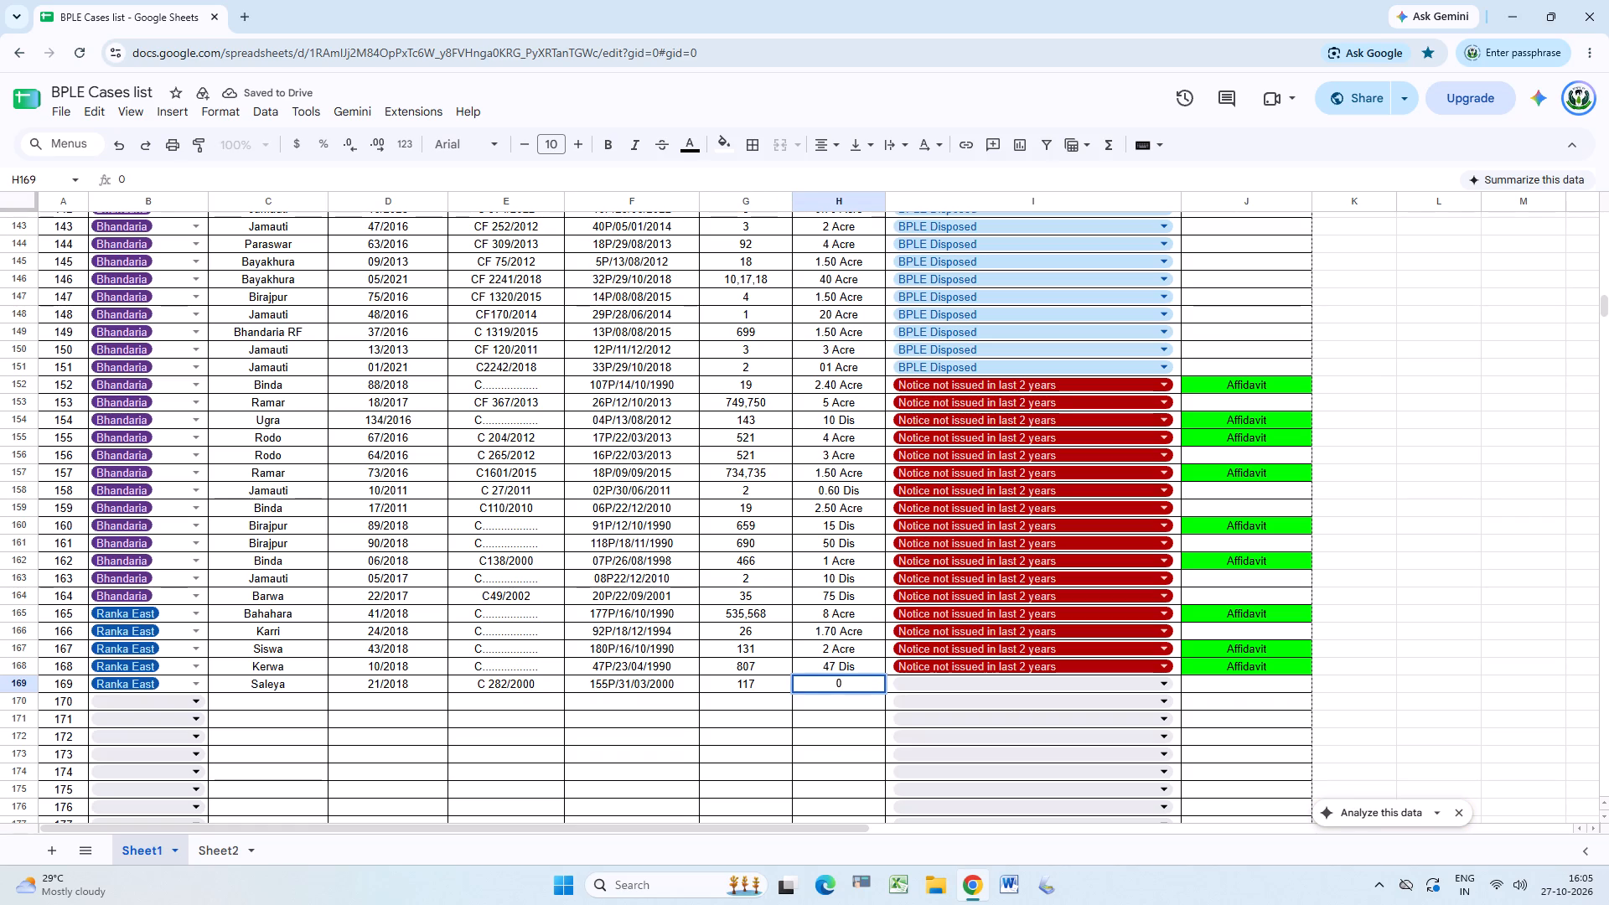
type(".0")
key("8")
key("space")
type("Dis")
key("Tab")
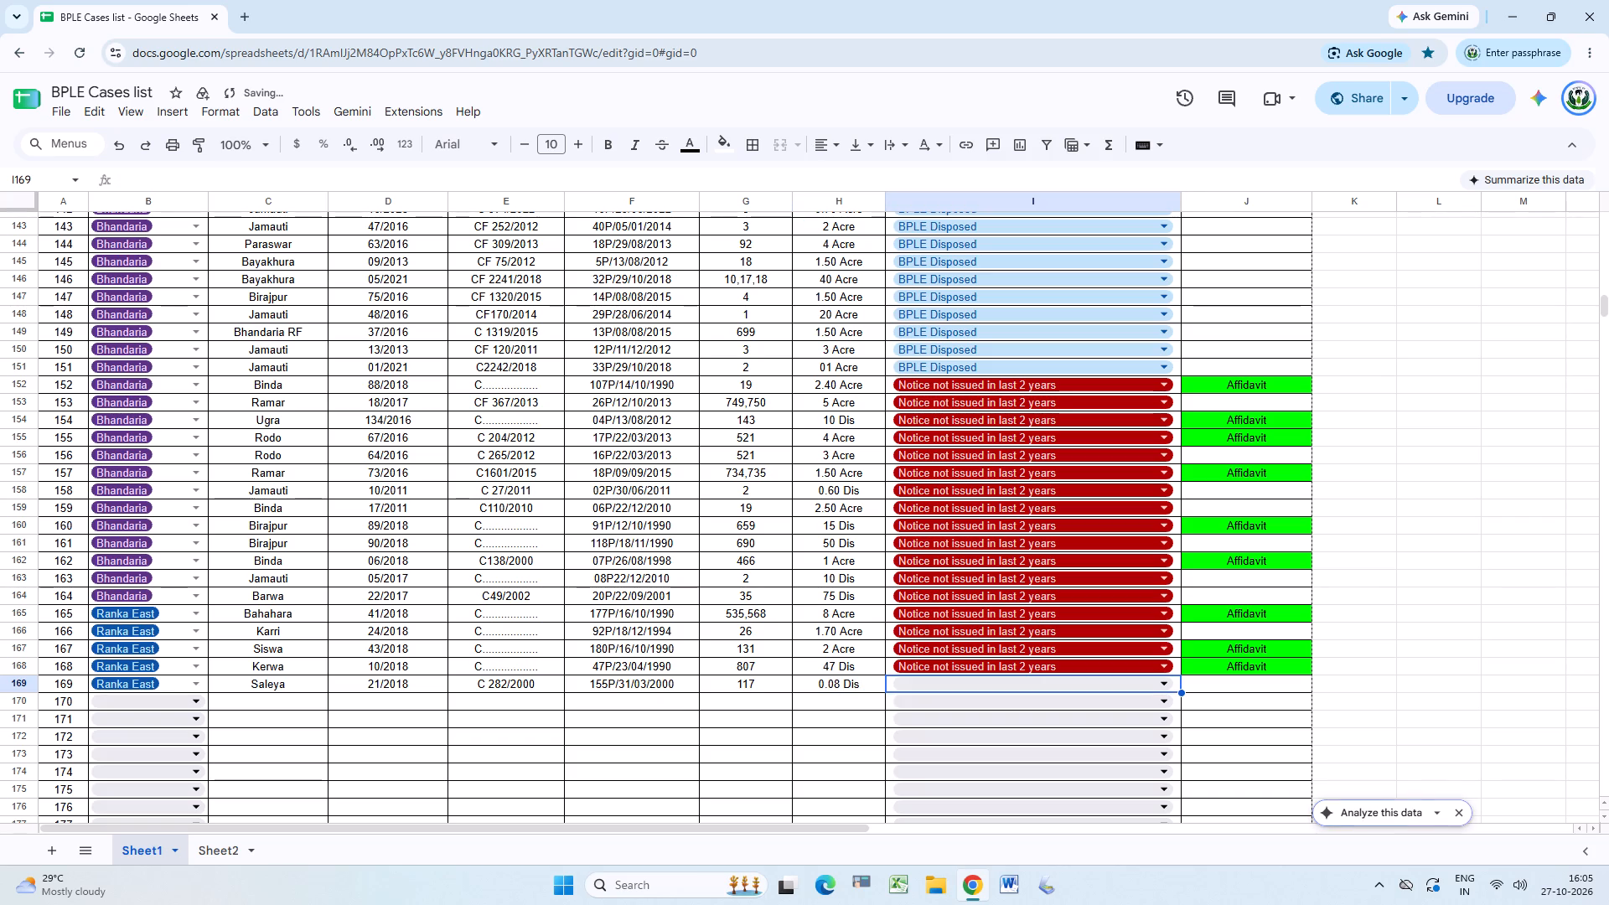
Fill row 169's status "Notice not issued in last 2 years" and its Affidavit cell from the row above, and save the sheet.
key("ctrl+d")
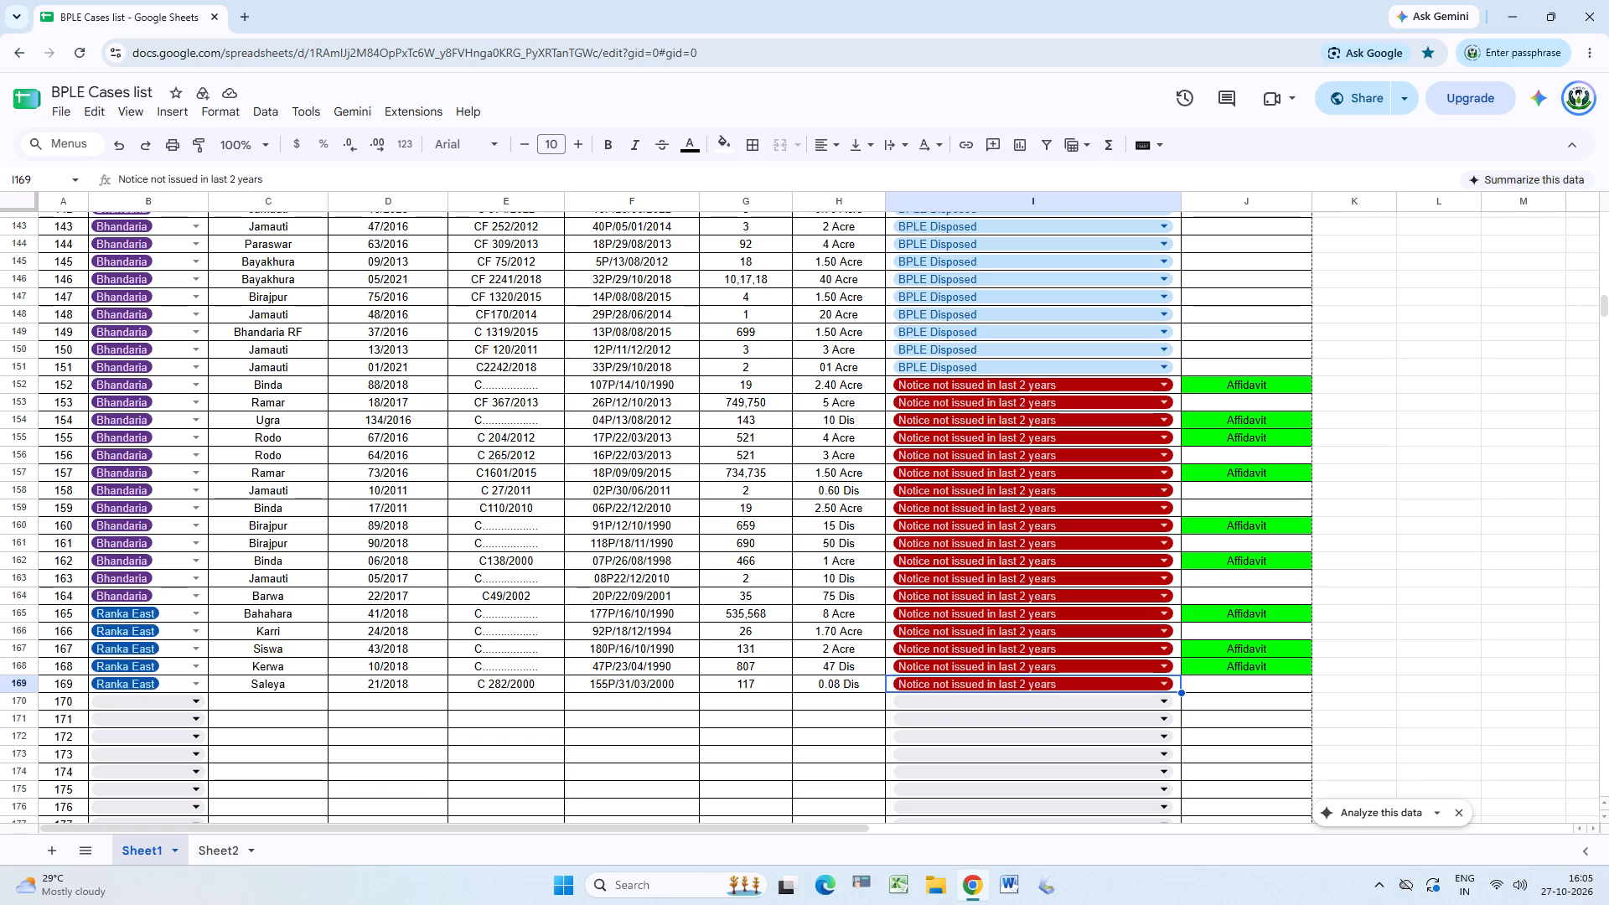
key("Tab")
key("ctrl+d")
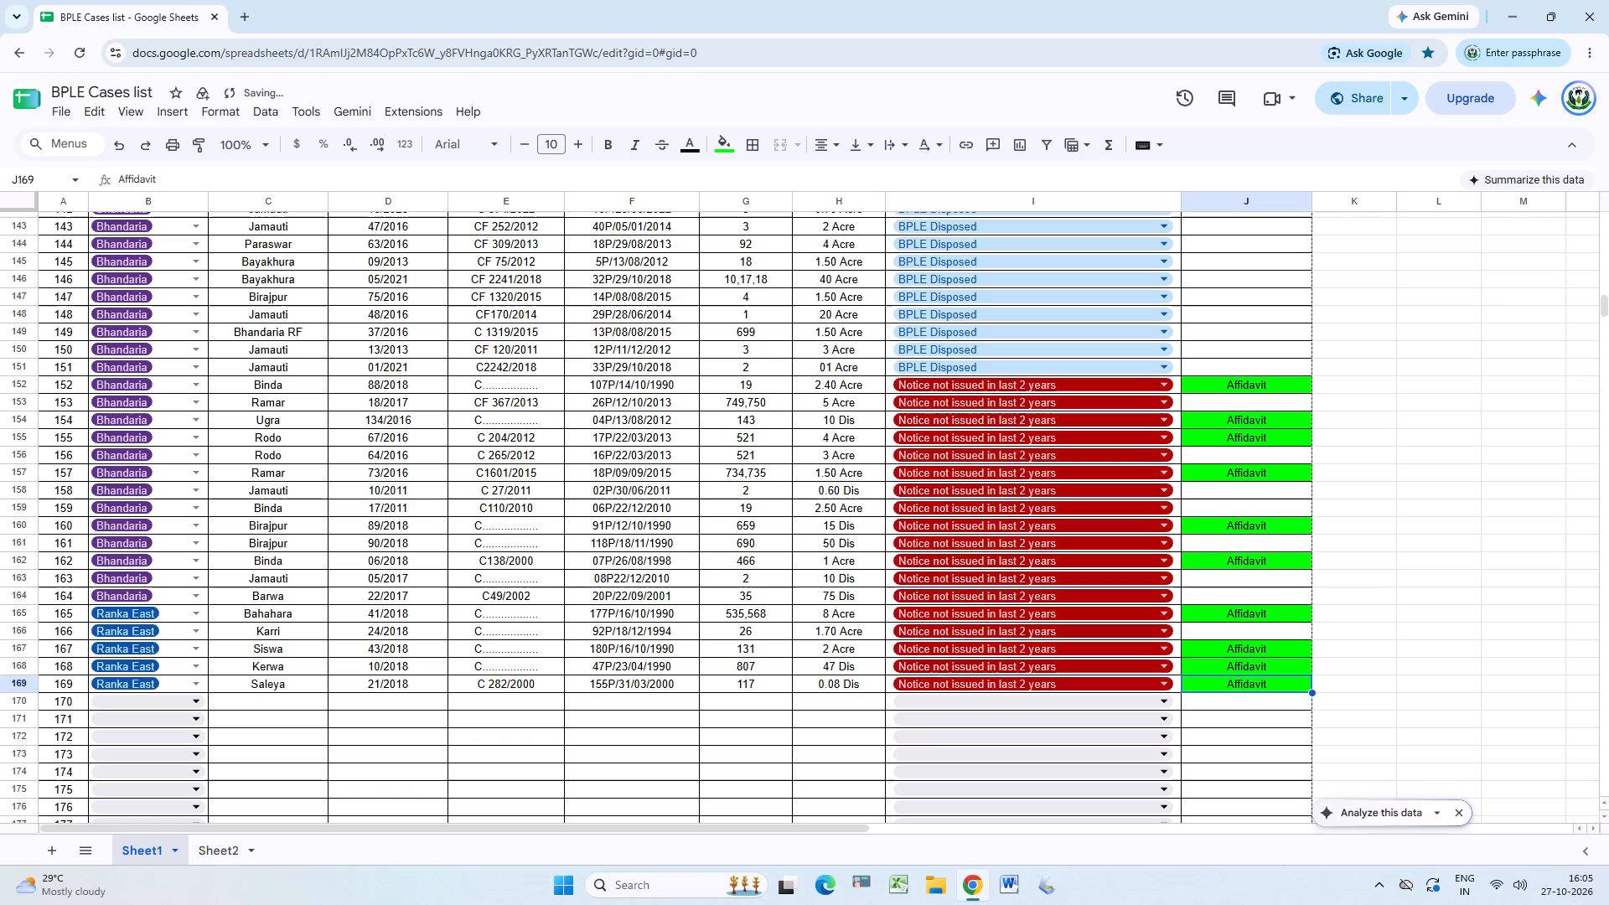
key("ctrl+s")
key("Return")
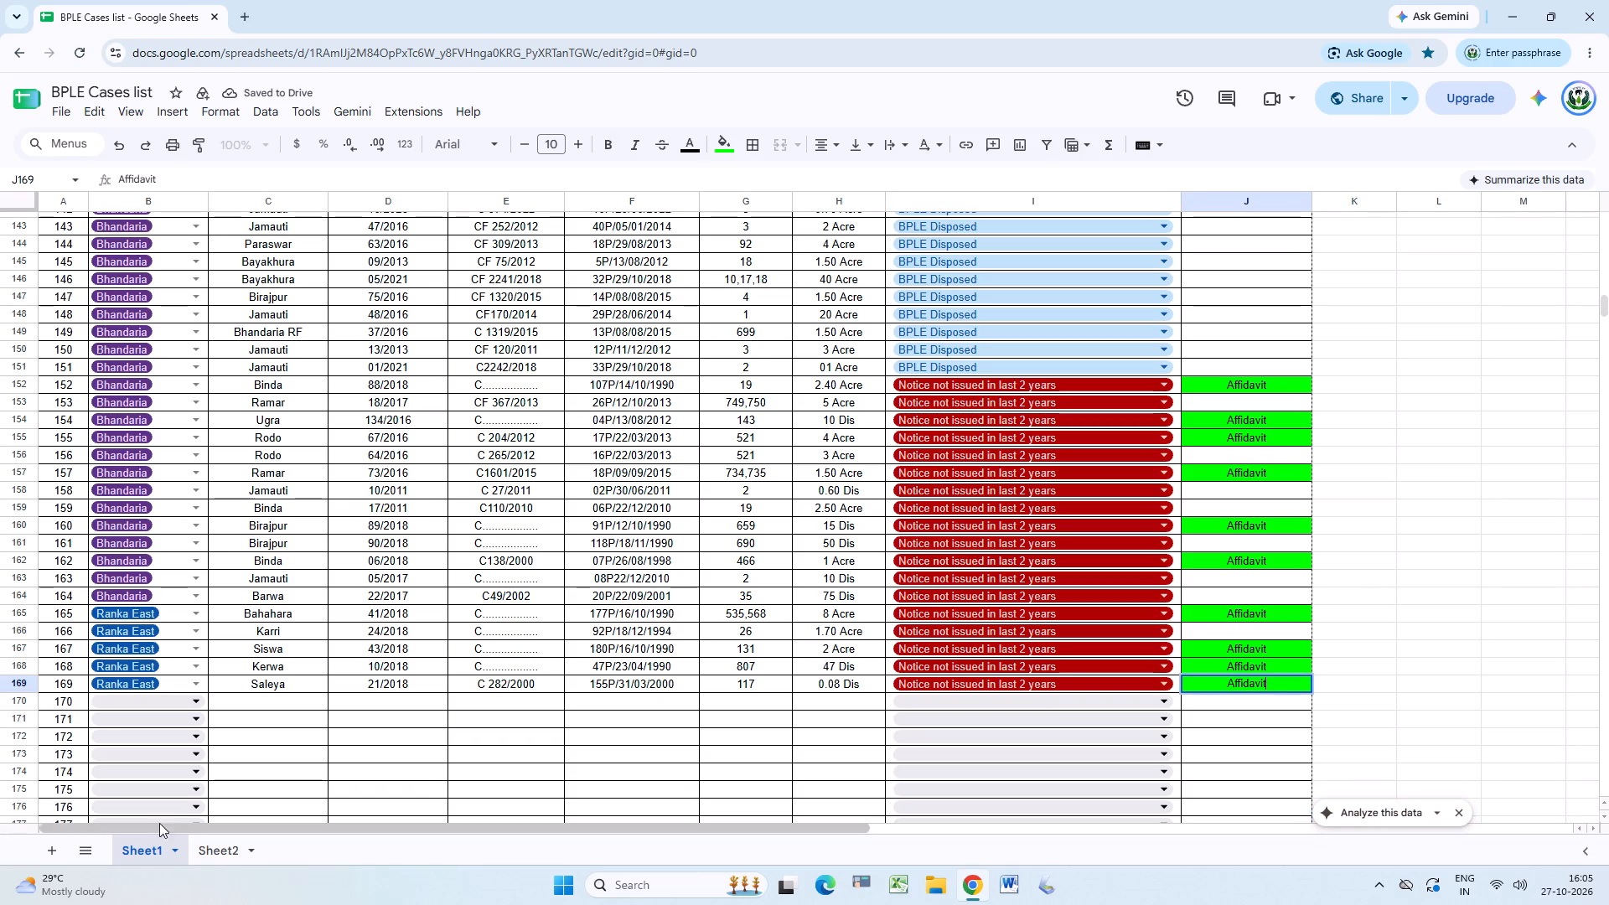
In row 170, select Ranka East in column B and enter Jolanga in column C.
left_click(122, 701)
left_click(132, 751)
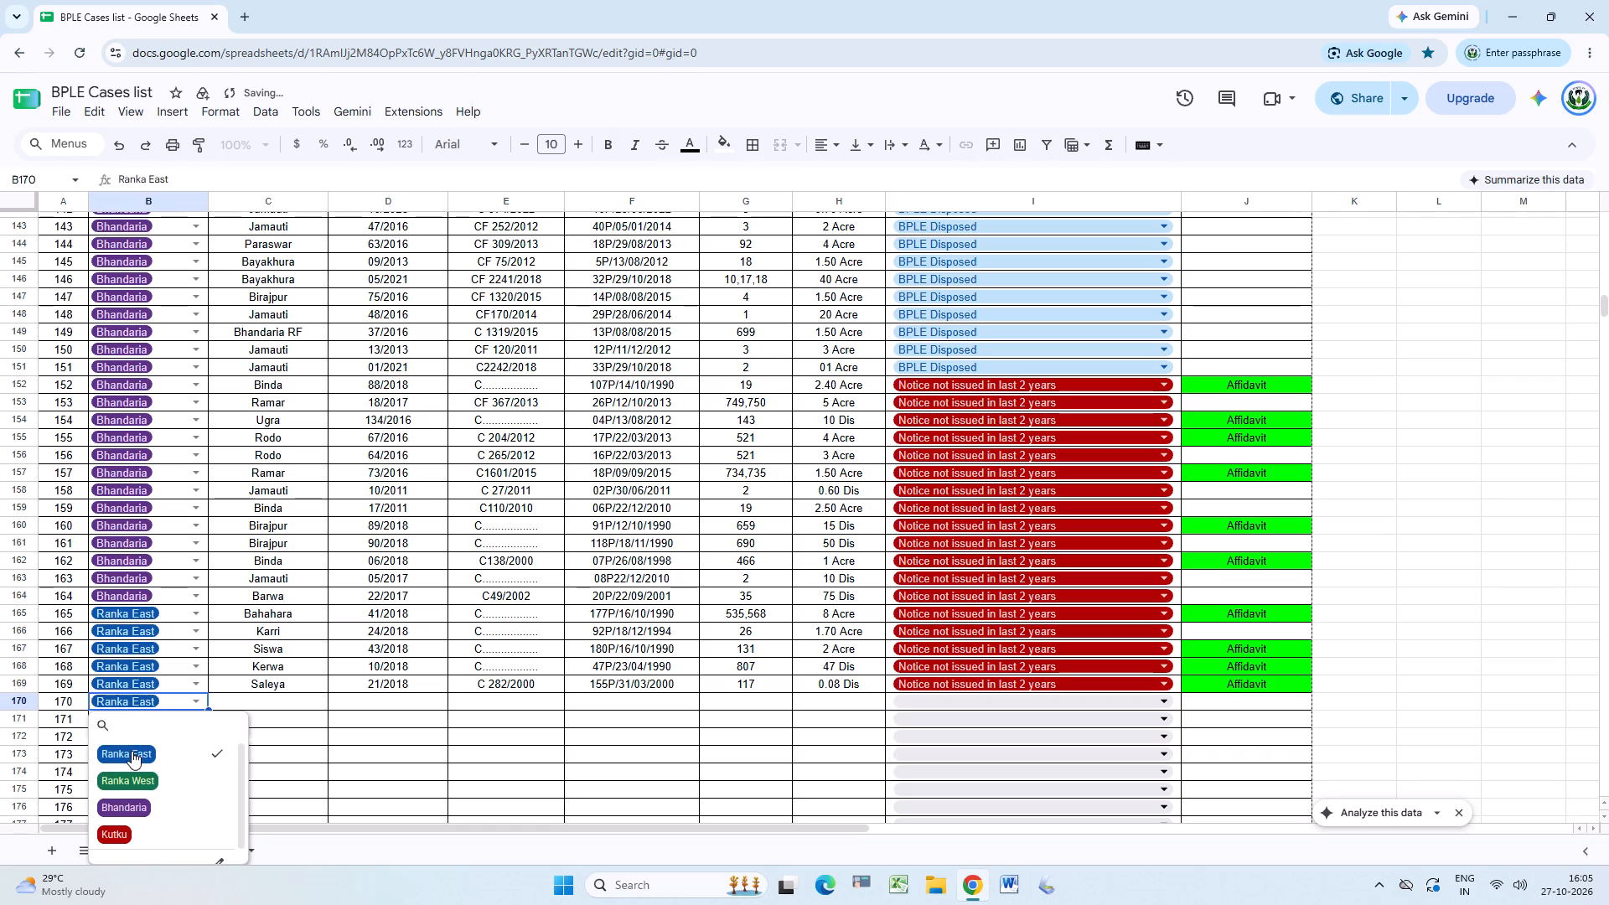
key("Tab")
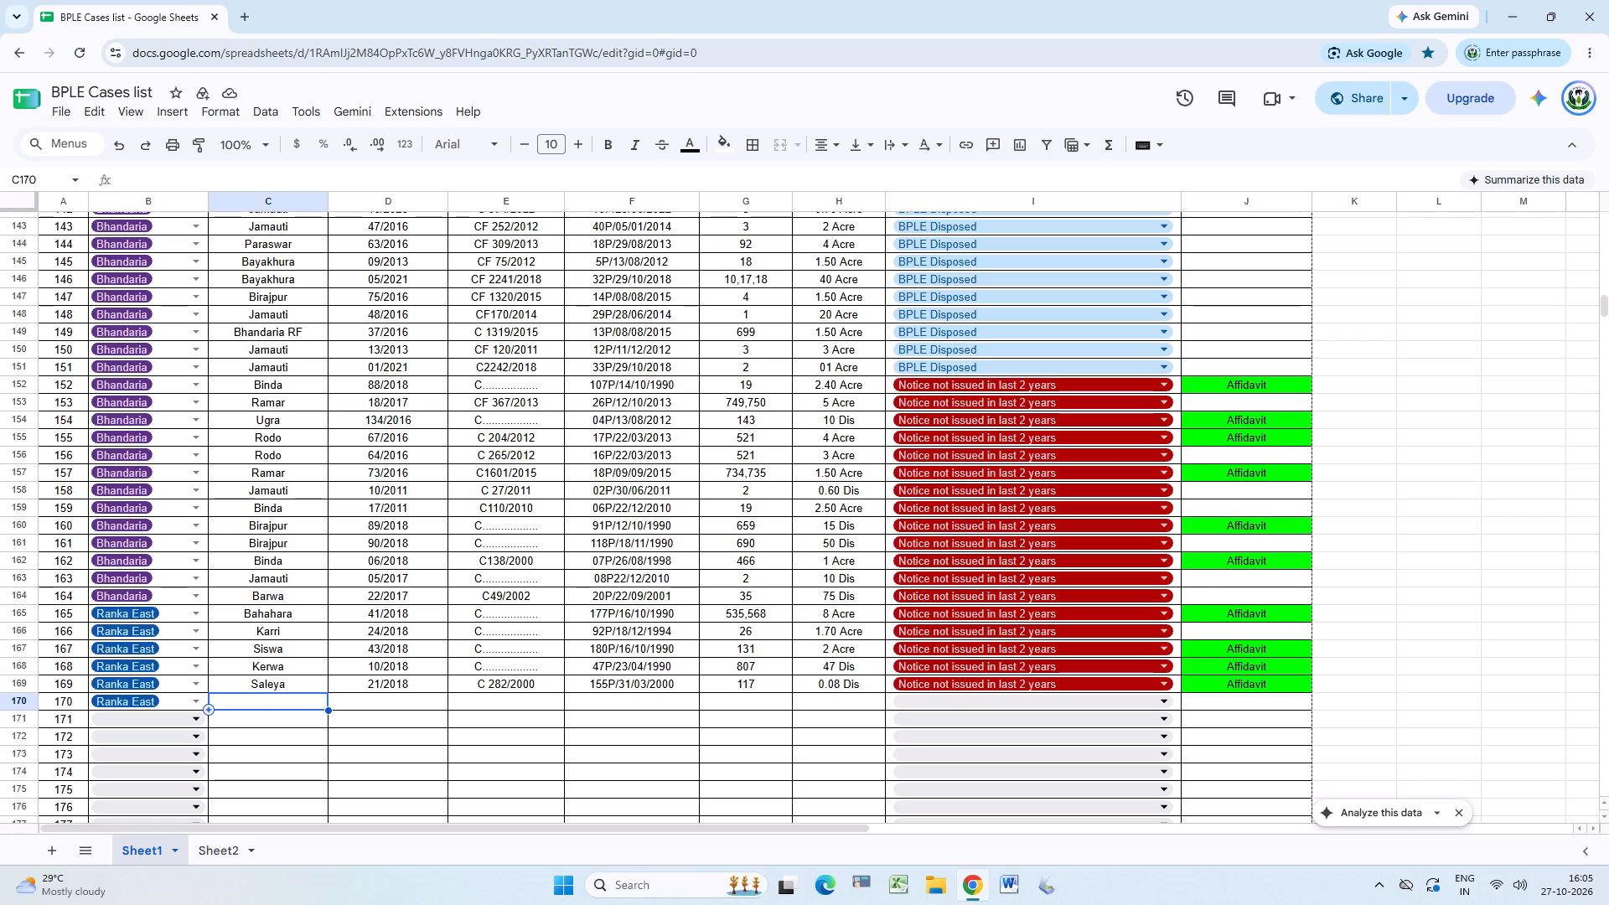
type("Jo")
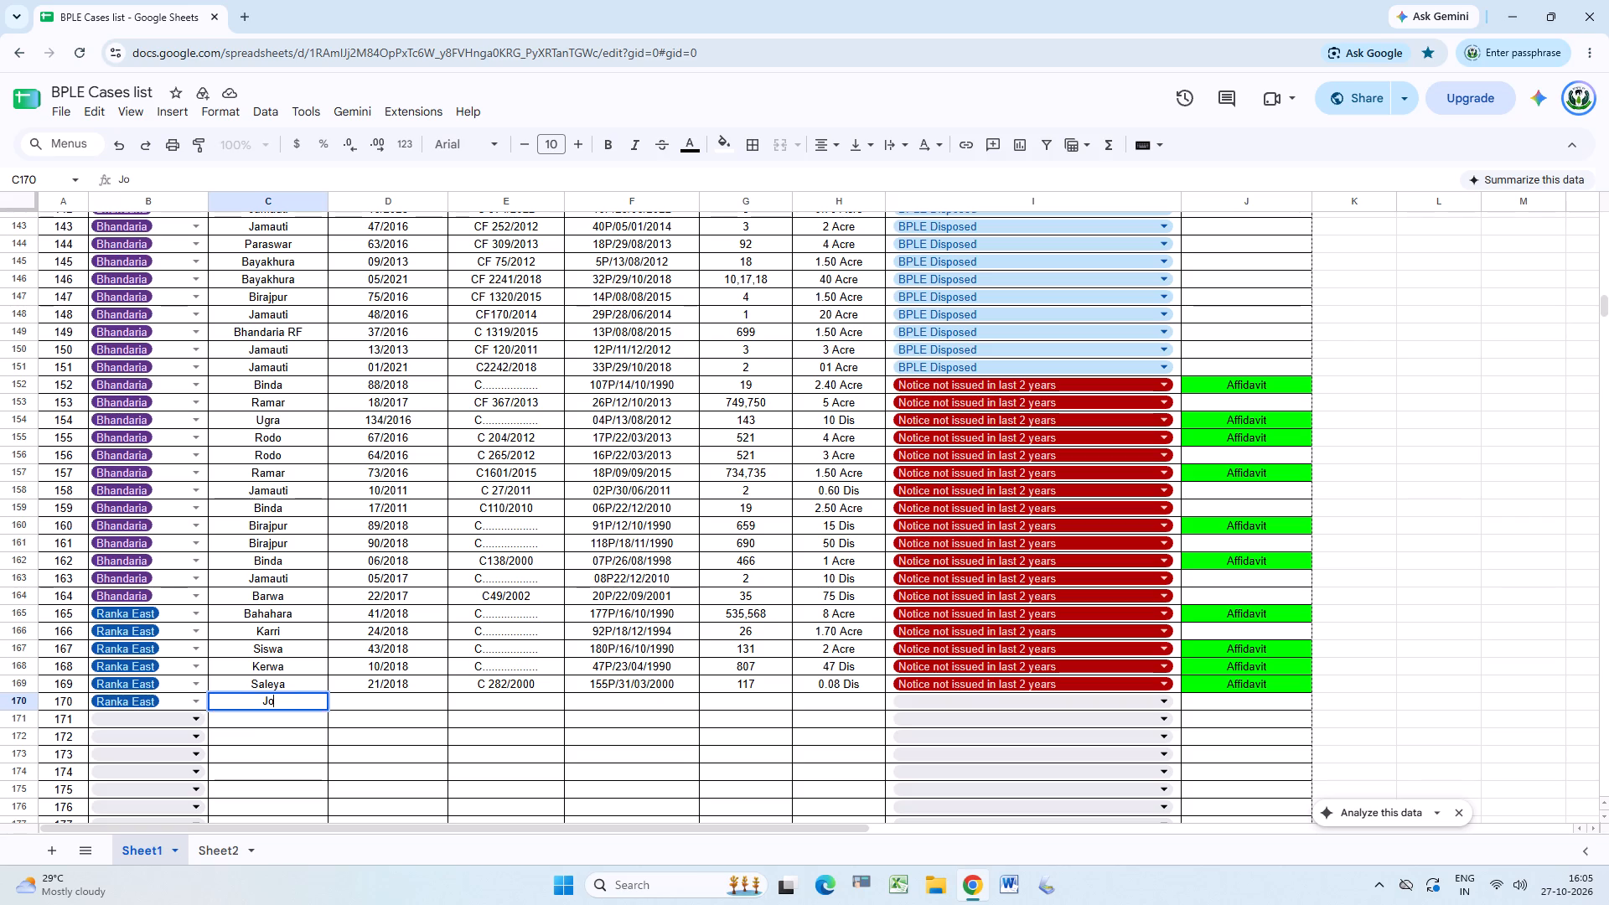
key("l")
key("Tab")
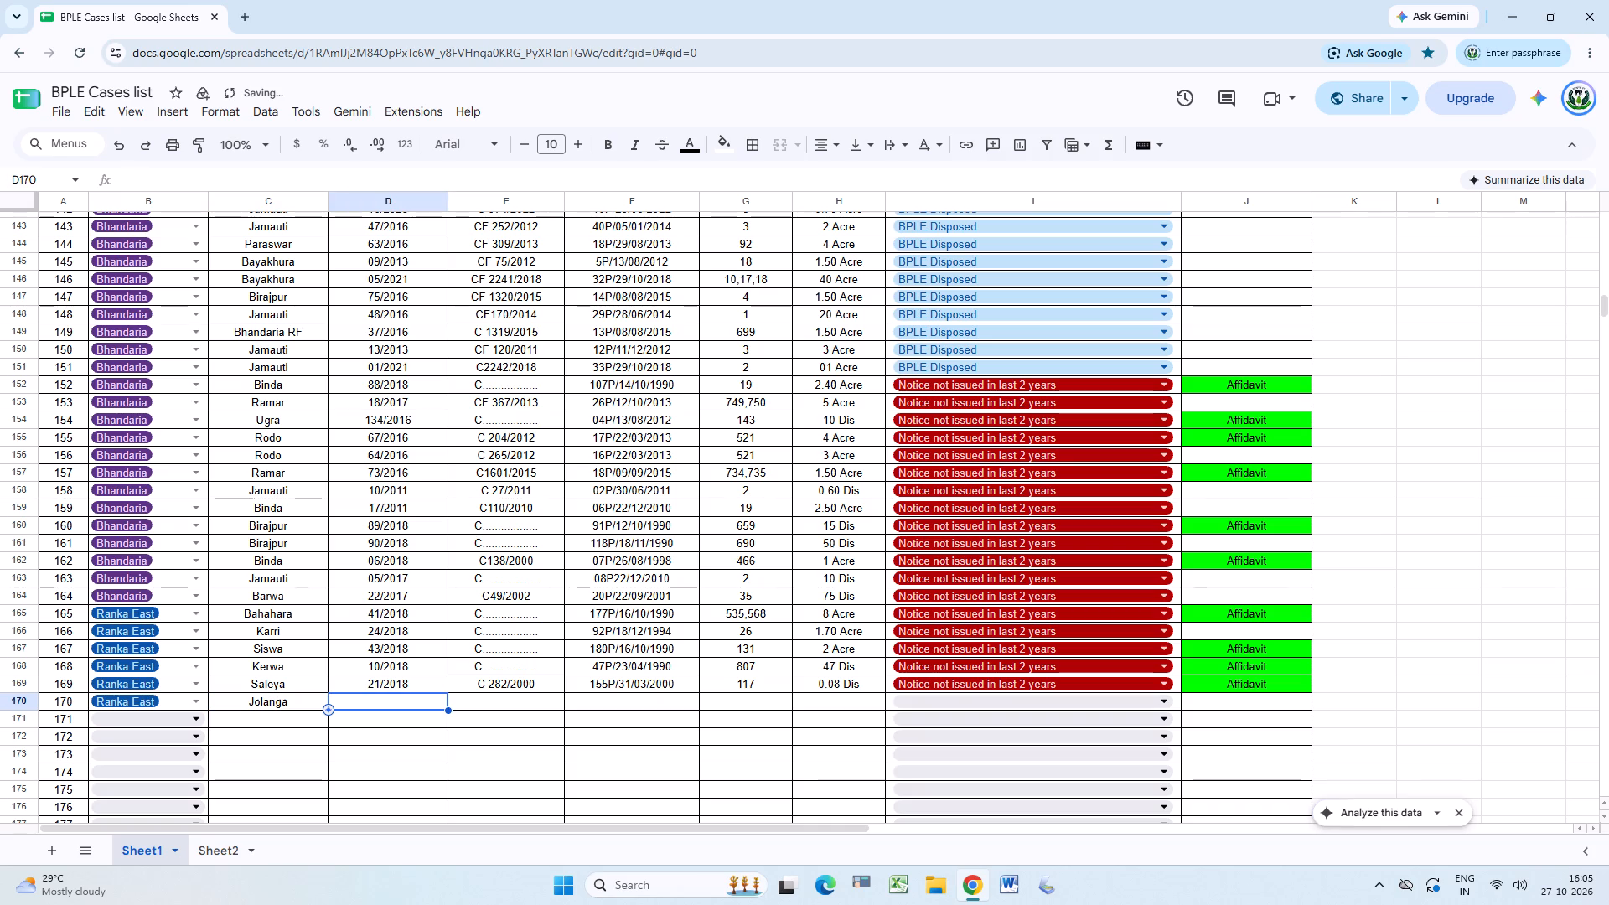
In row 170, enter 59/2018 in column D.
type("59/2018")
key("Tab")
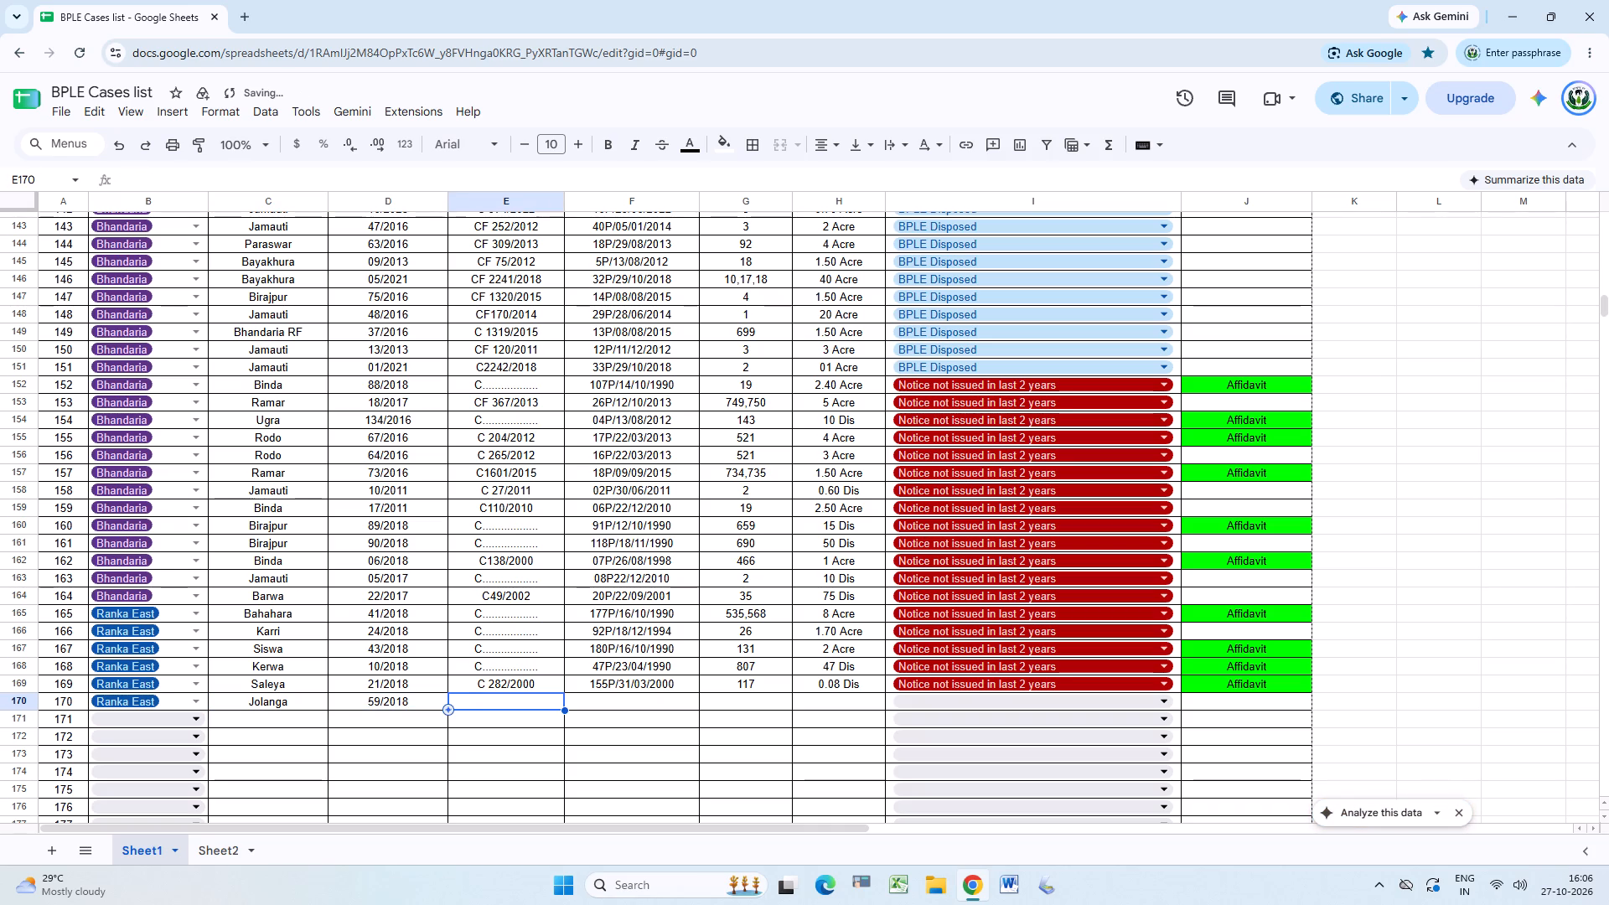
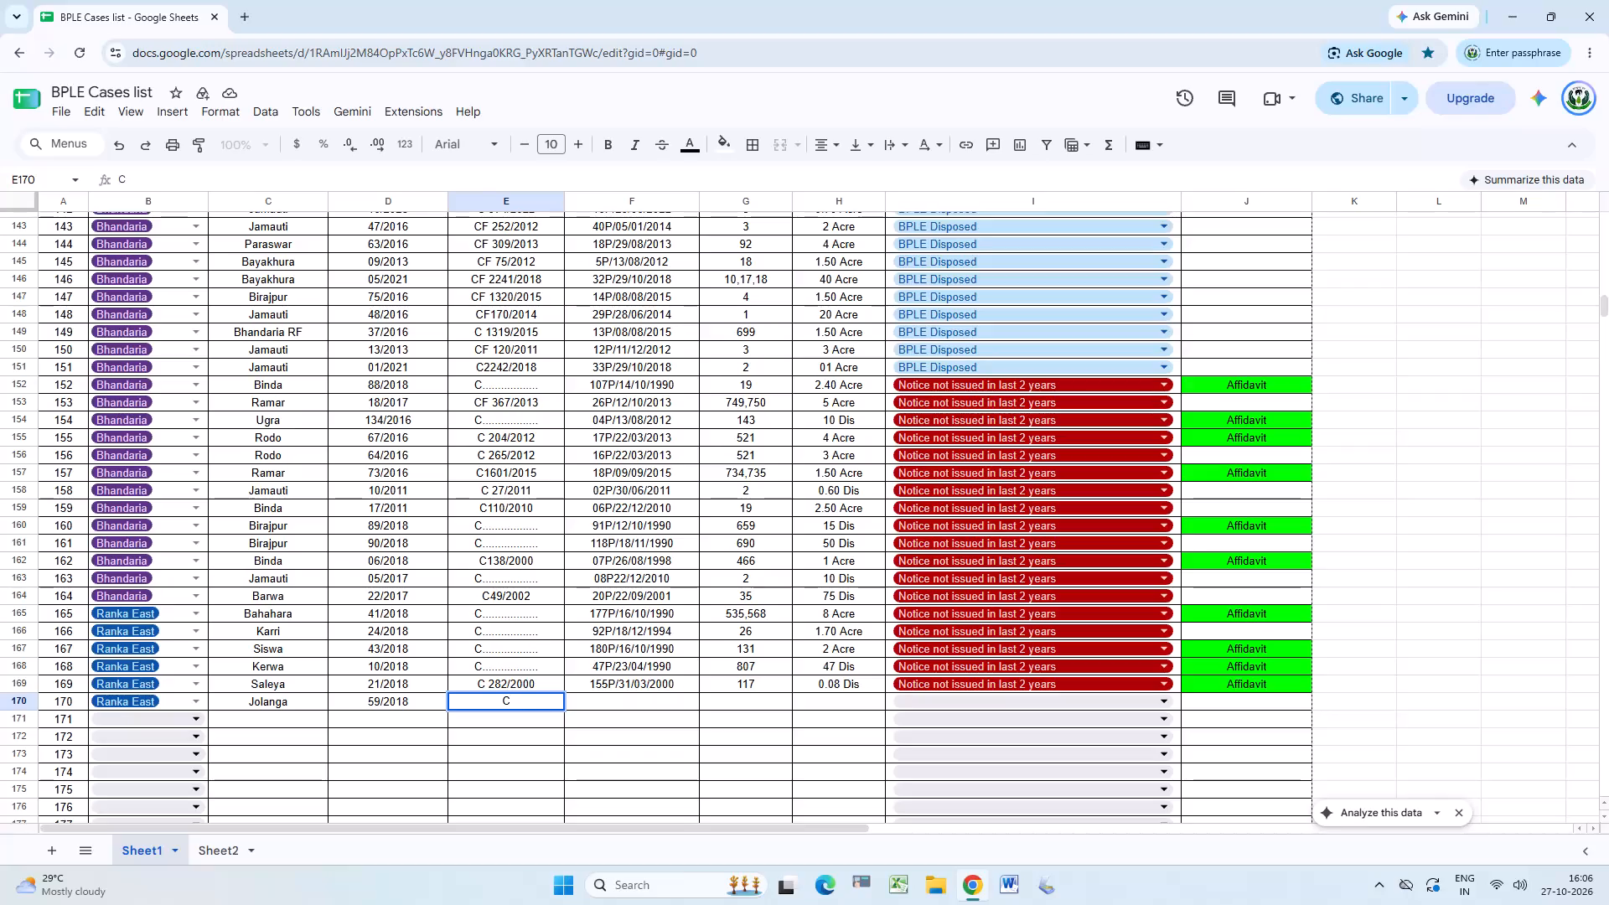
In row 170, complete the column E case number as C followed by a line of 16 dots, like the blank-number entries above.
key("period")
key("period")
key("period")
key("period")
key("period")
key("period")
key("period")
key("period")
key("period")
key("period")
key("period")
key("period")
key("period")
key("period")
key("period")
key("period")
key("Tab")
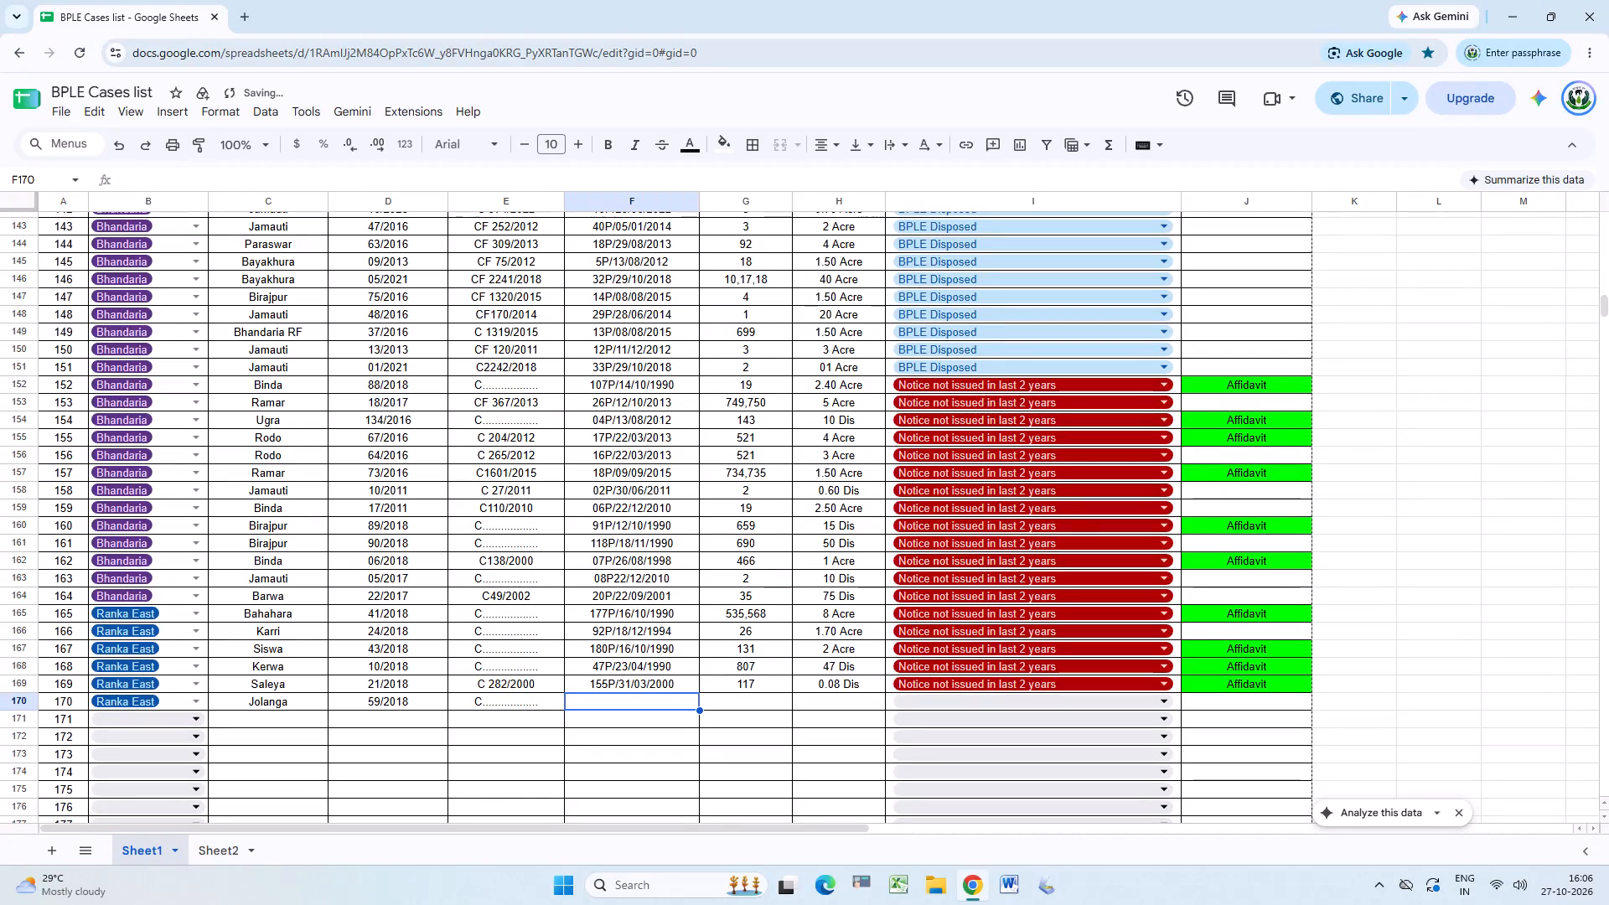
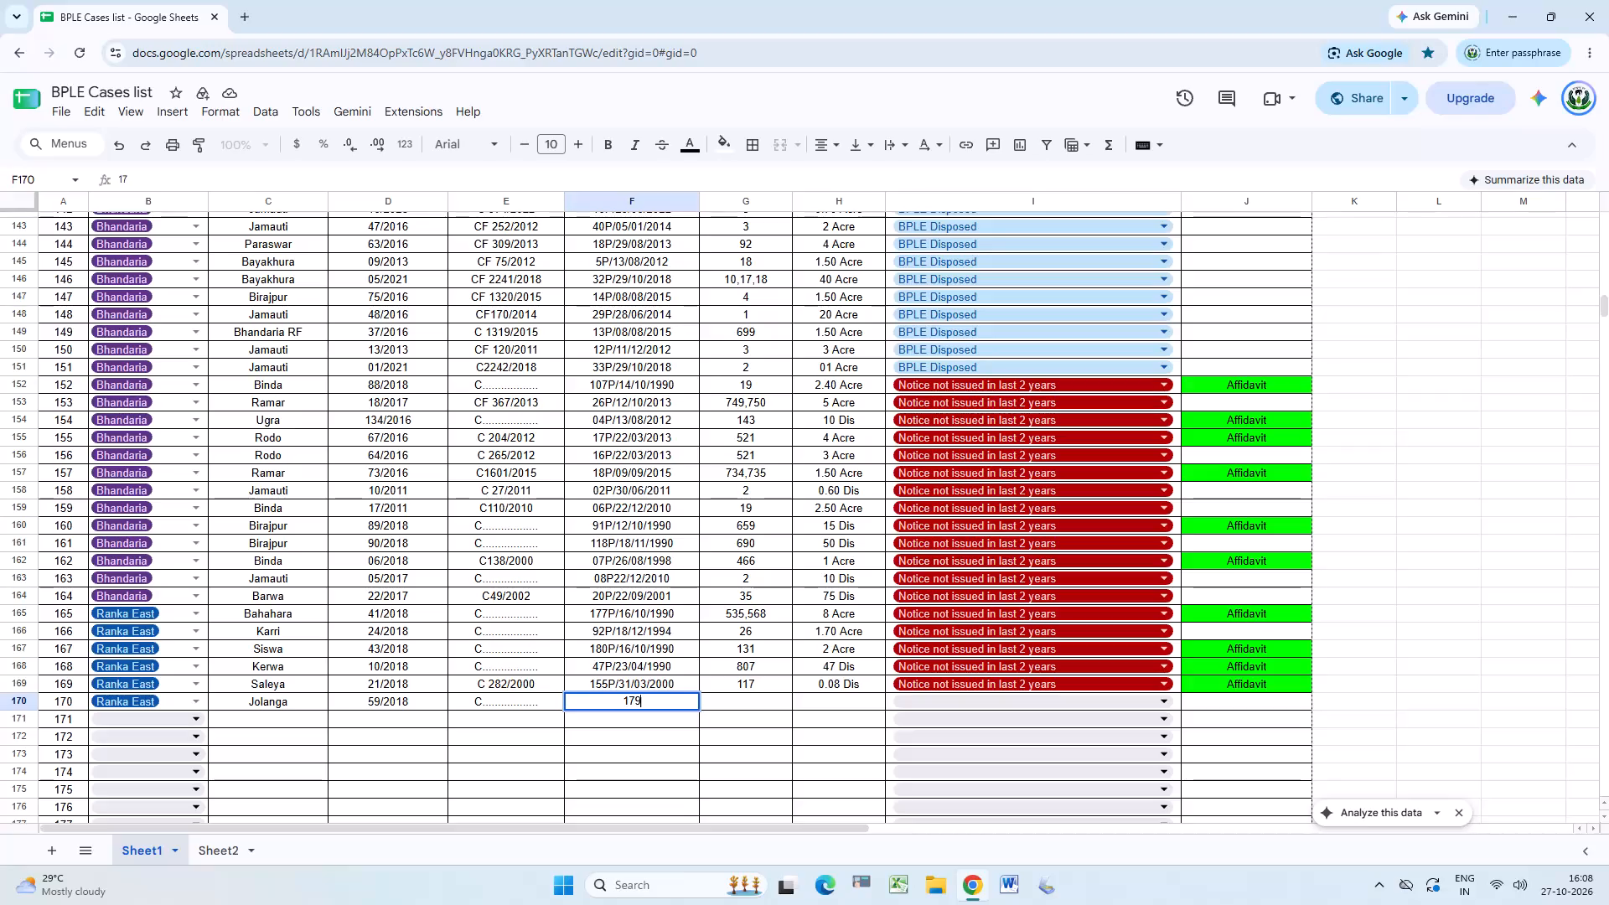
key("BackSpace")
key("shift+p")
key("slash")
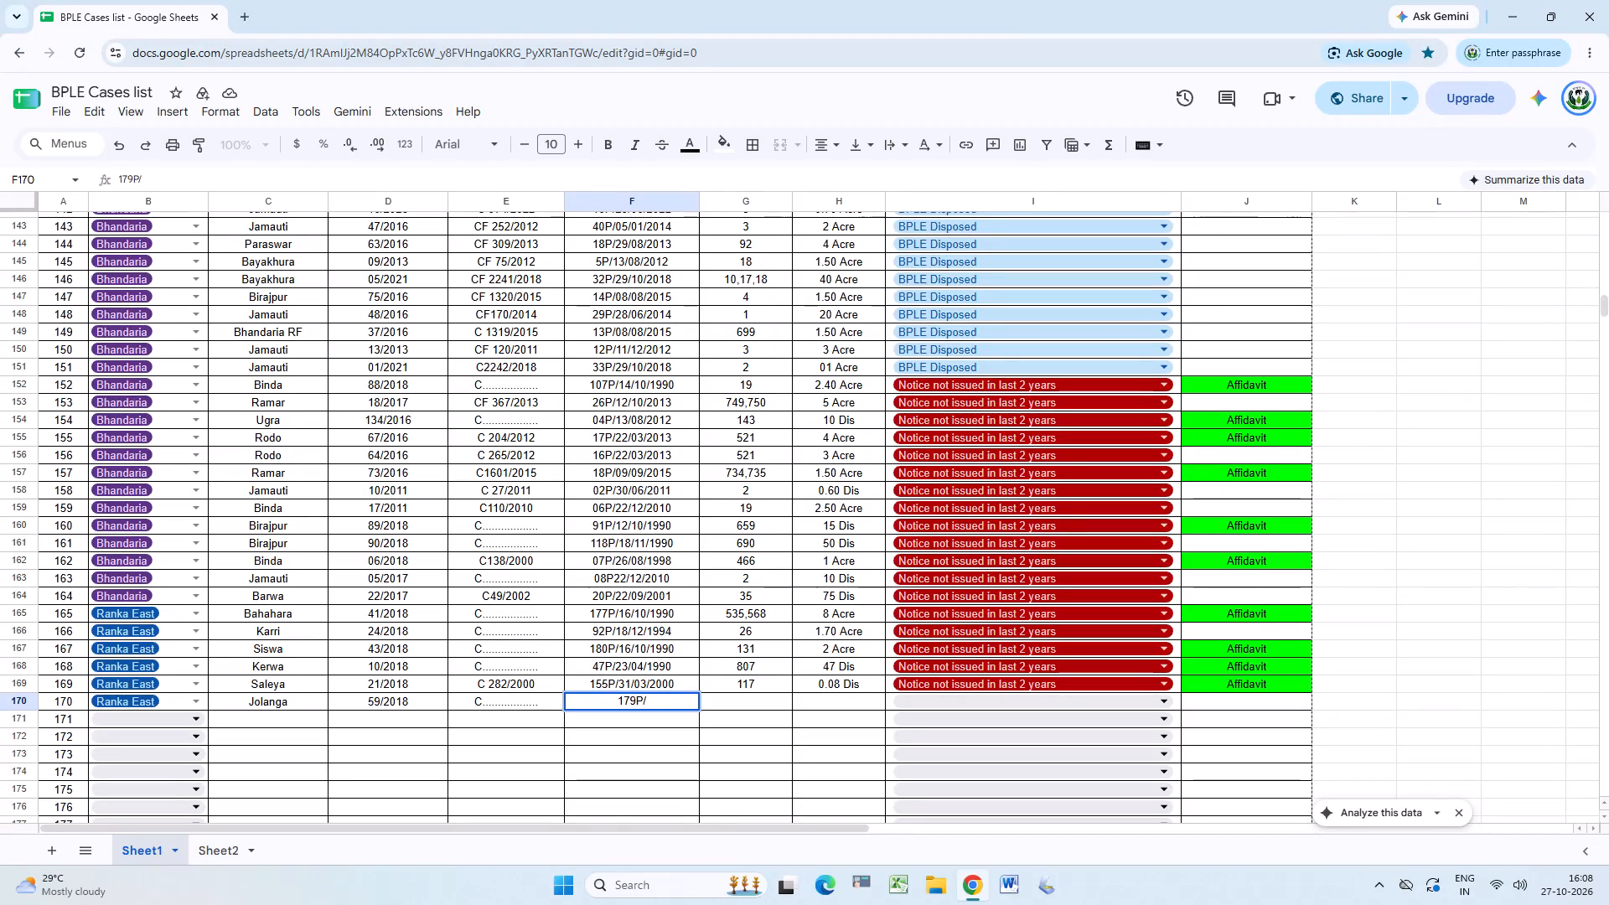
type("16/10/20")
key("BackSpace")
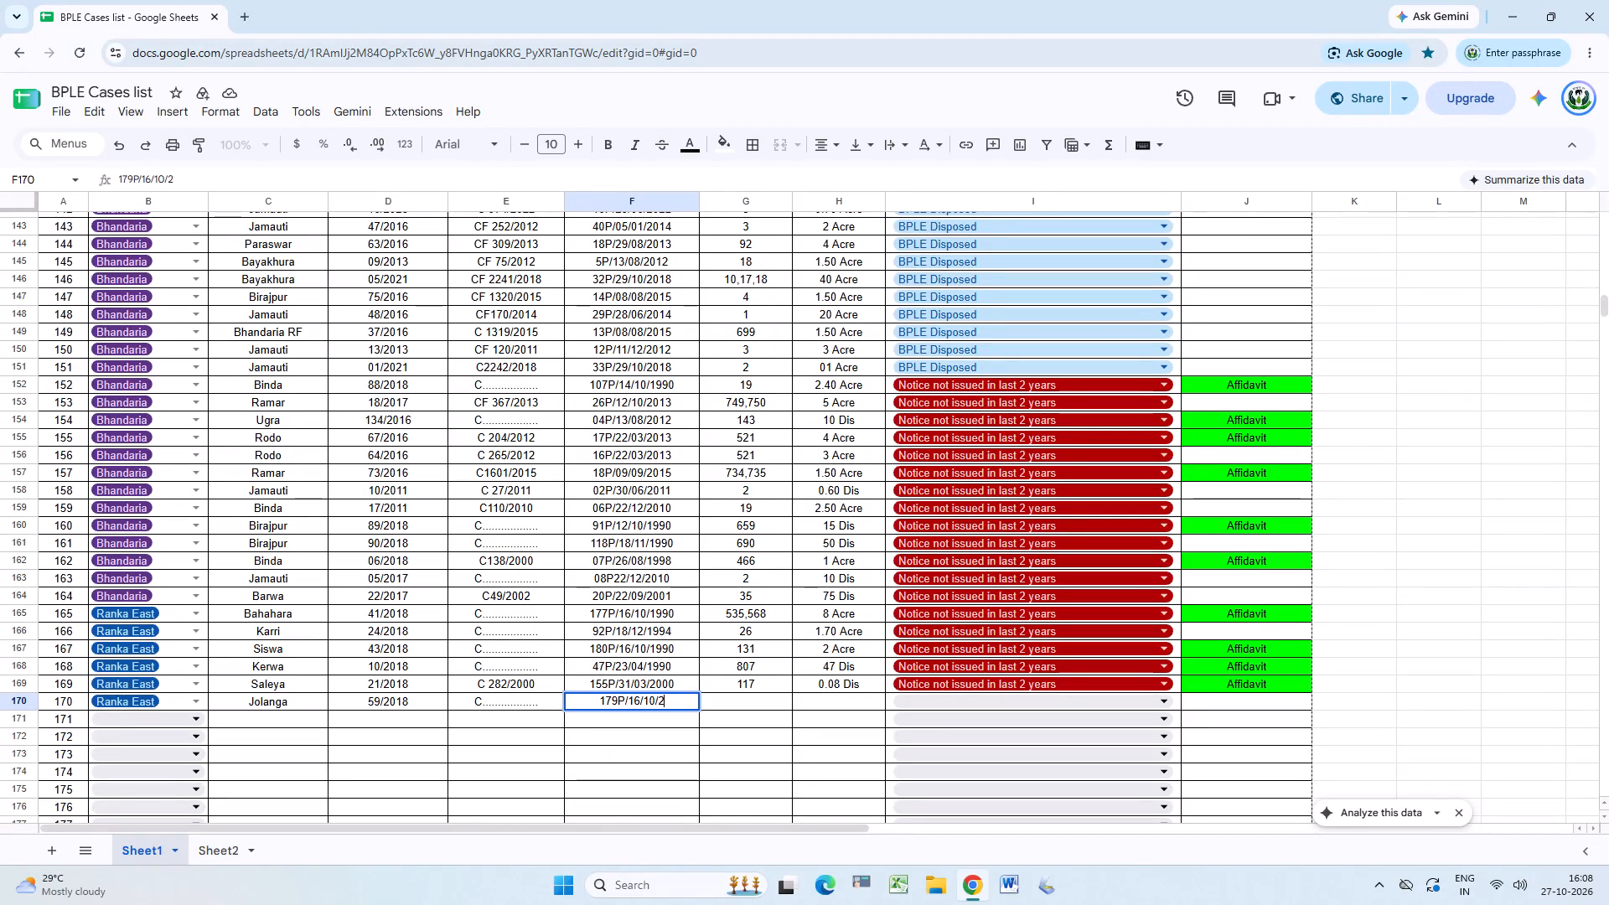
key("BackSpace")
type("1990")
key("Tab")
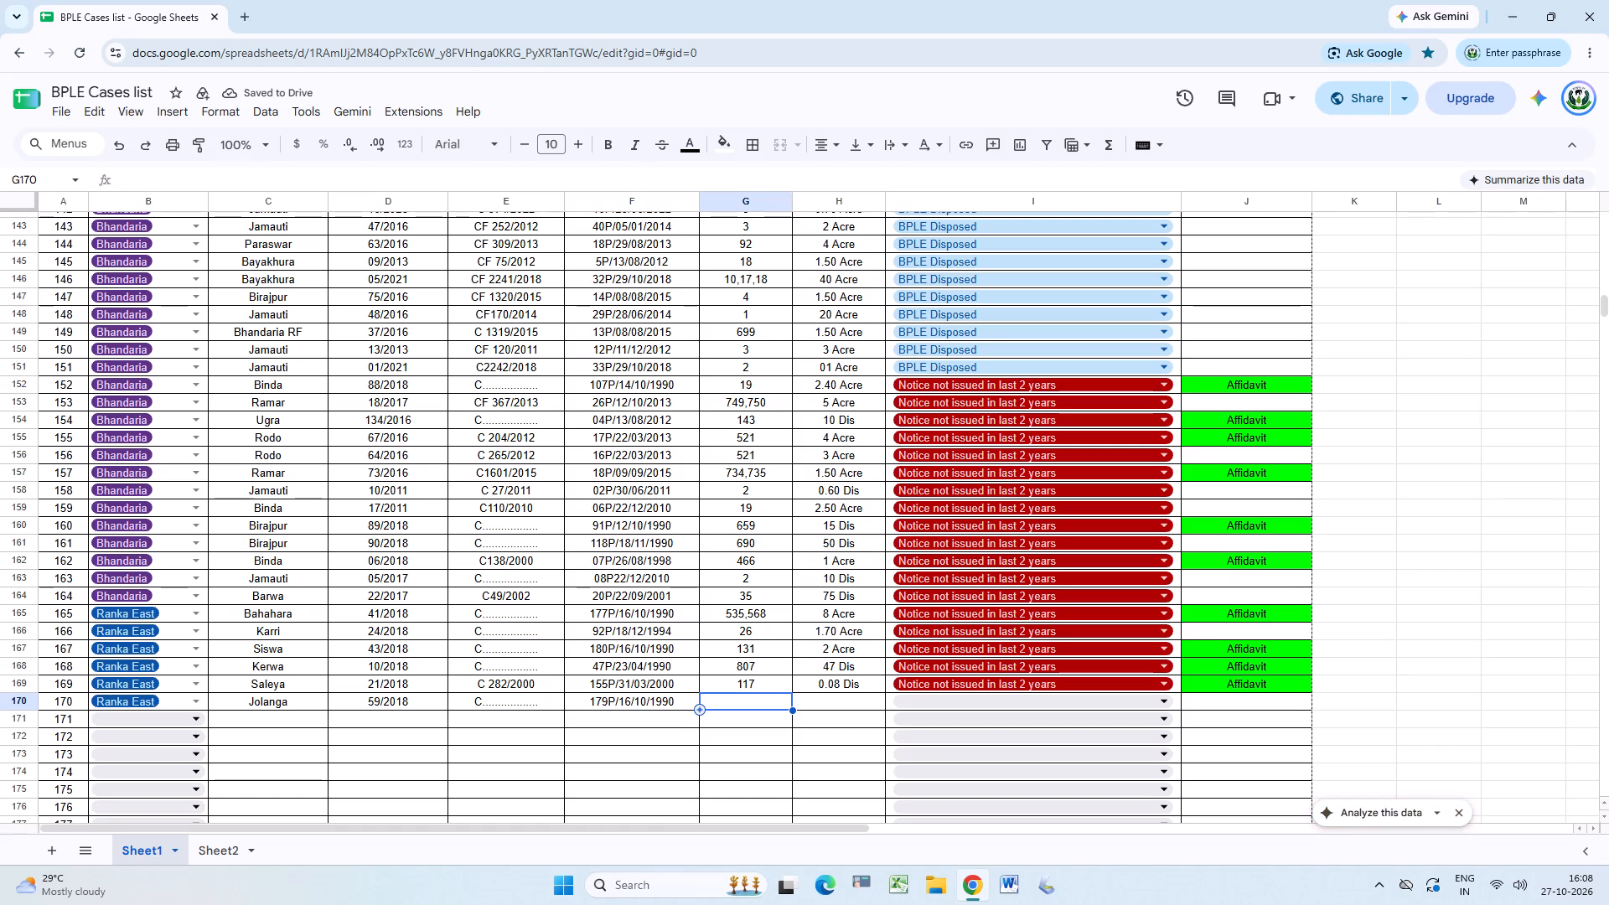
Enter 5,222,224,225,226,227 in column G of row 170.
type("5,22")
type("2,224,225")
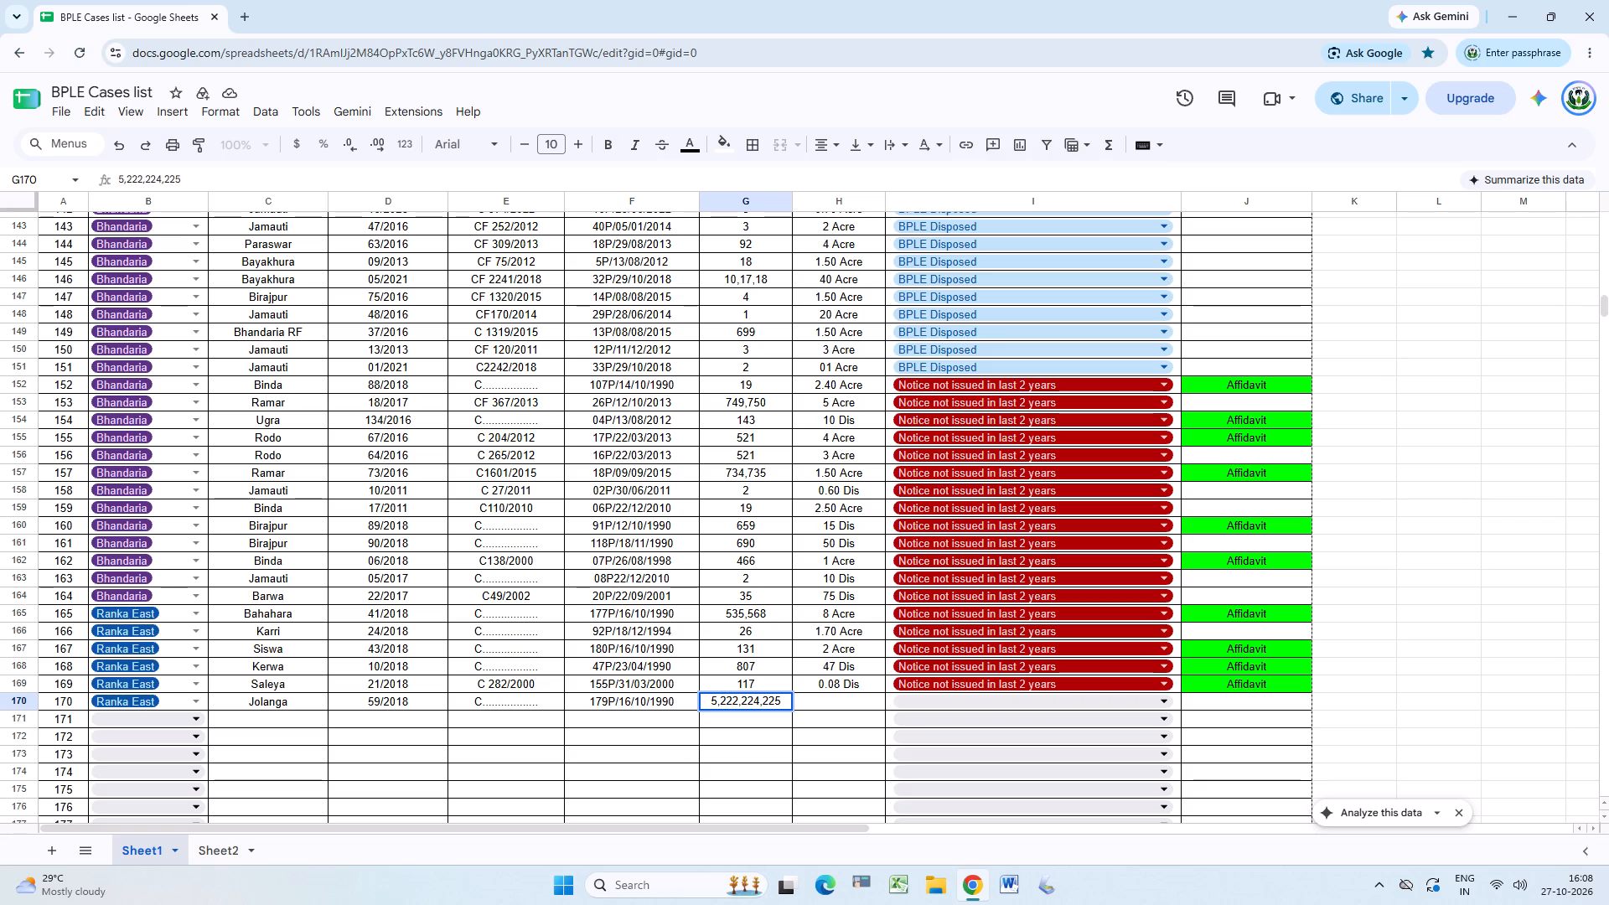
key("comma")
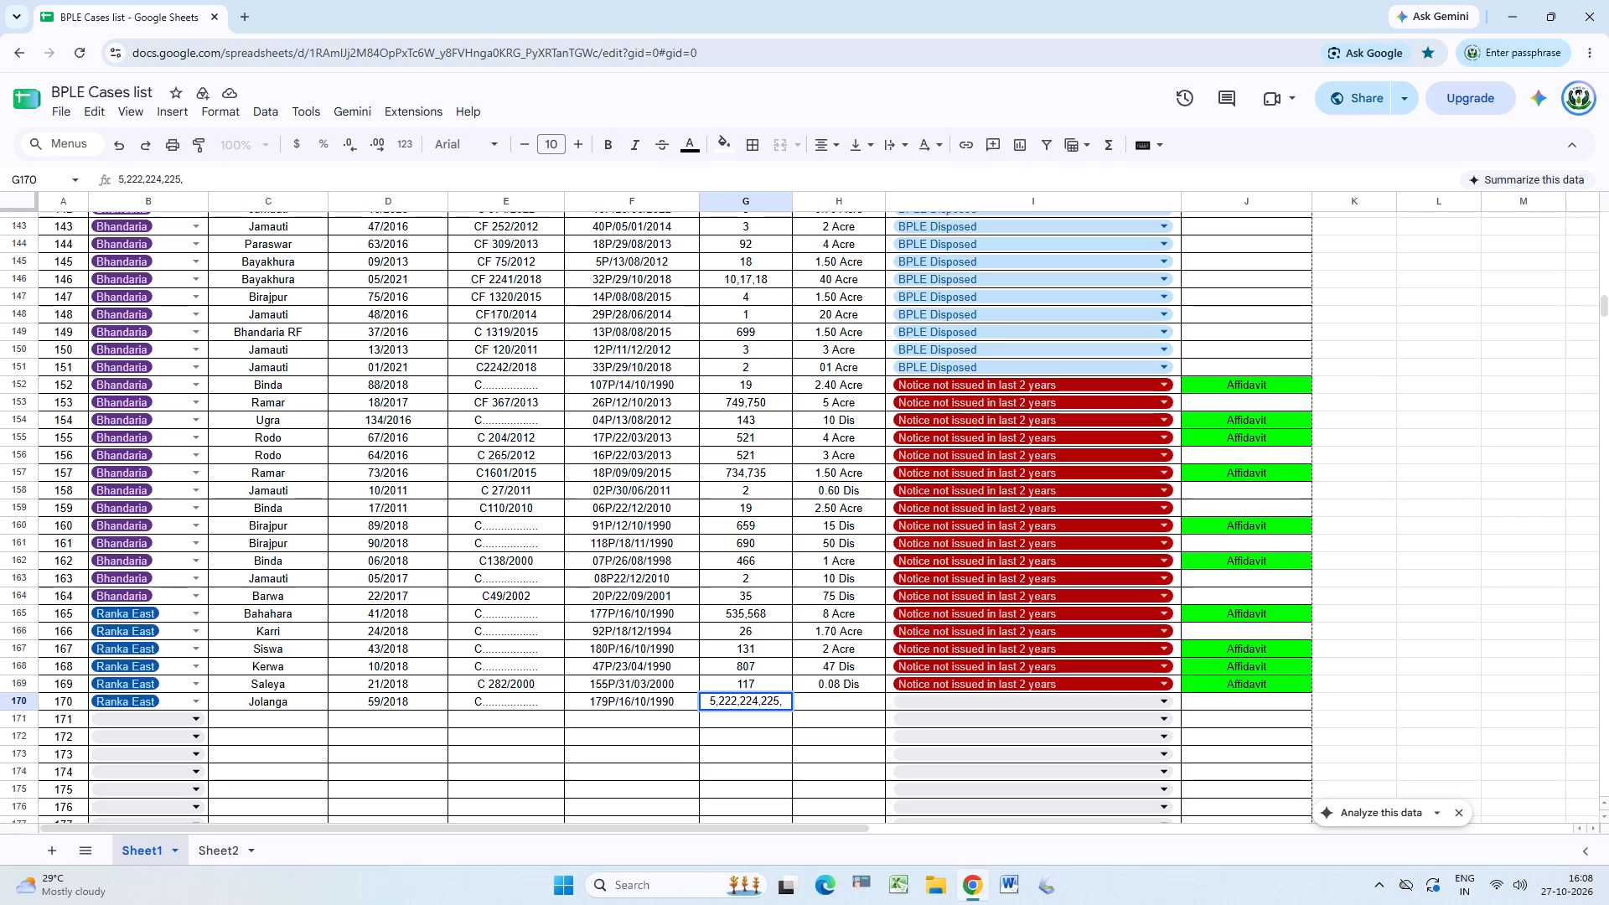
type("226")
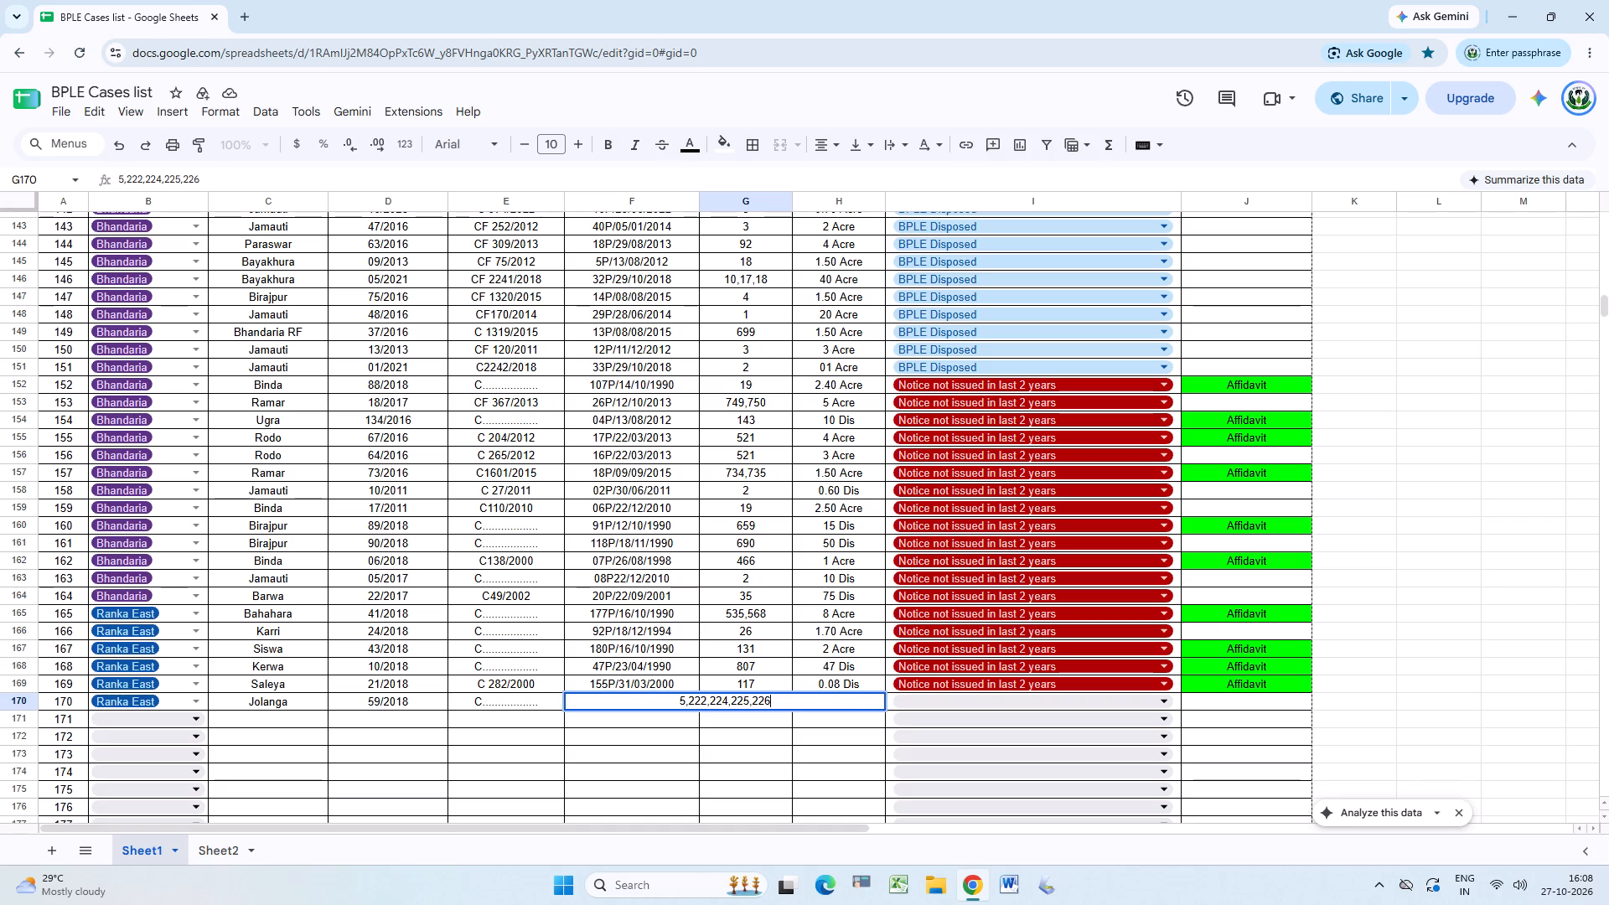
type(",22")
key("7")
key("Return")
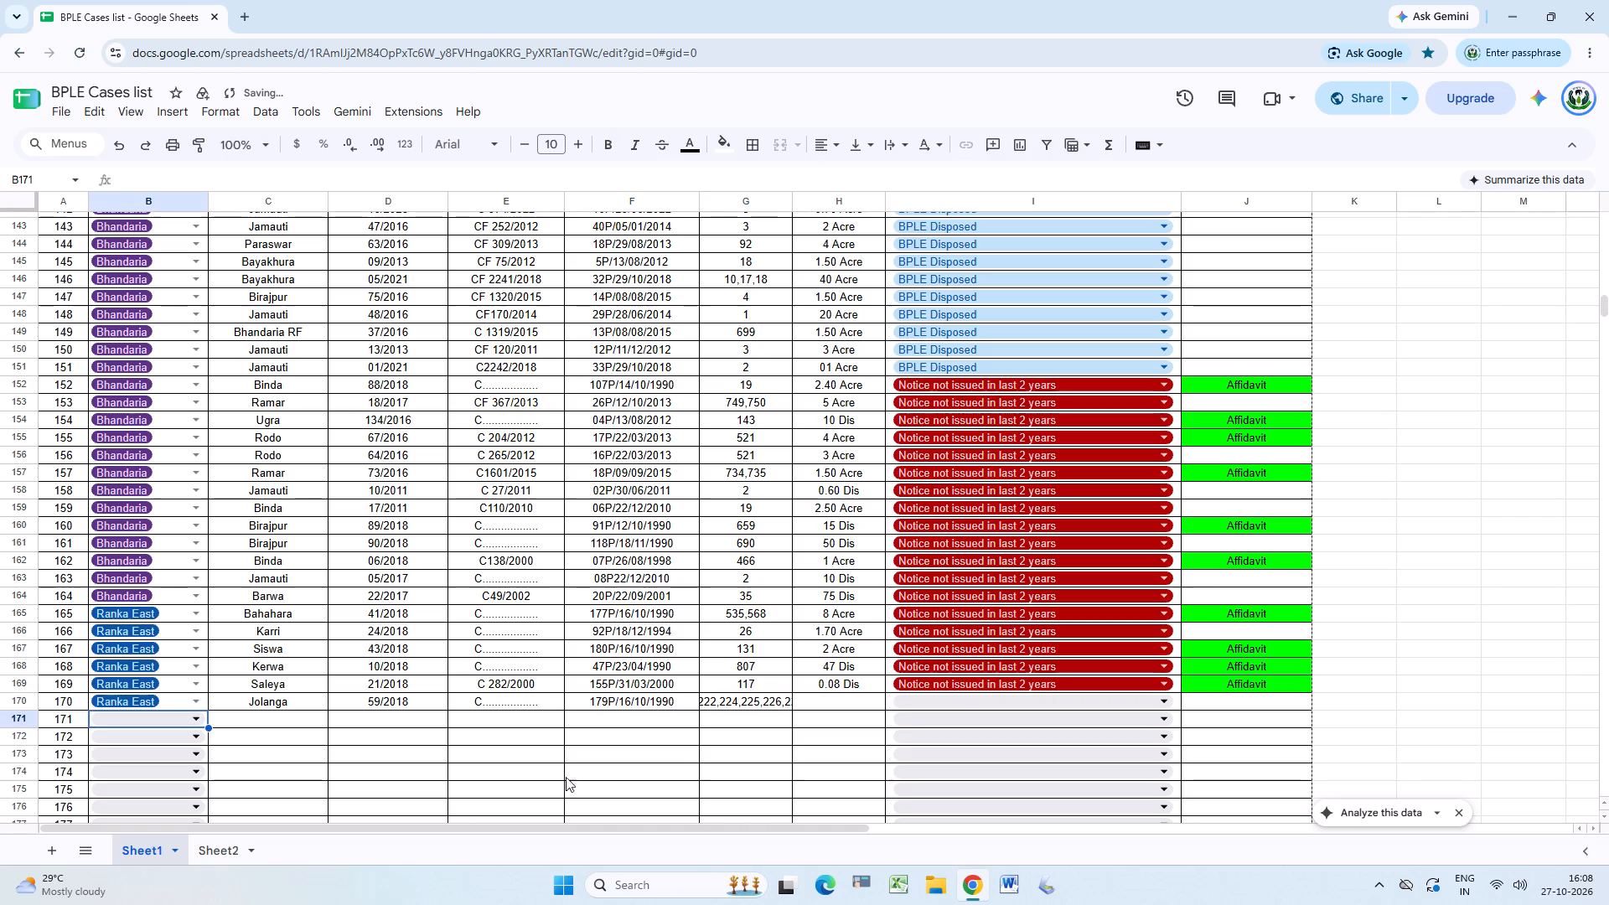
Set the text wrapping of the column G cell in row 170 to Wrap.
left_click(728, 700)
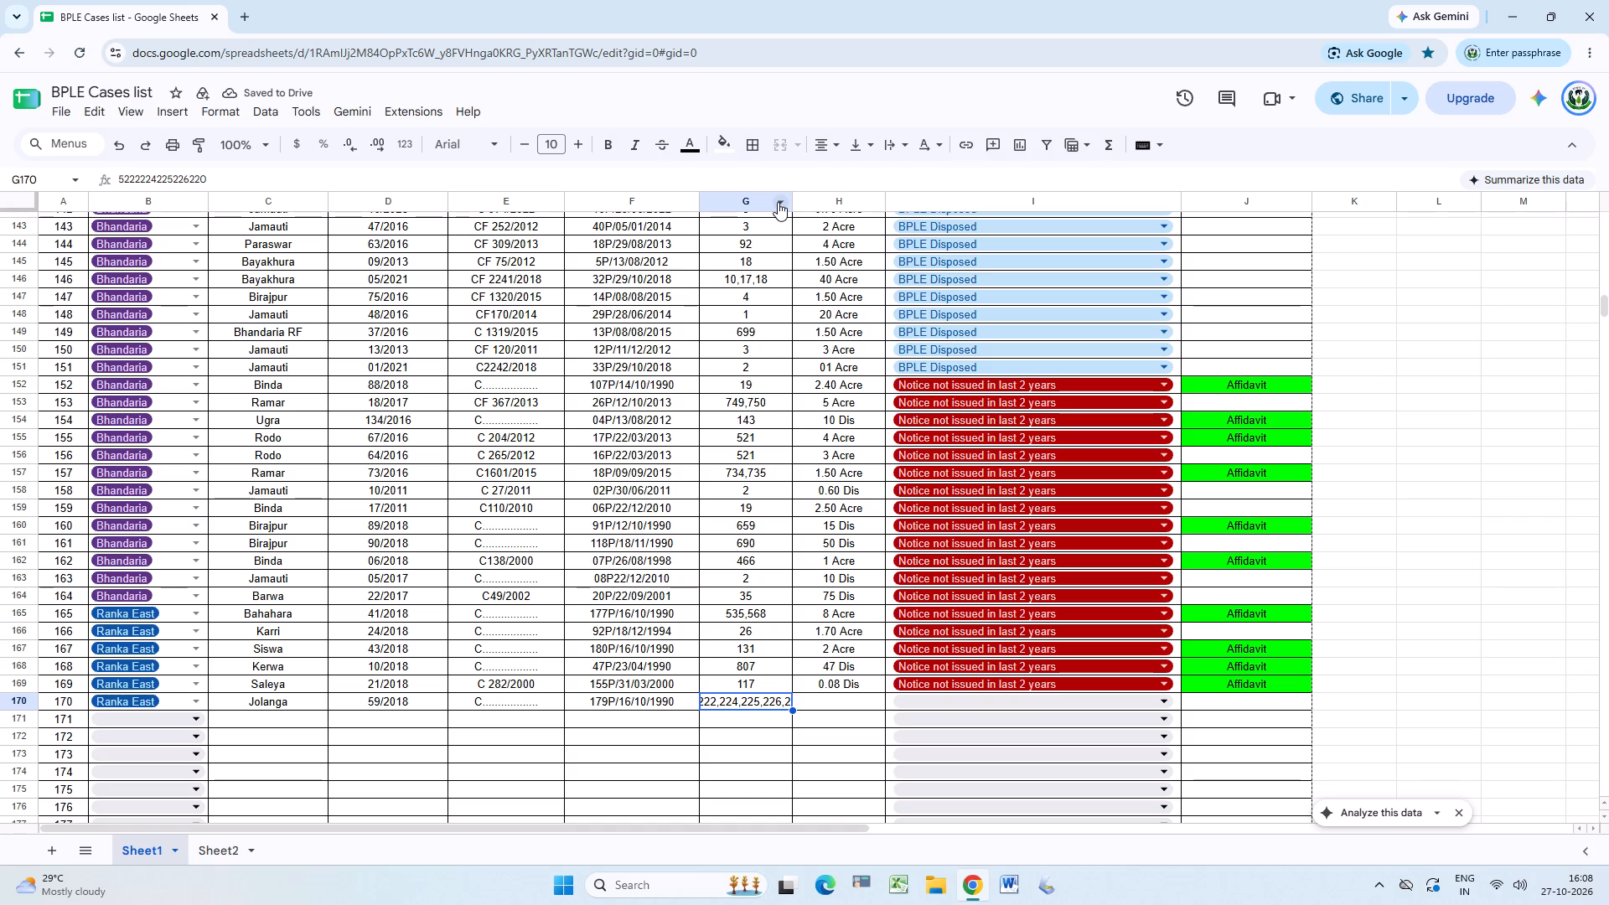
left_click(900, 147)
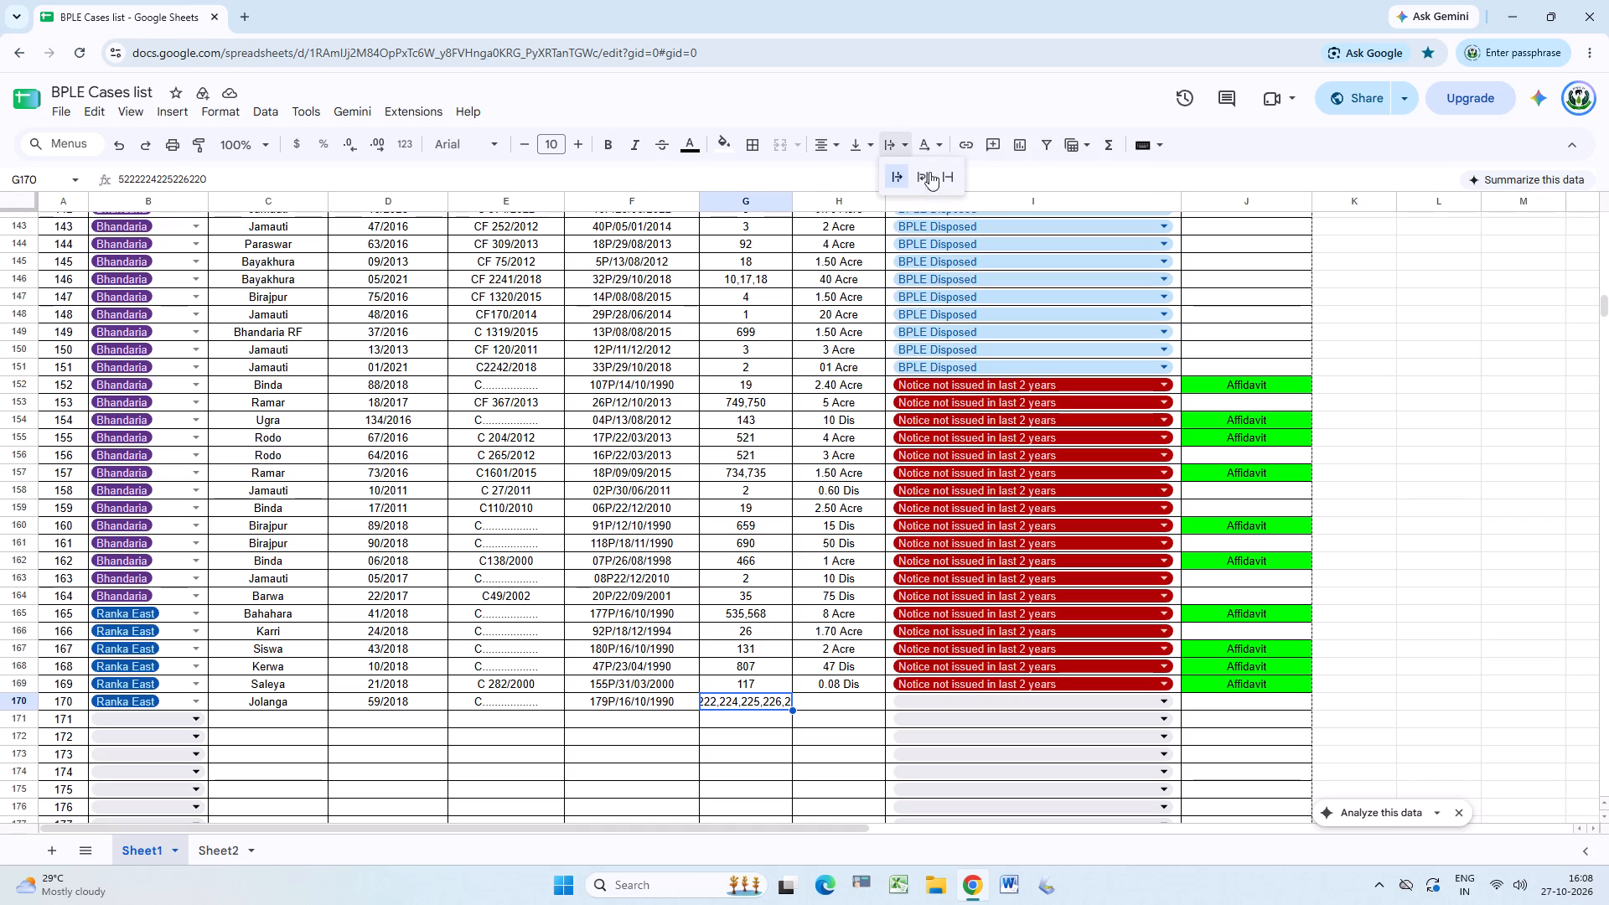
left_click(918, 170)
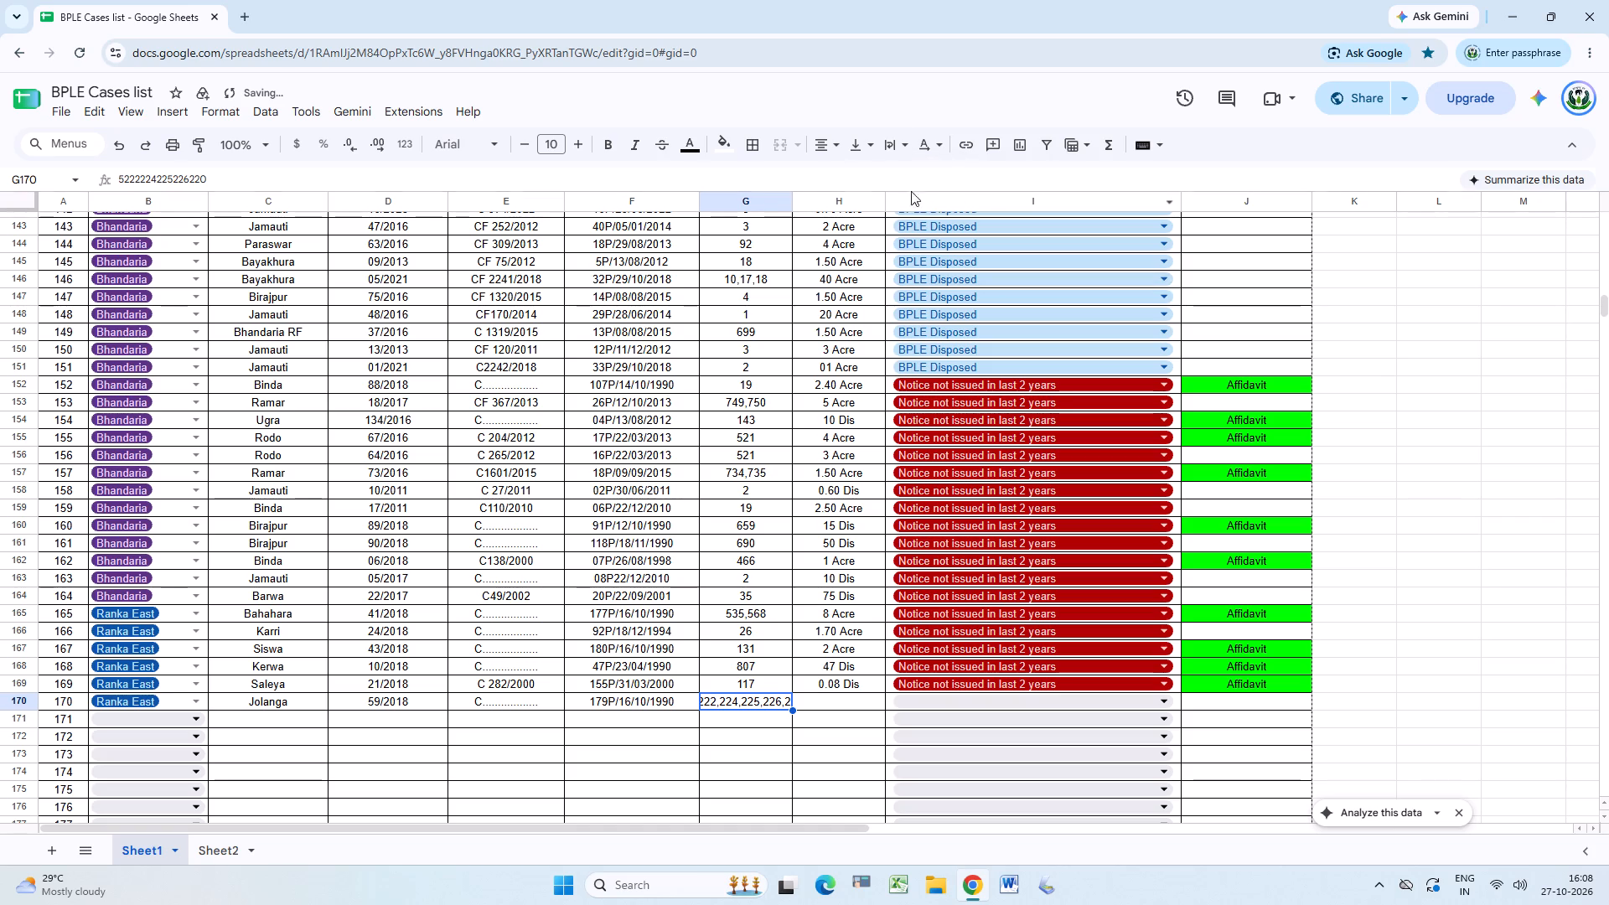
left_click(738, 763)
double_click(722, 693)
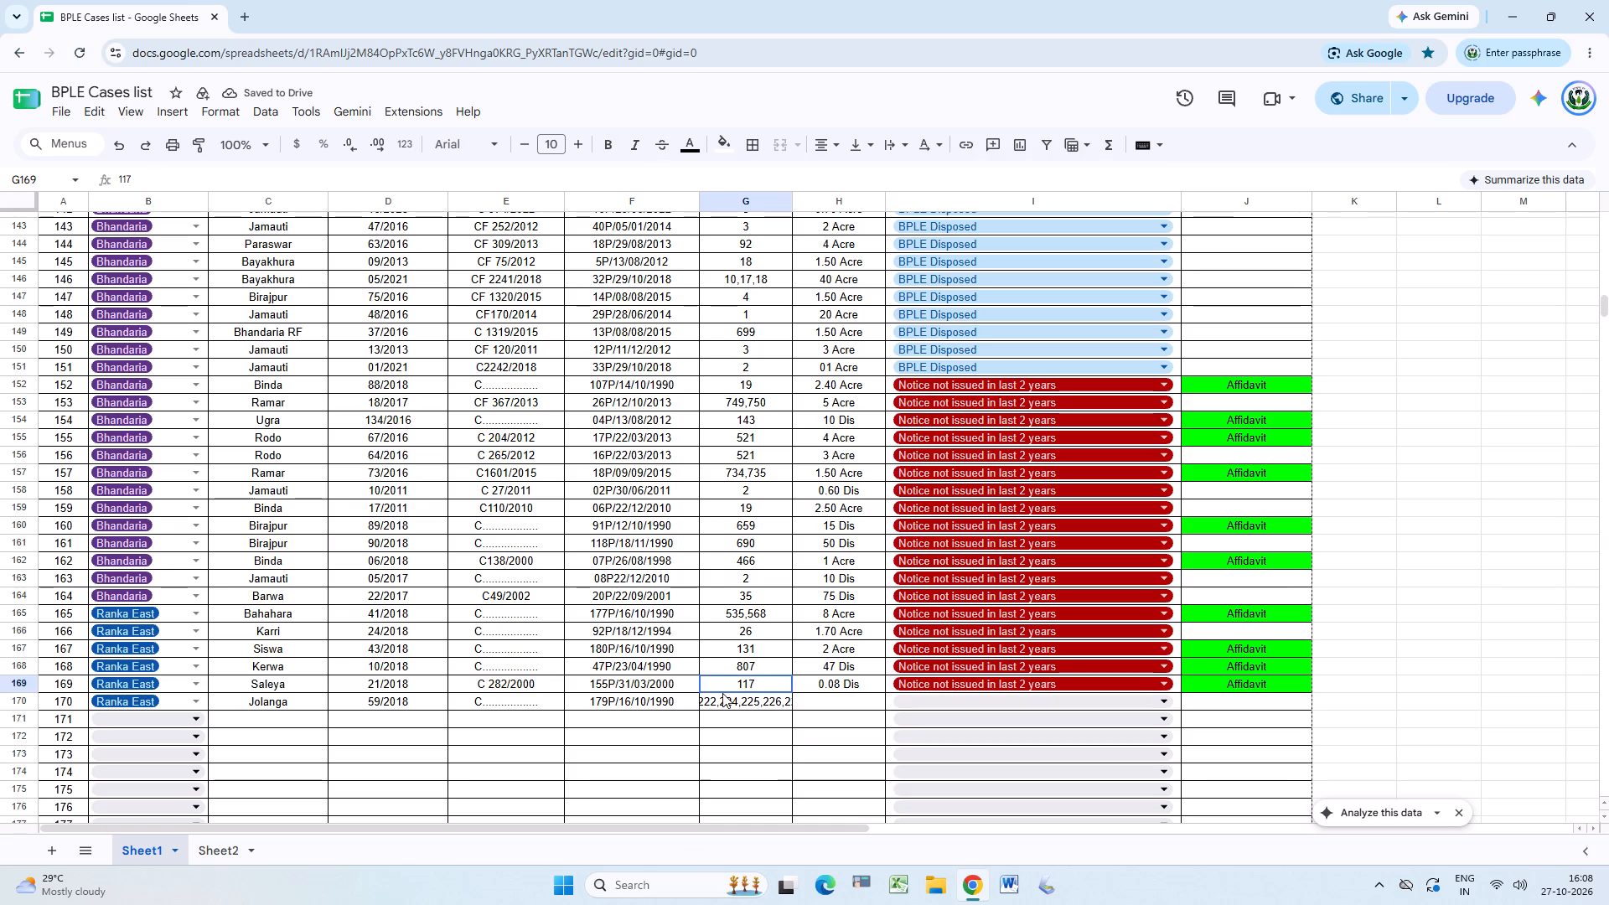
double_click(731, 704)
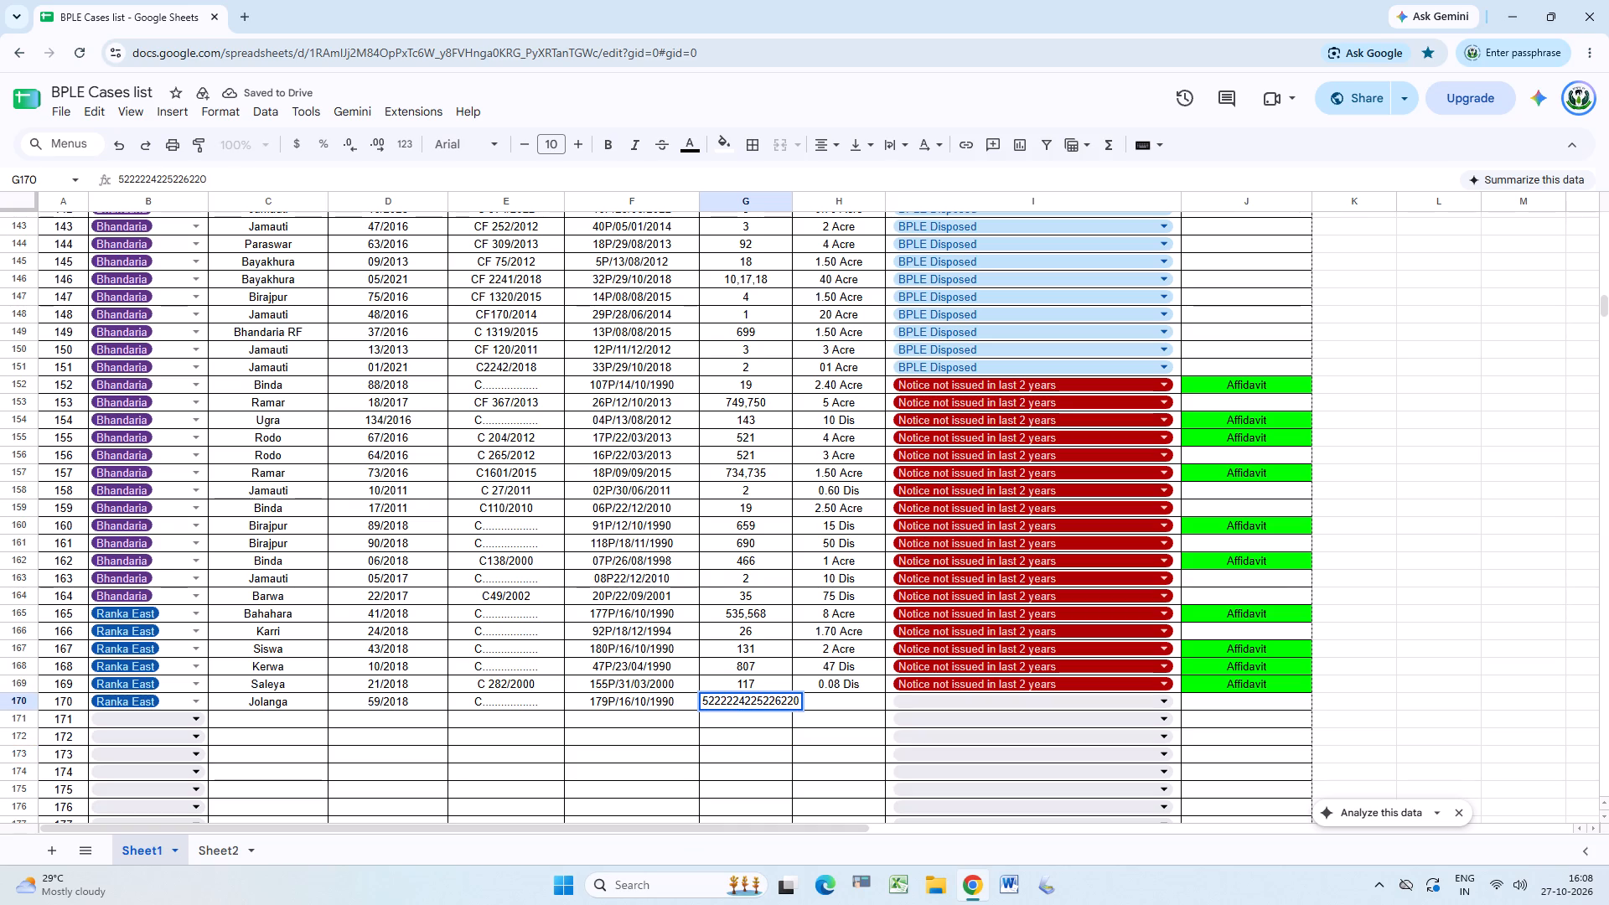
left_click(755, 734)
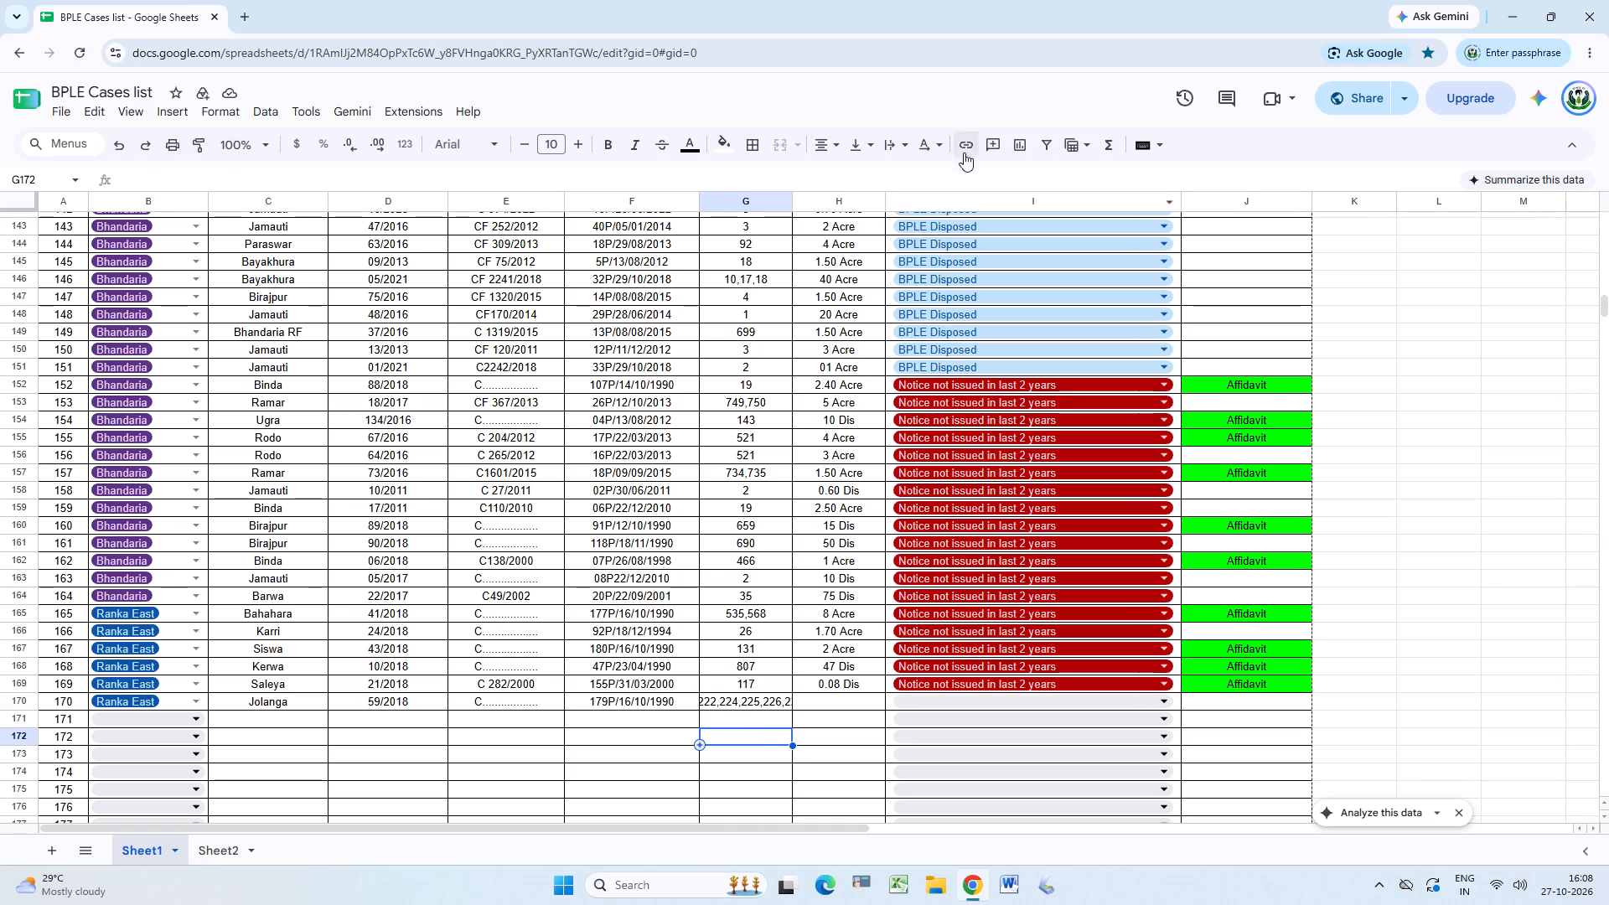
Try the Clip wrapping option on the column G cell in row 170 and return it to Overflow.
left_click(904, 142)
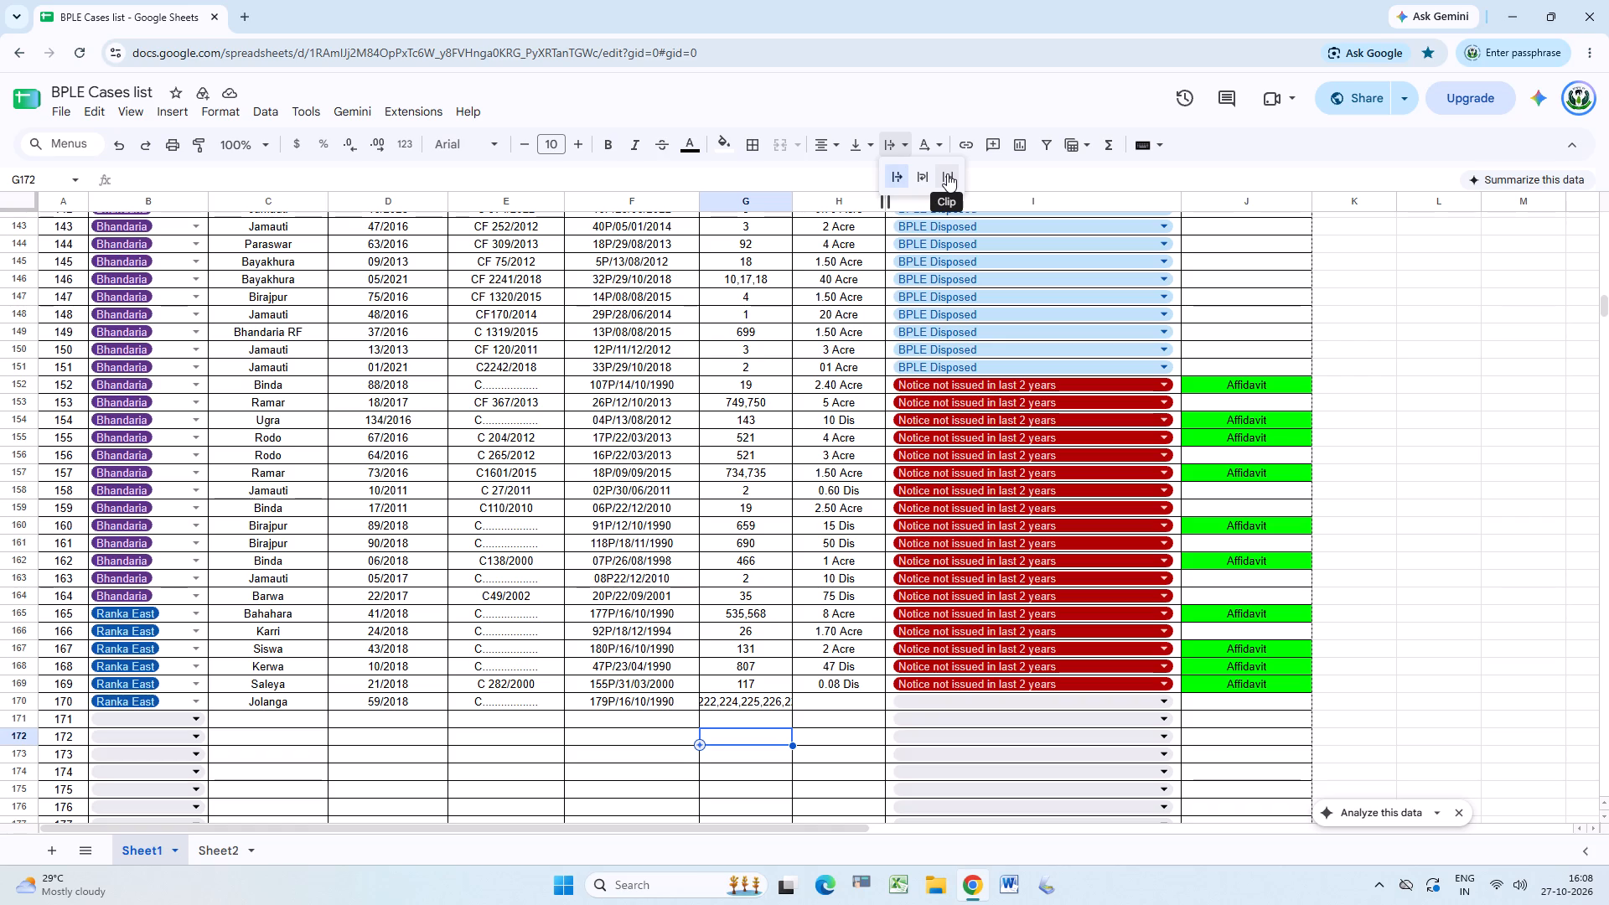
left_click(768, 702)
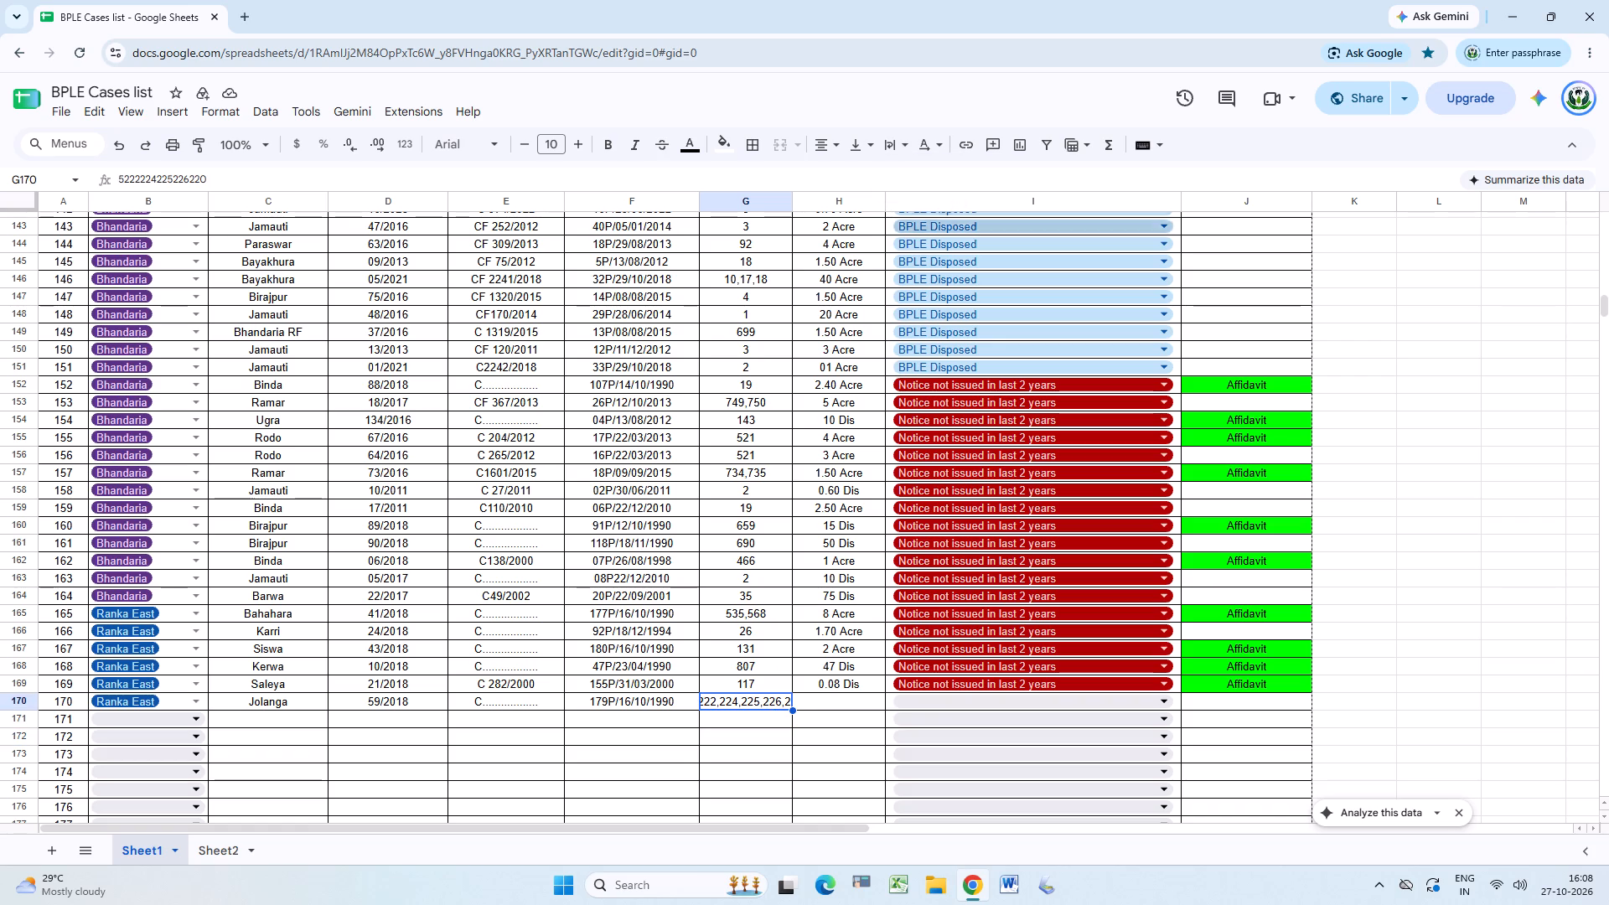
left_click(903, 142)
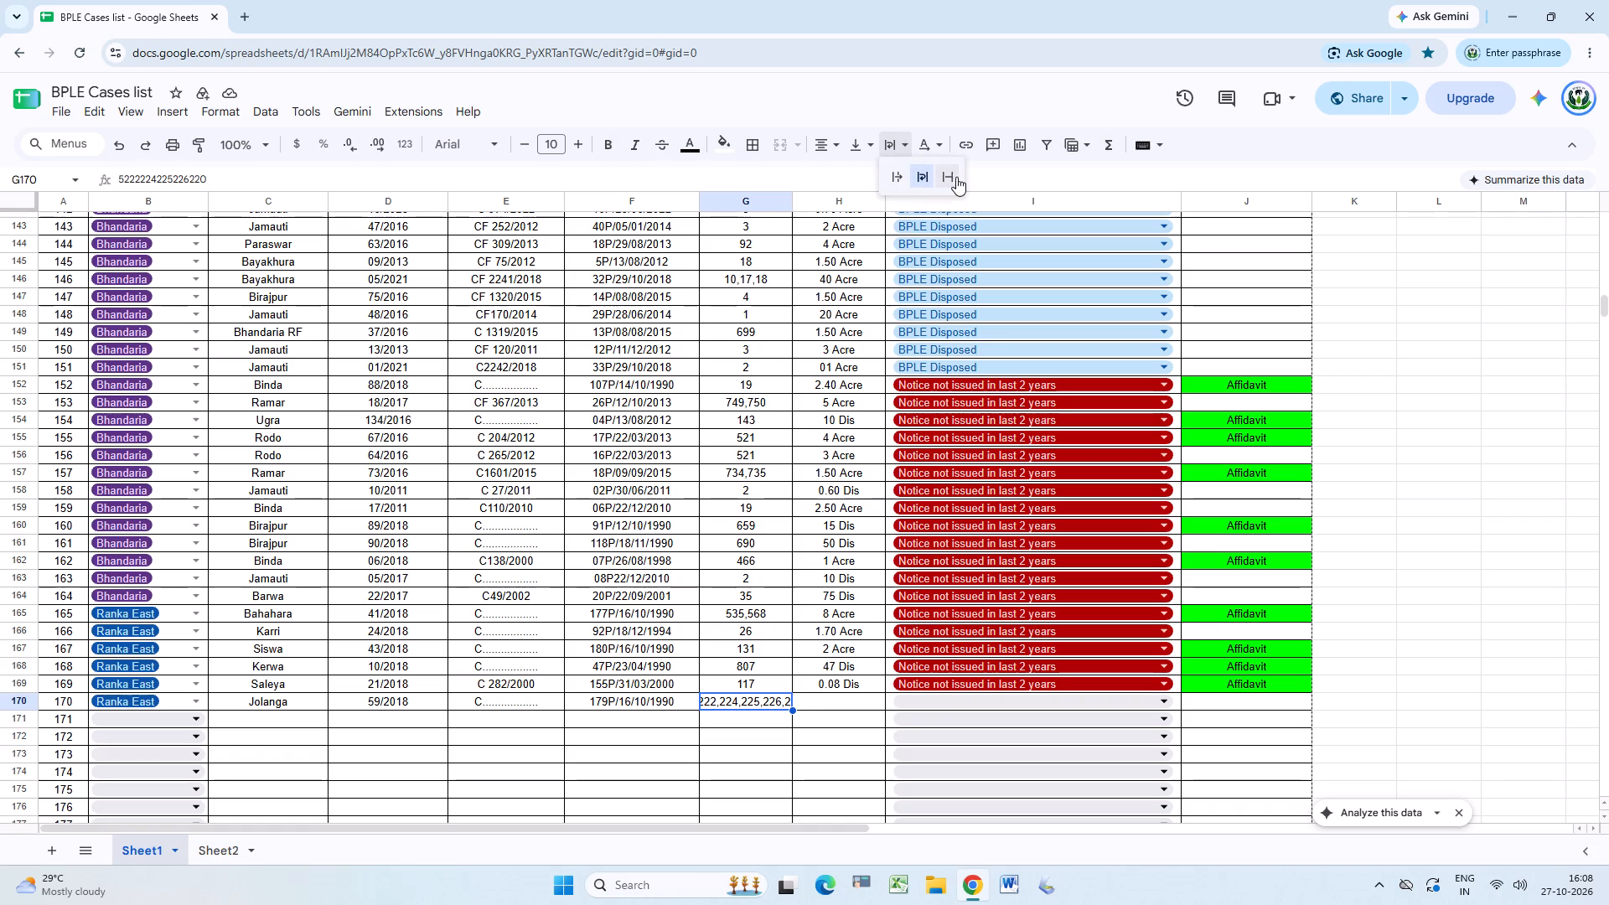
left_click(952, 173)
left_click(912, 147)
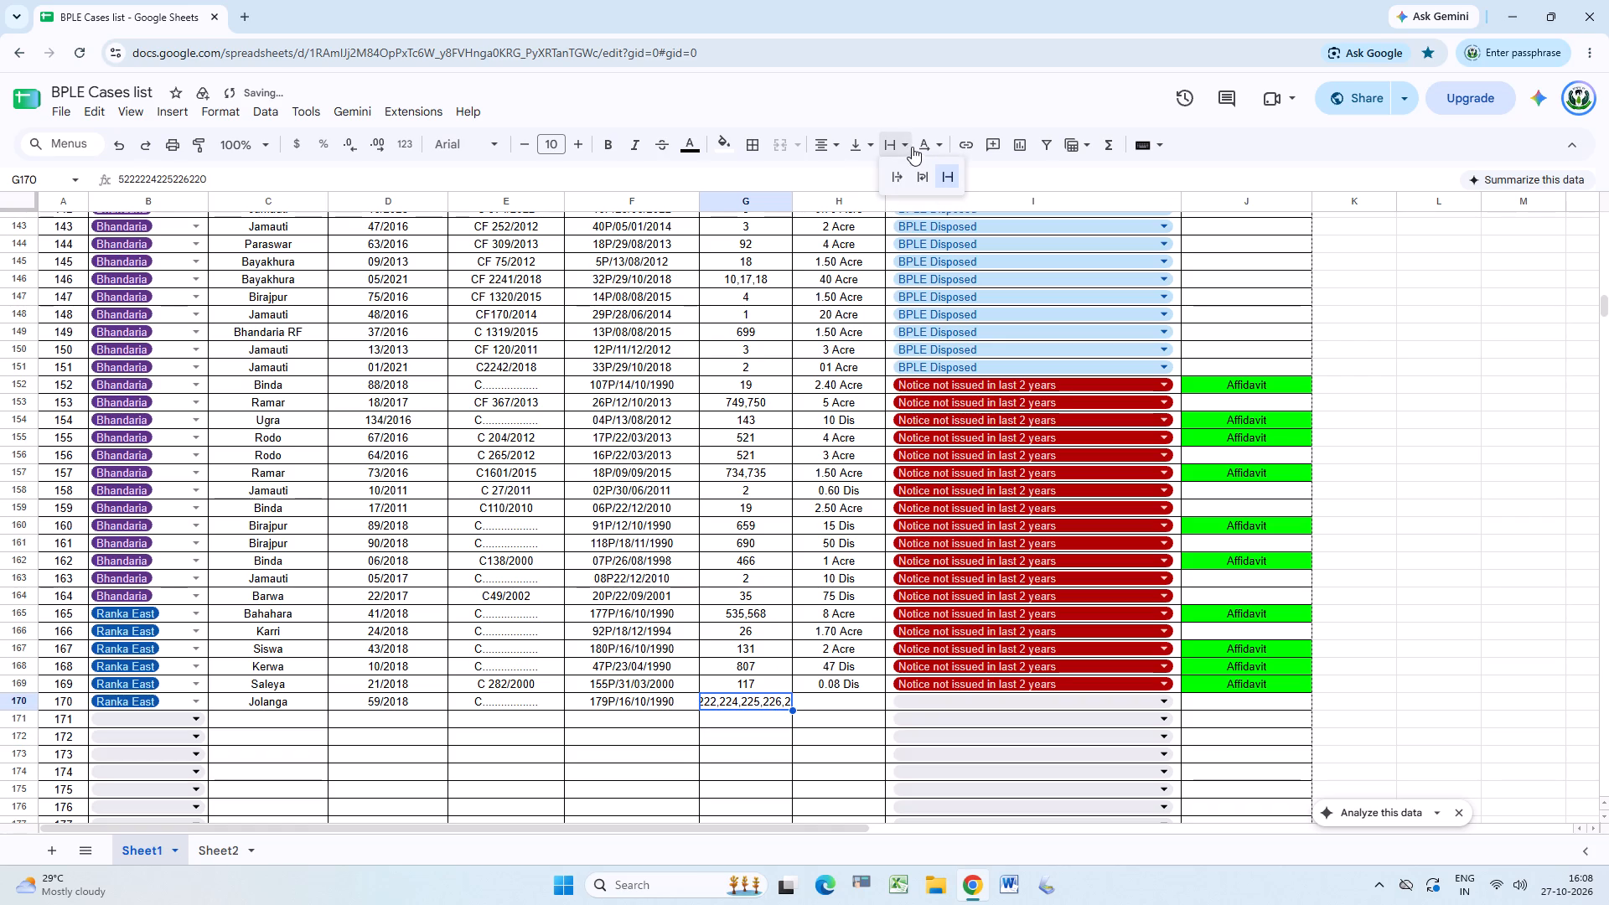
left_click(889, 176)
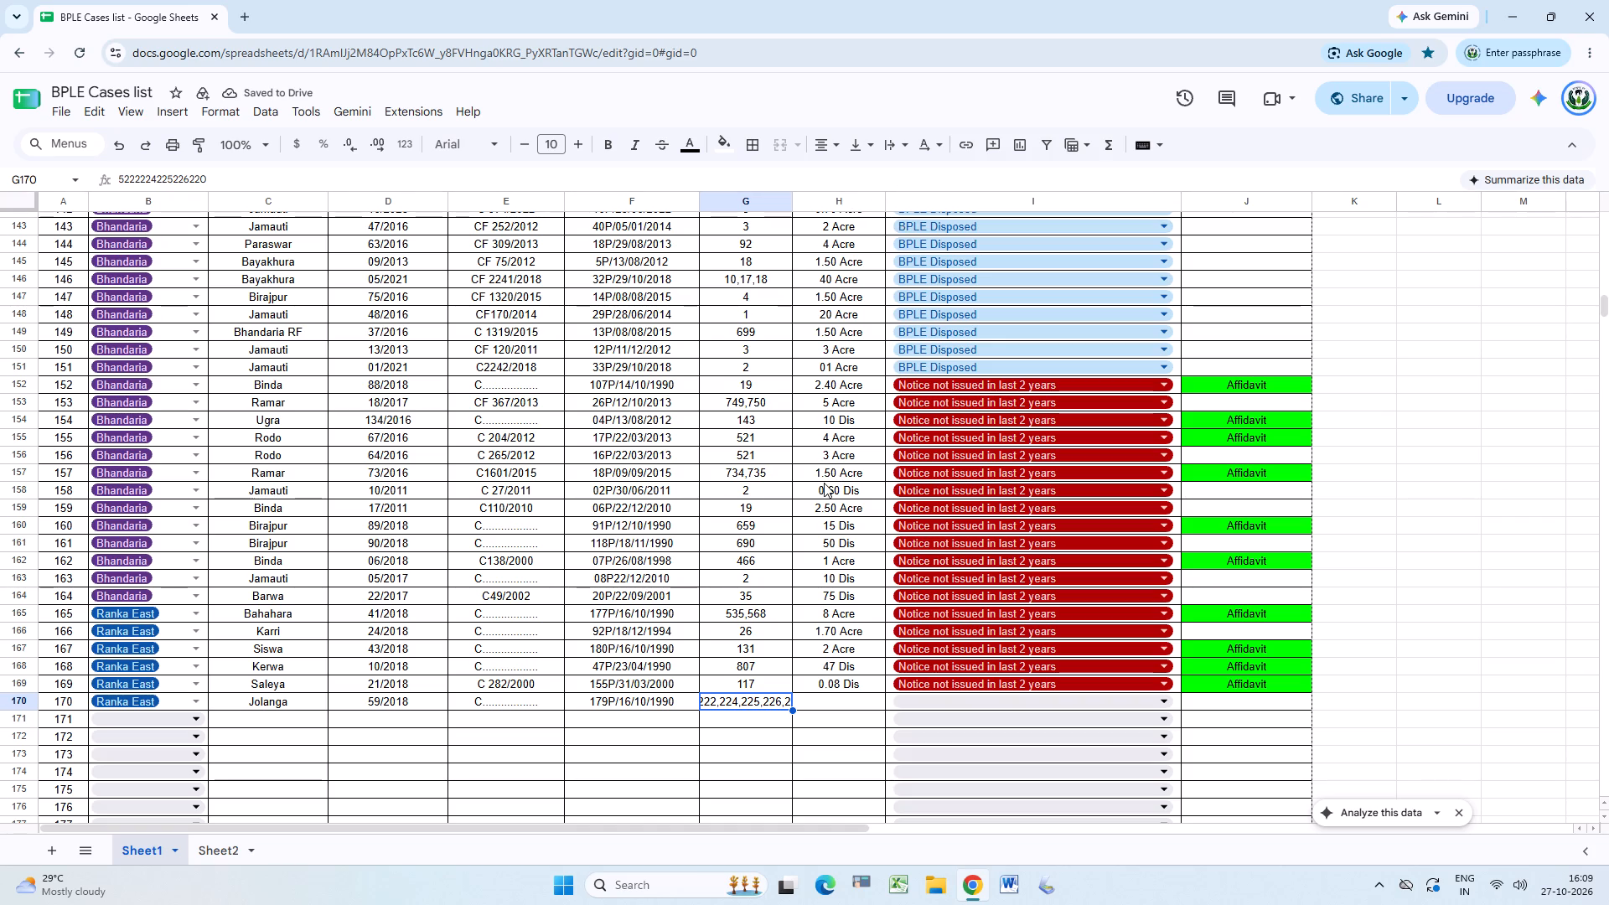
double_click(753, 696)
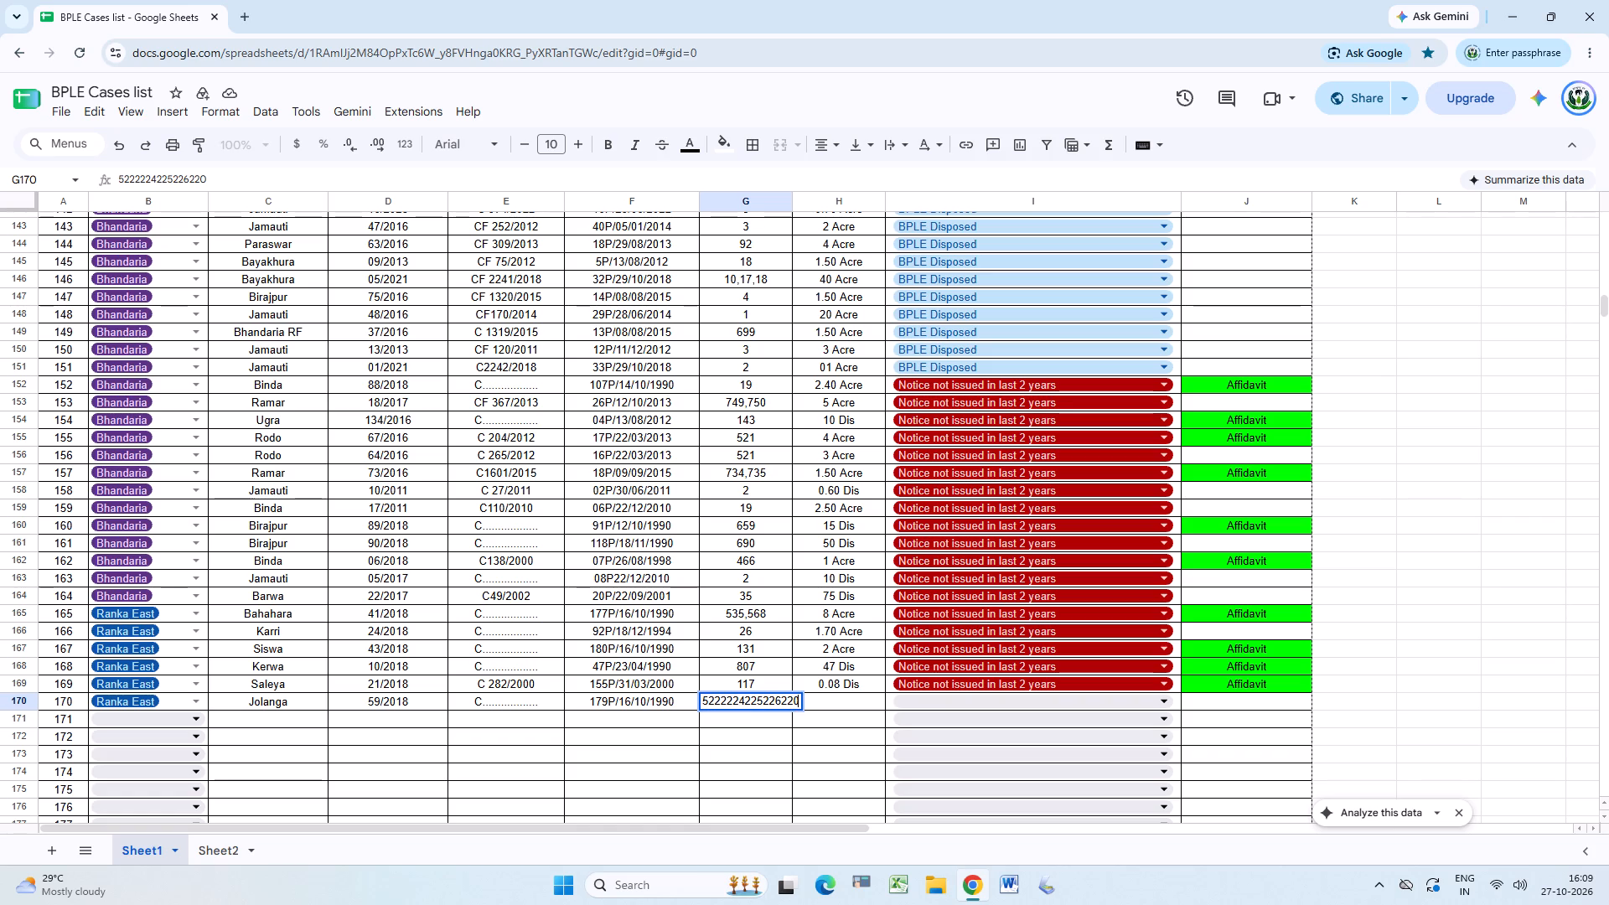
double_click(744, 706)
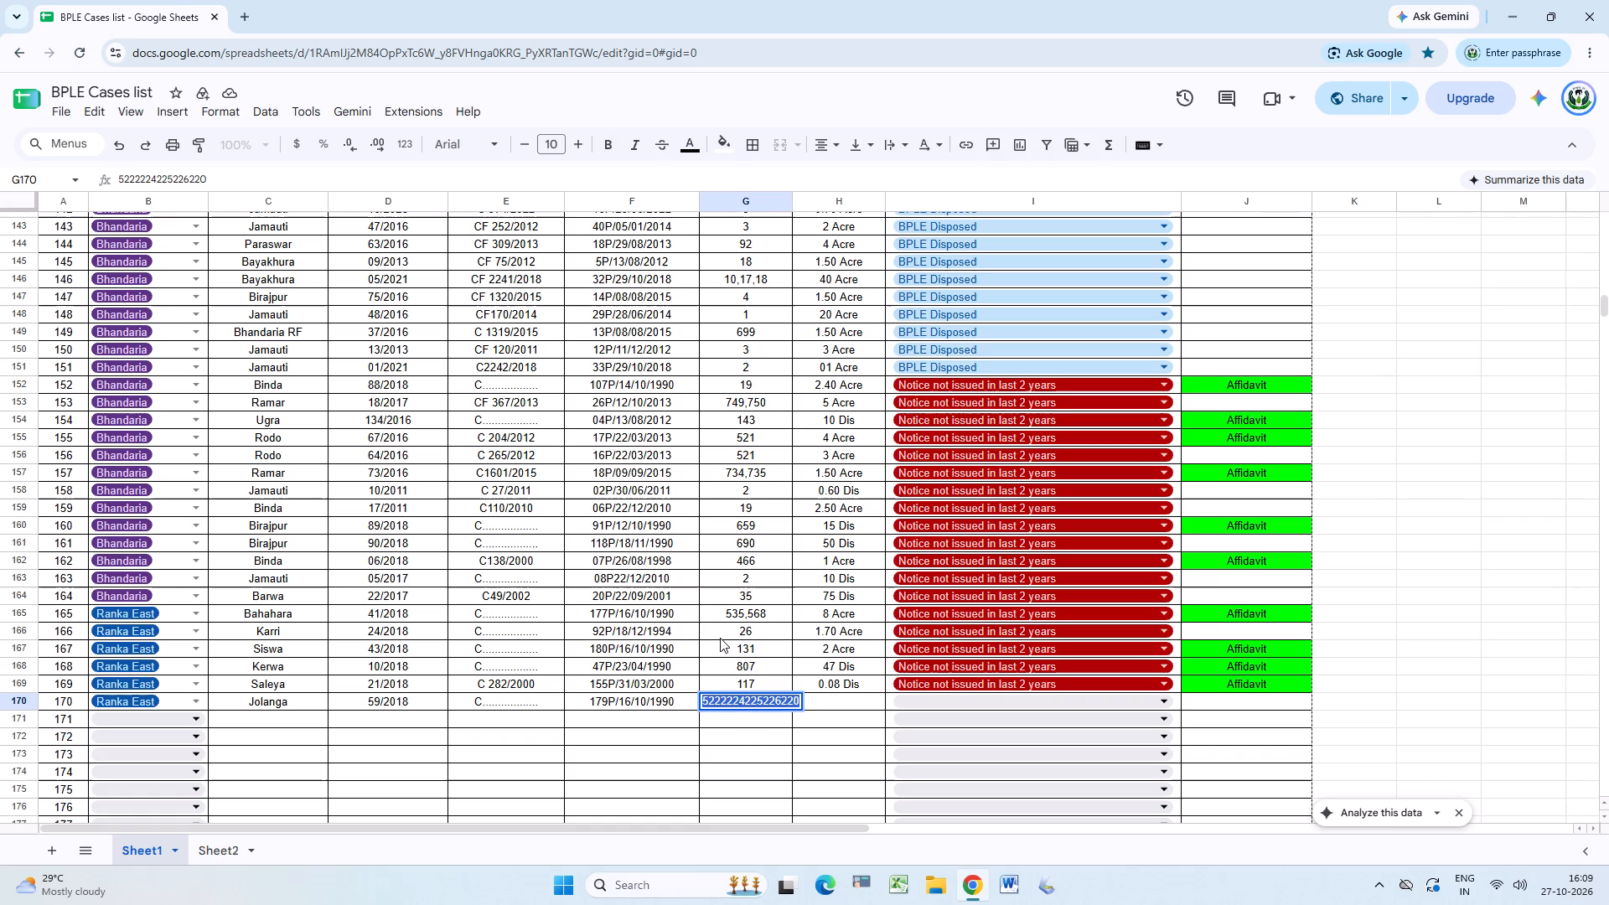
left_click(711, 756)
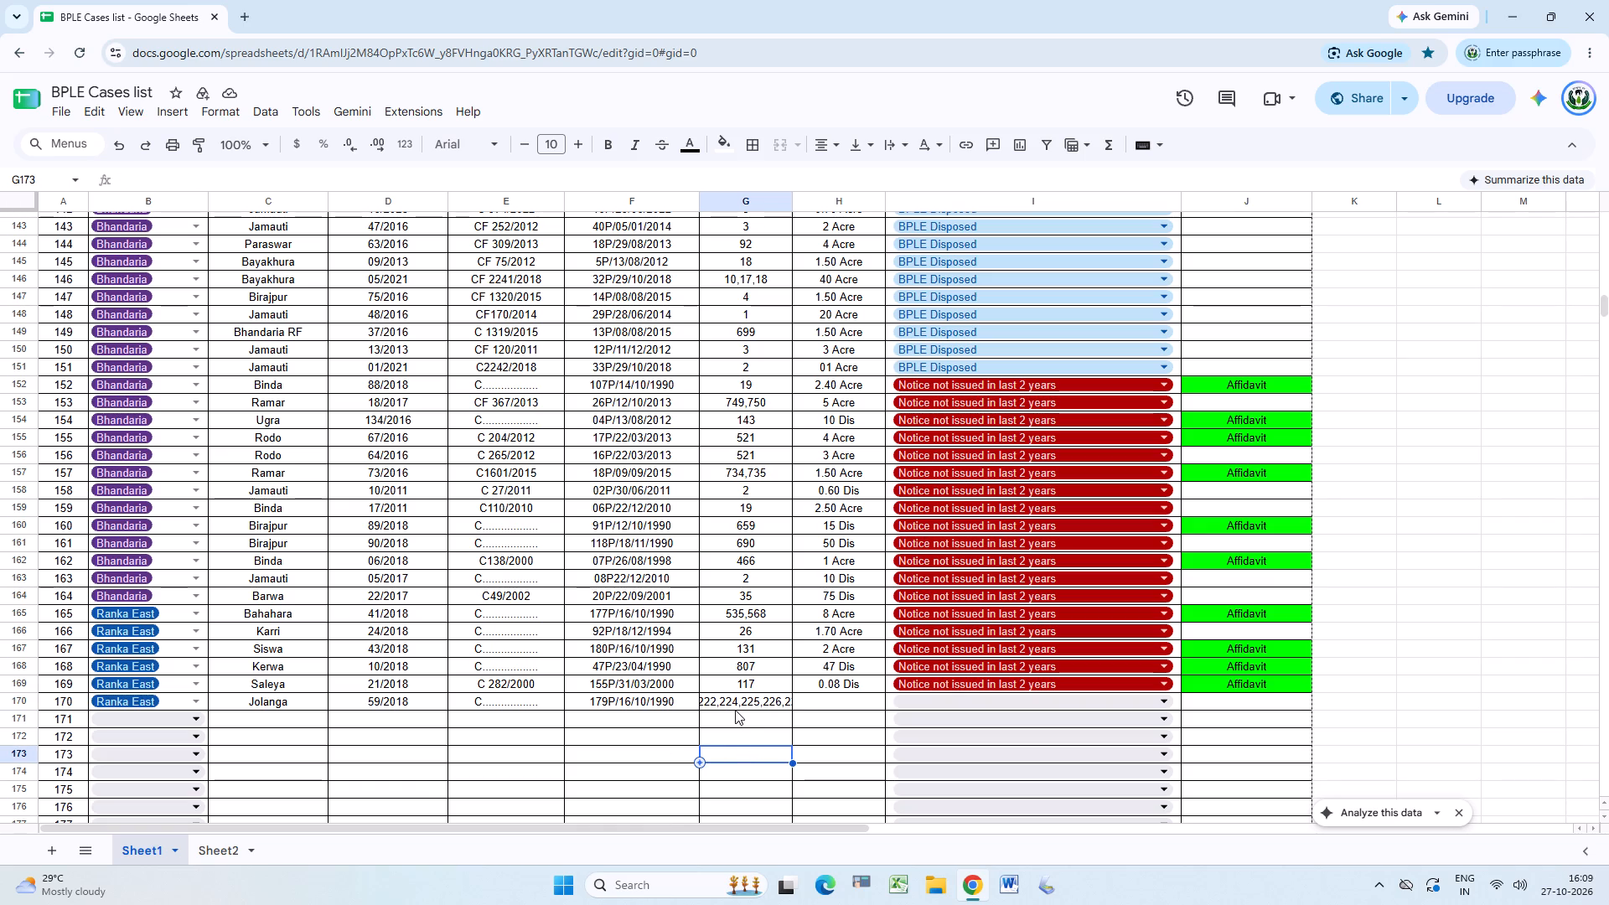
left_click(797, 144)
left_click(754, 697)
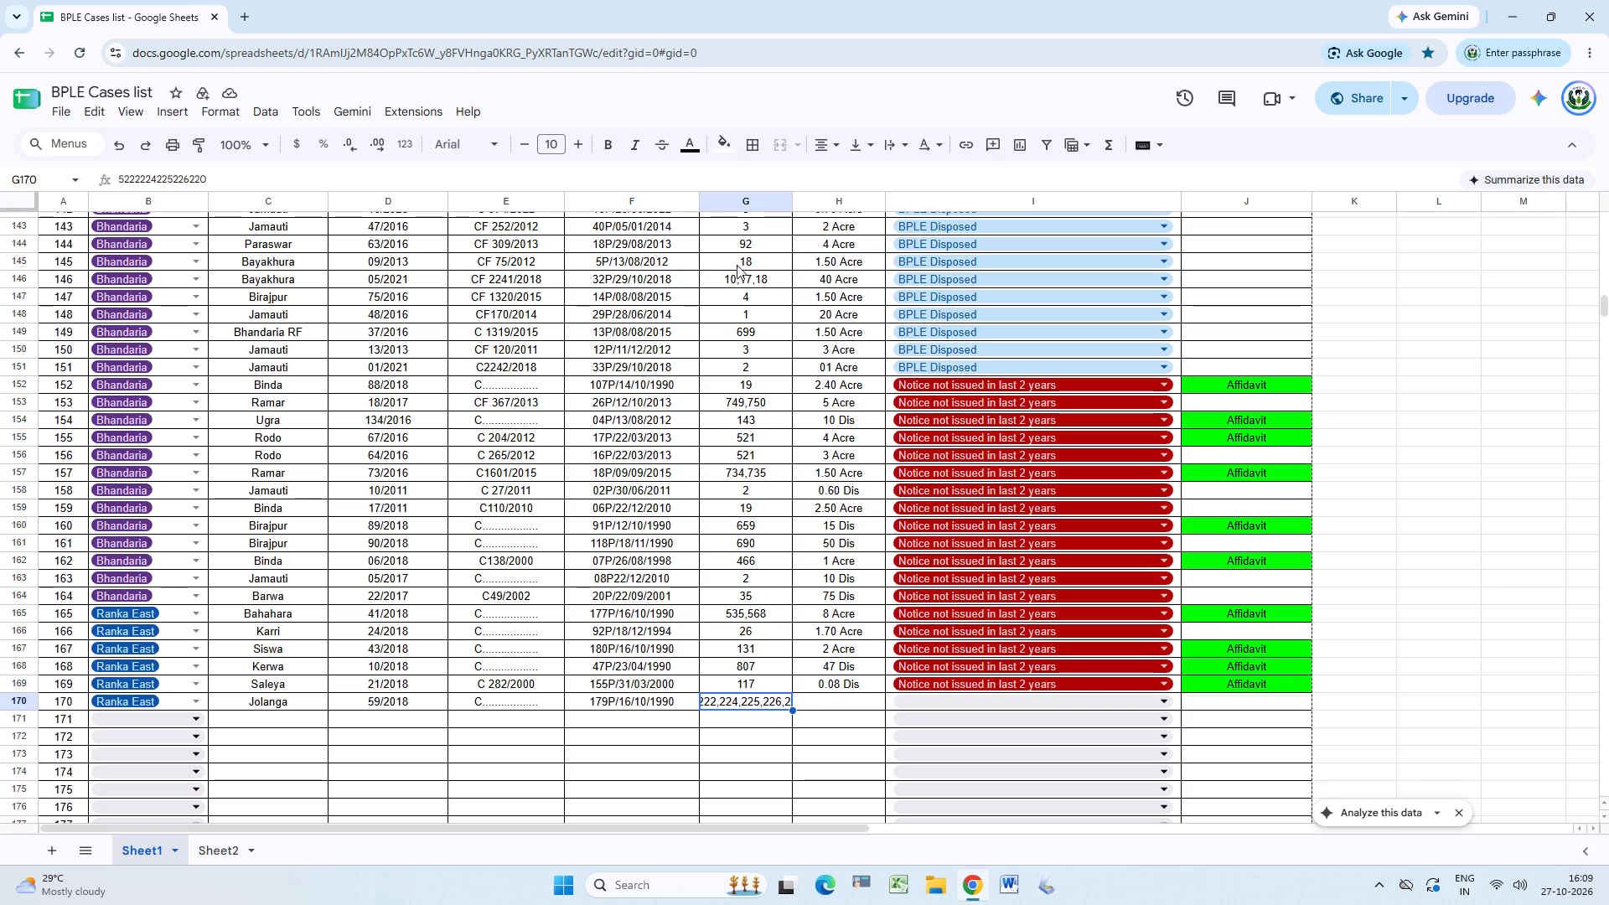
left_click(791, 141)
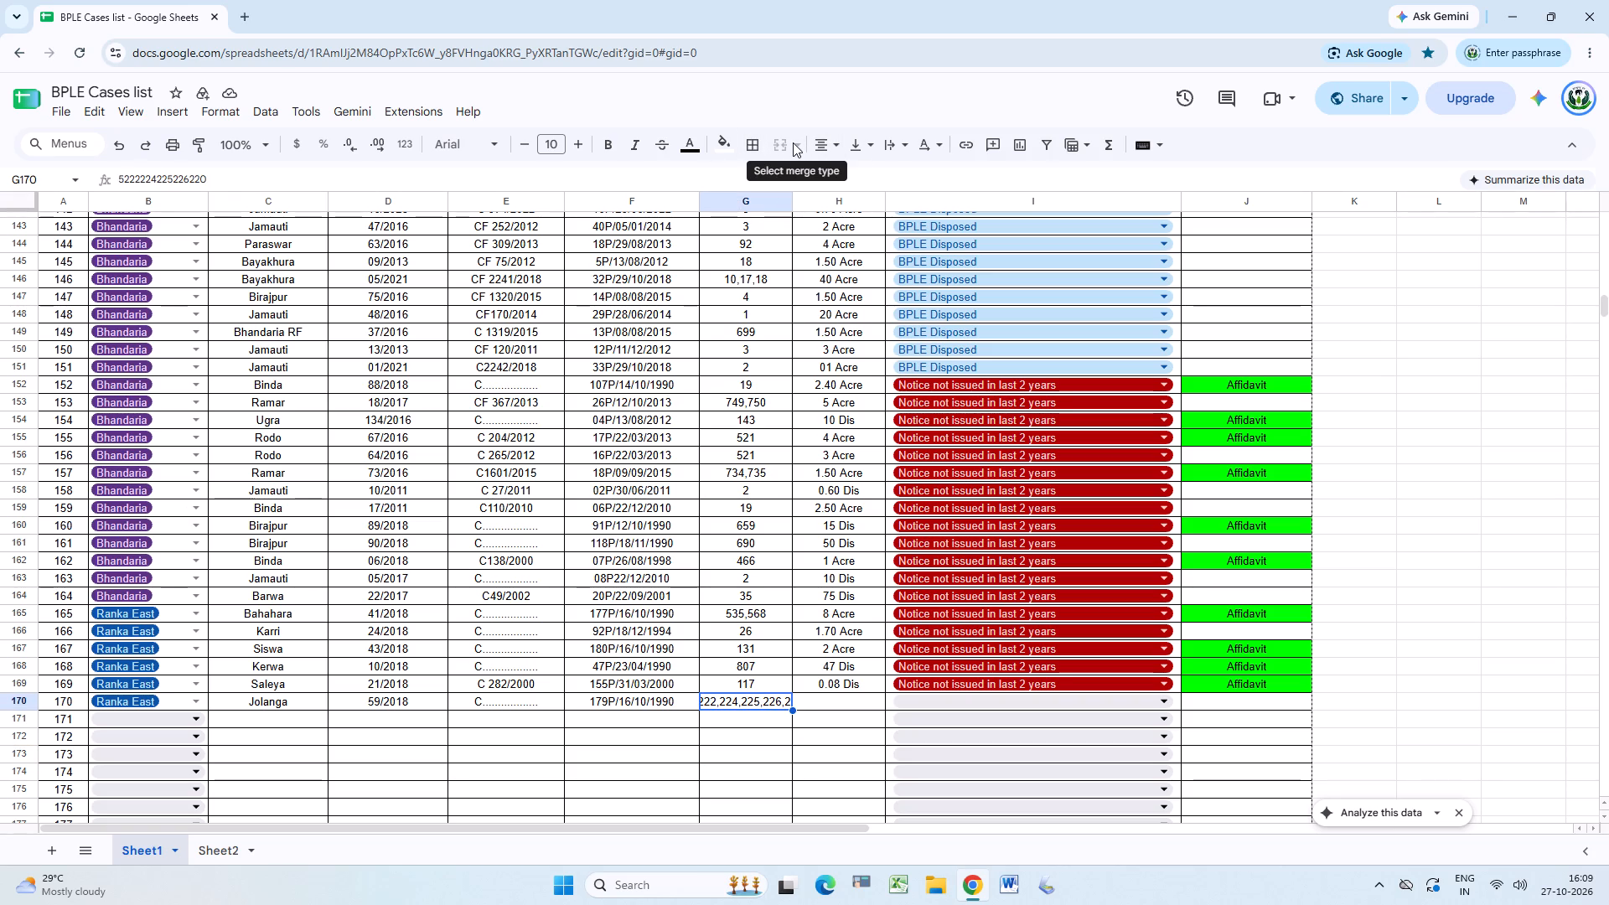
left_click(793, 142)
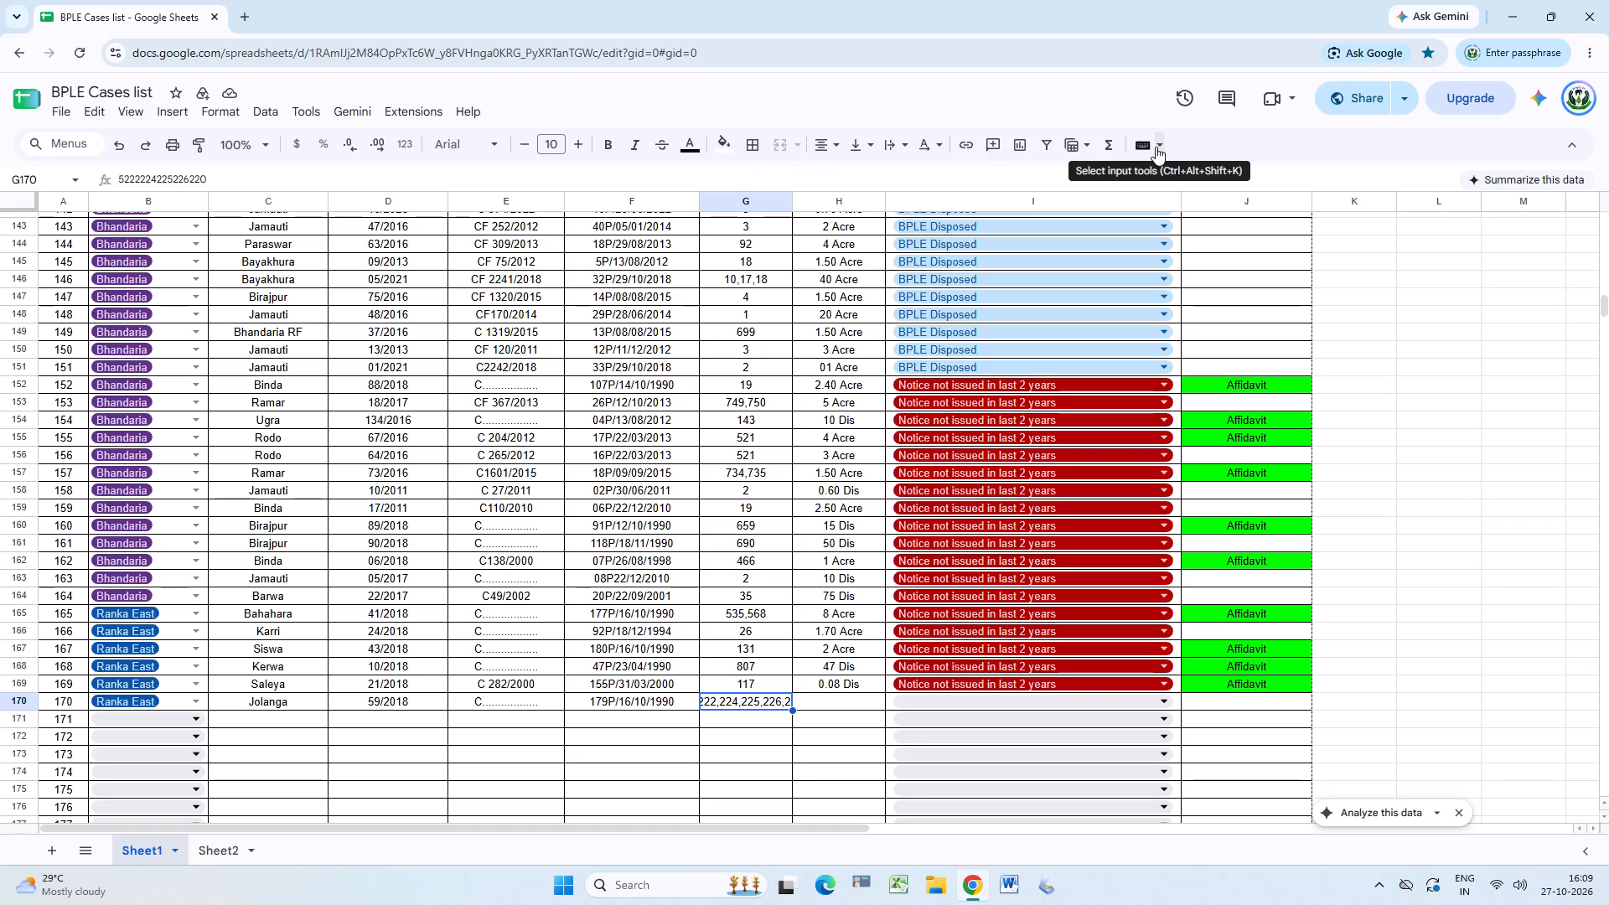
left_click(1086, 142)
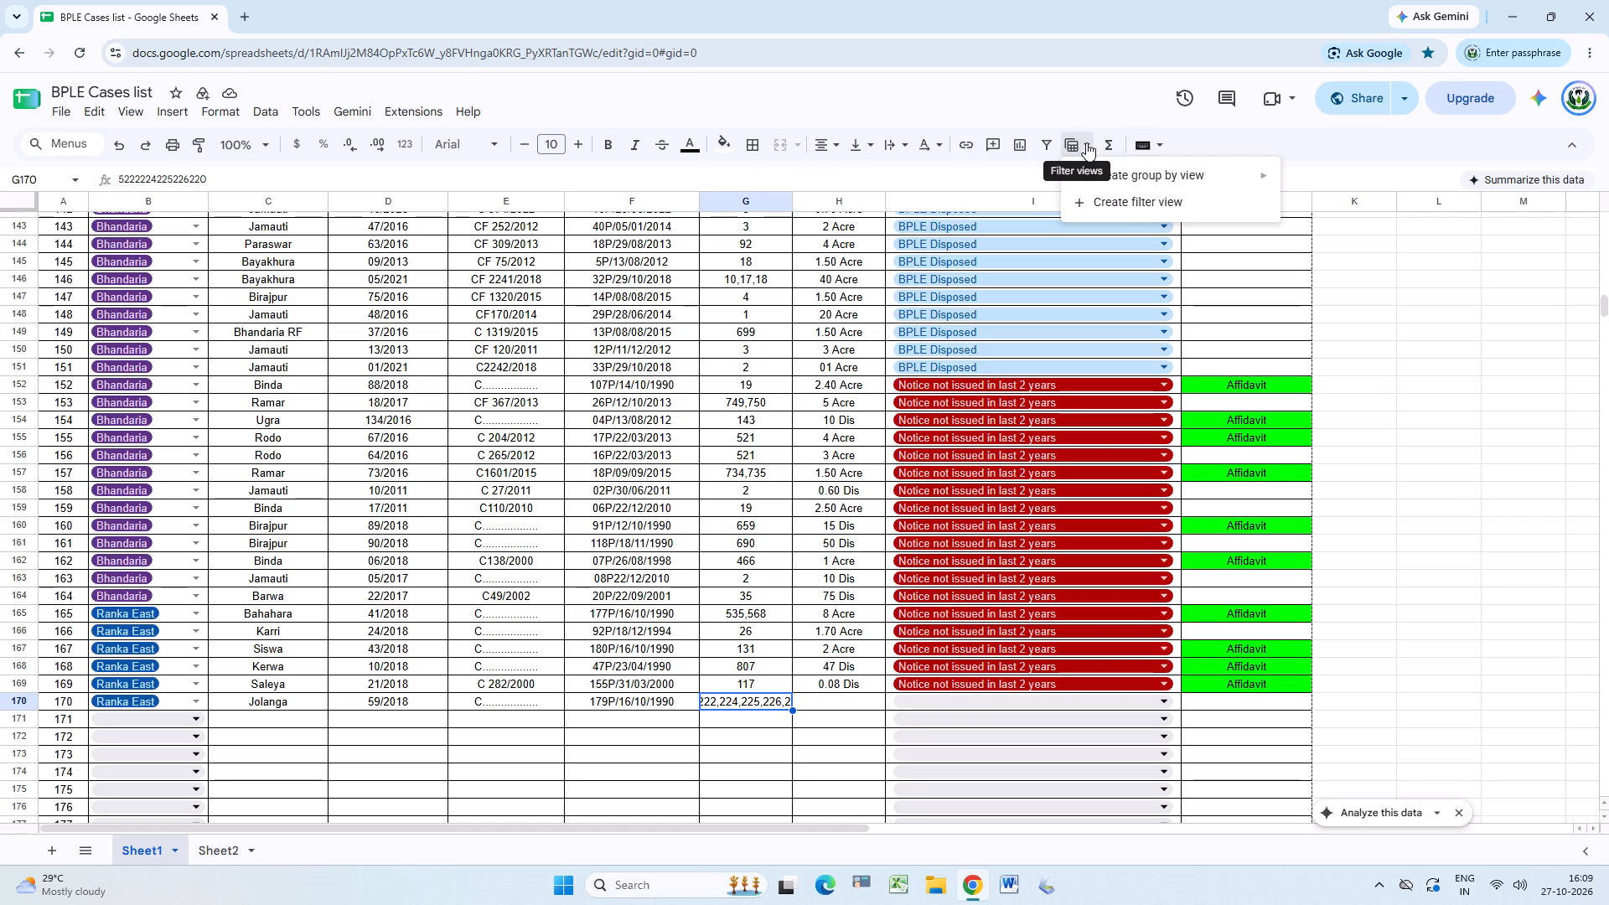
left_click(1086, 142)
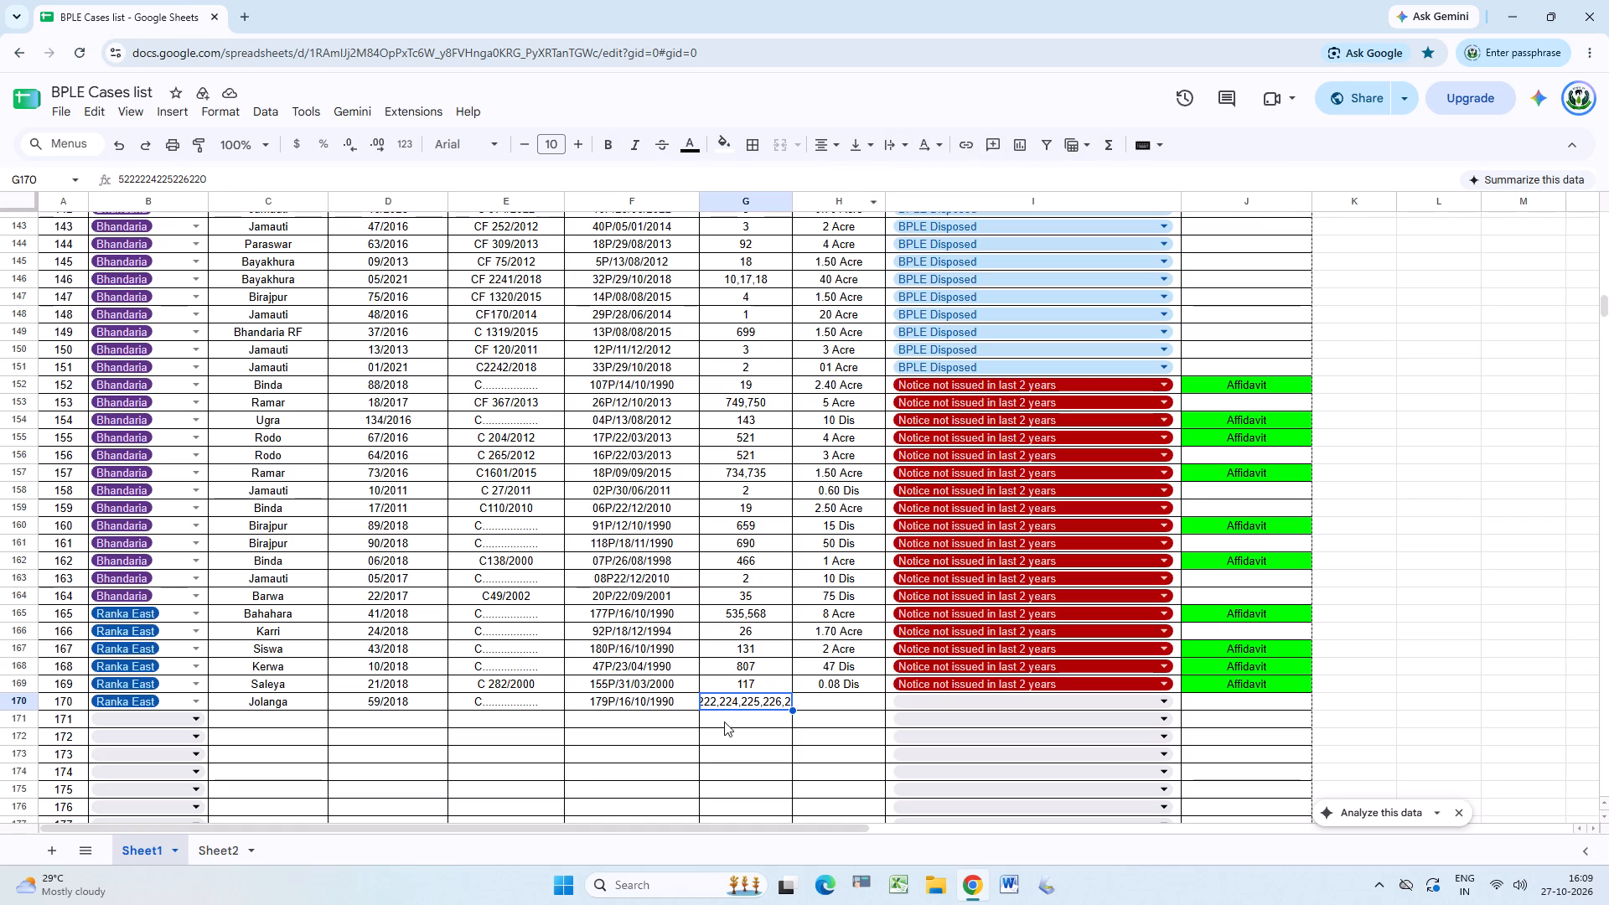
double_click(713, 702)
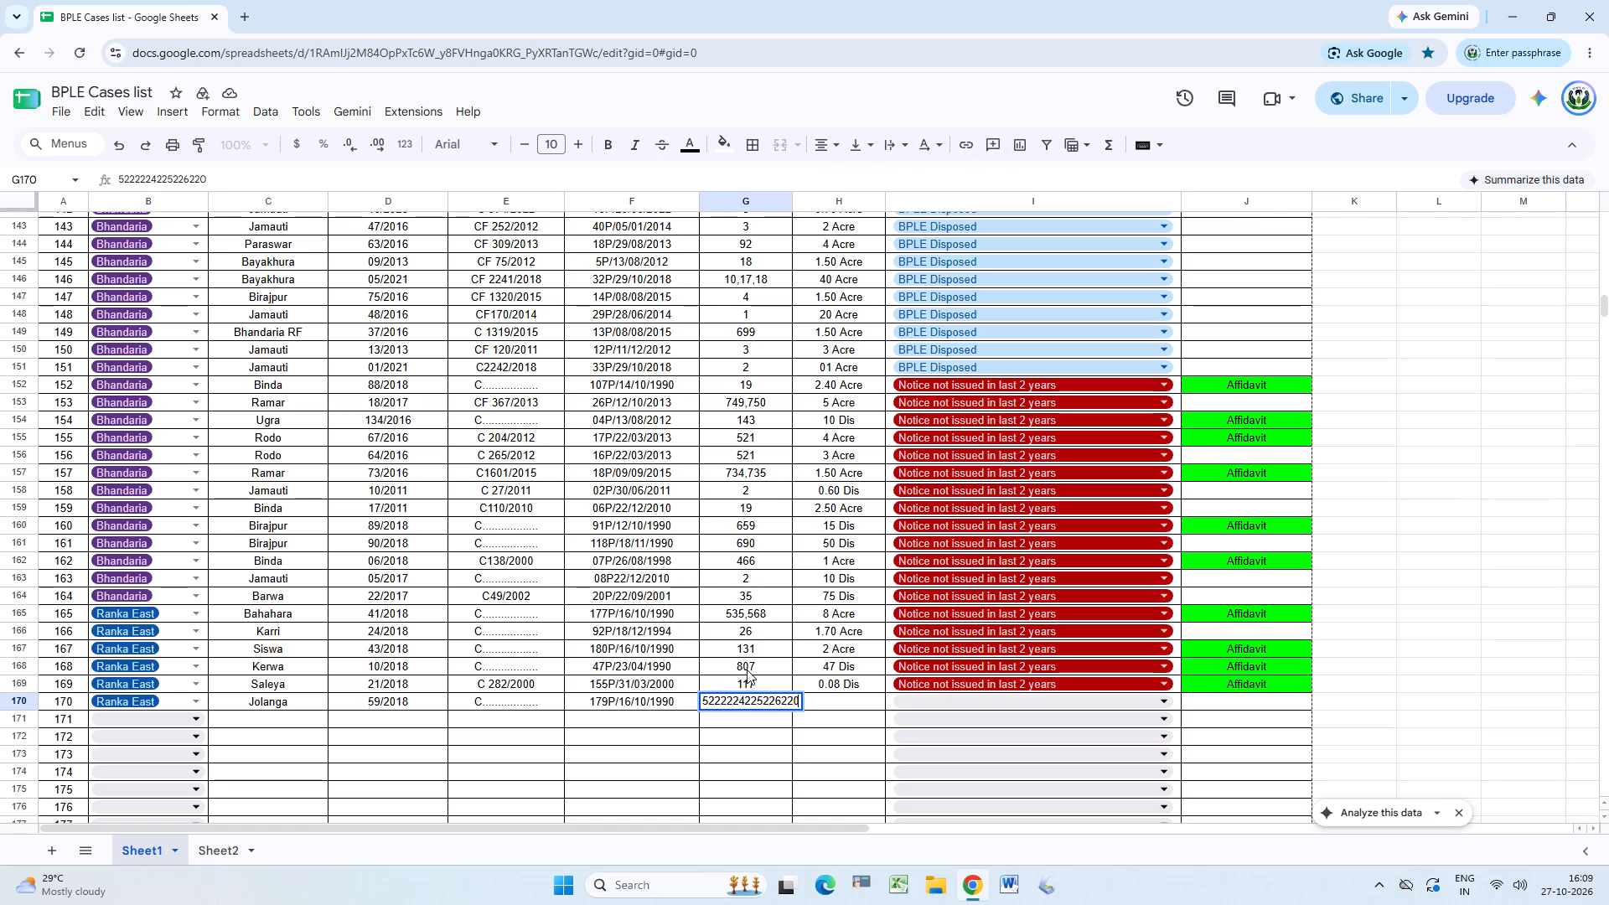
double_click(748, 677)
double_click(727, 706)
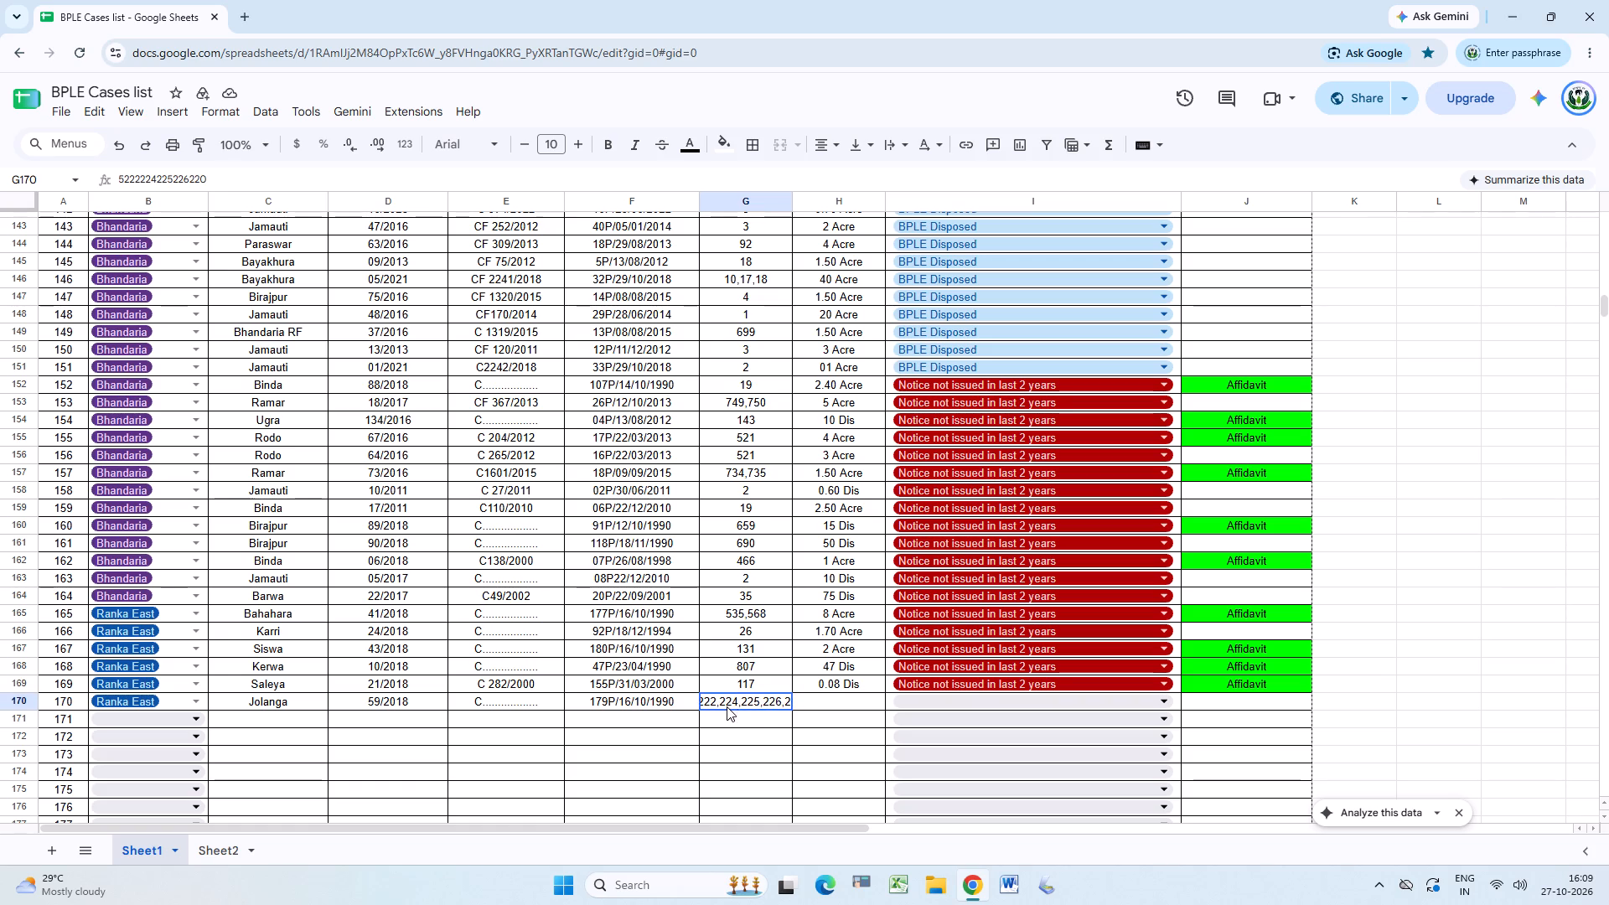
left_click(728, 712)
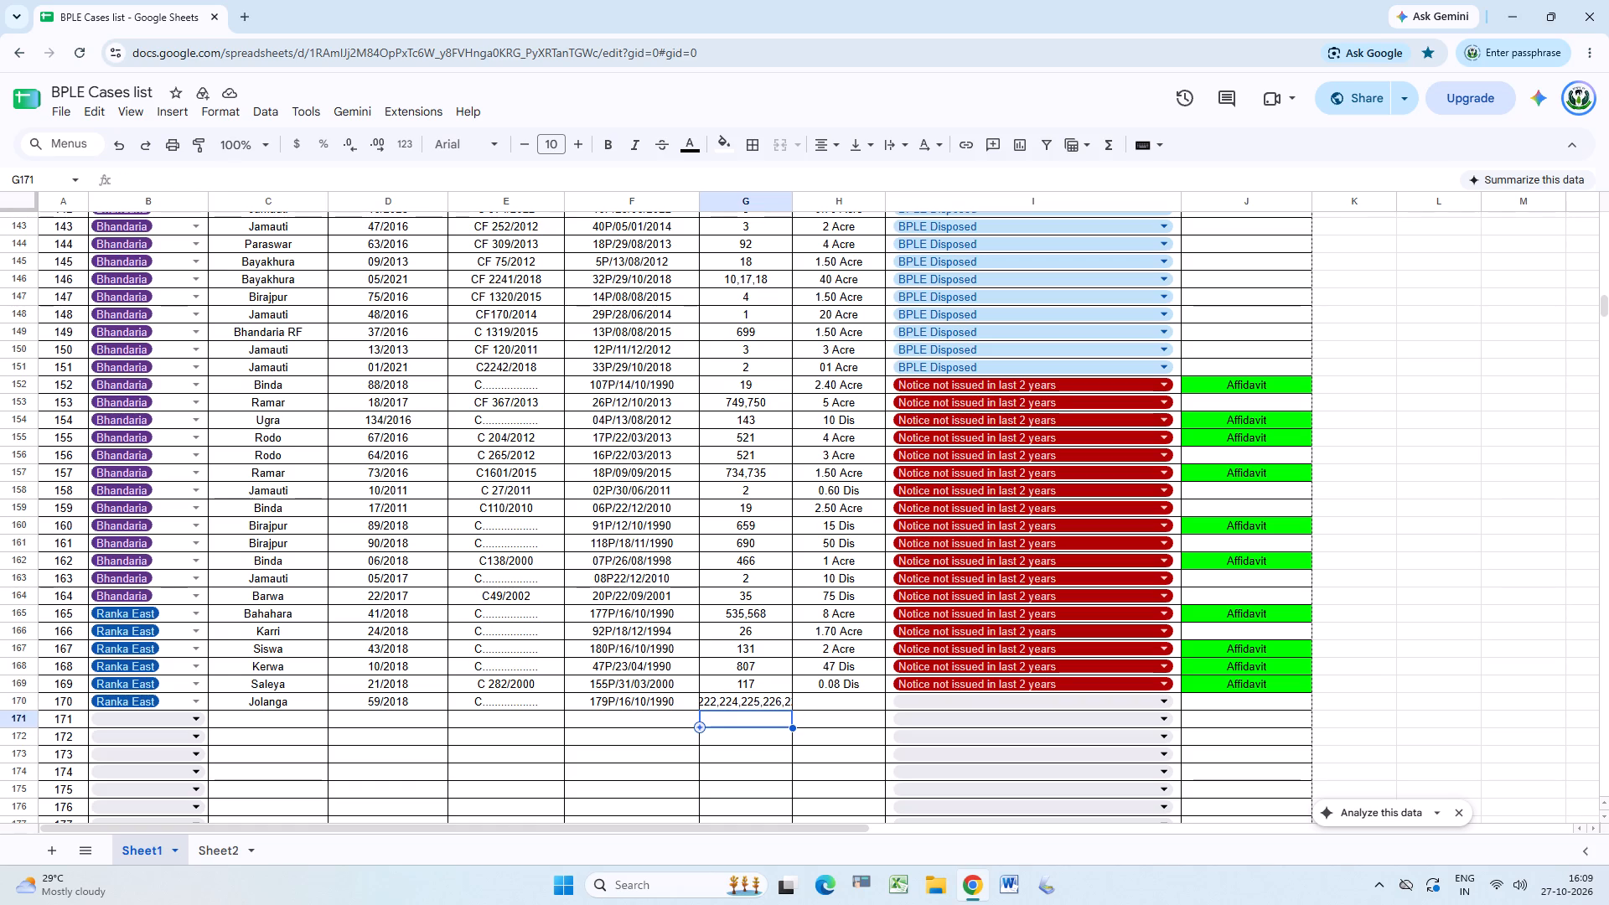
Clear the column G cell of row 170 and enter 5,222,224,225,226,22.
left_click(732, 704)
key("Delete")
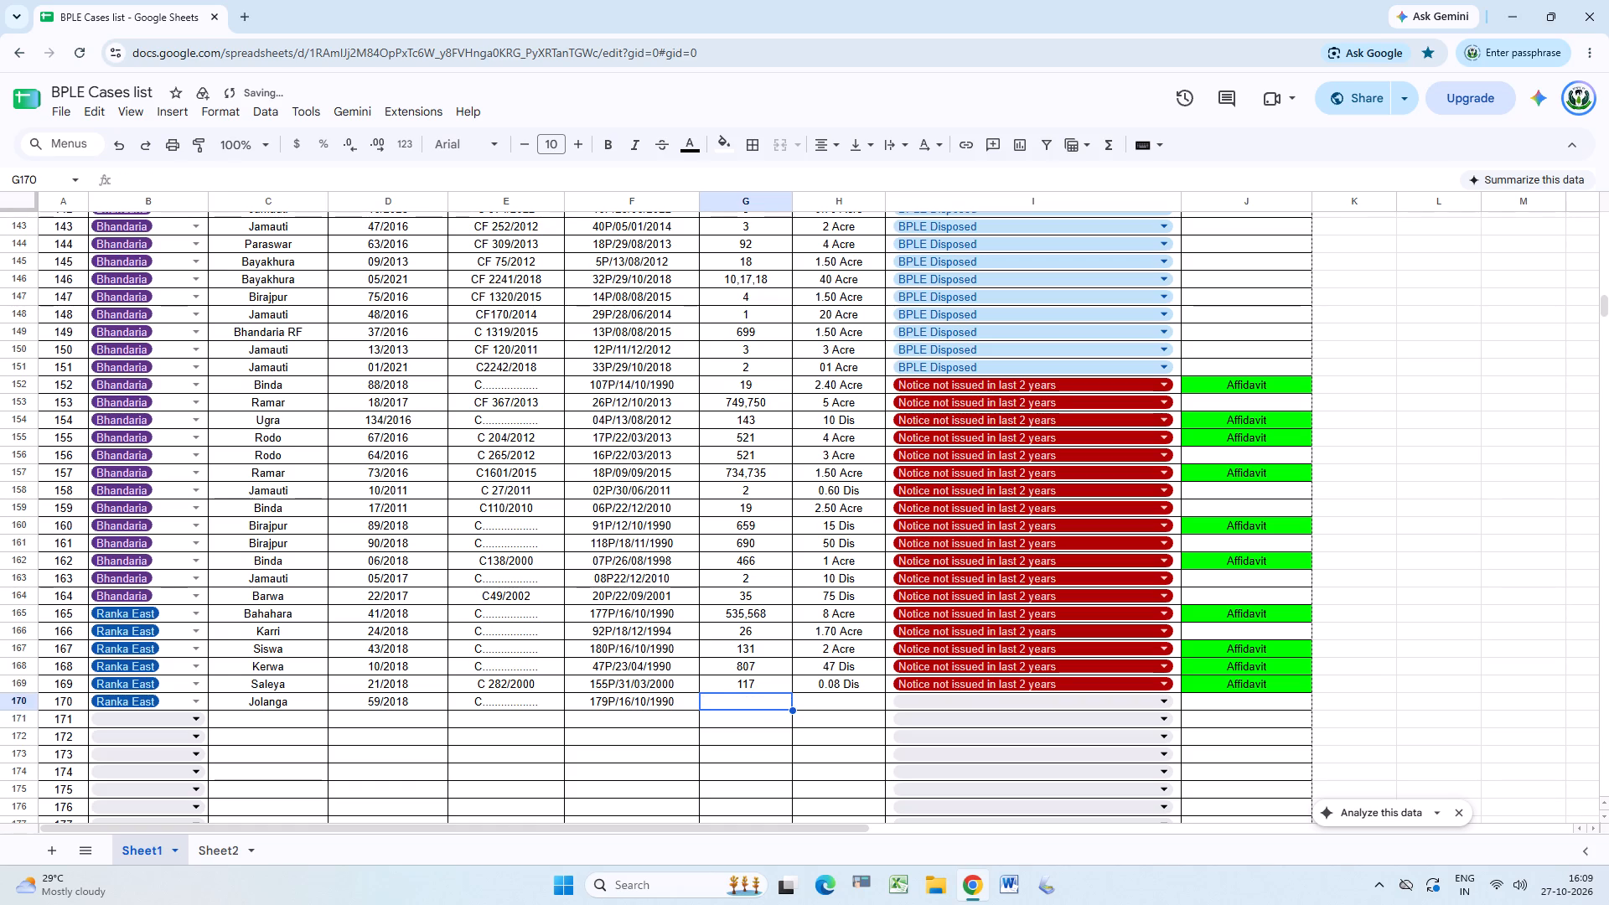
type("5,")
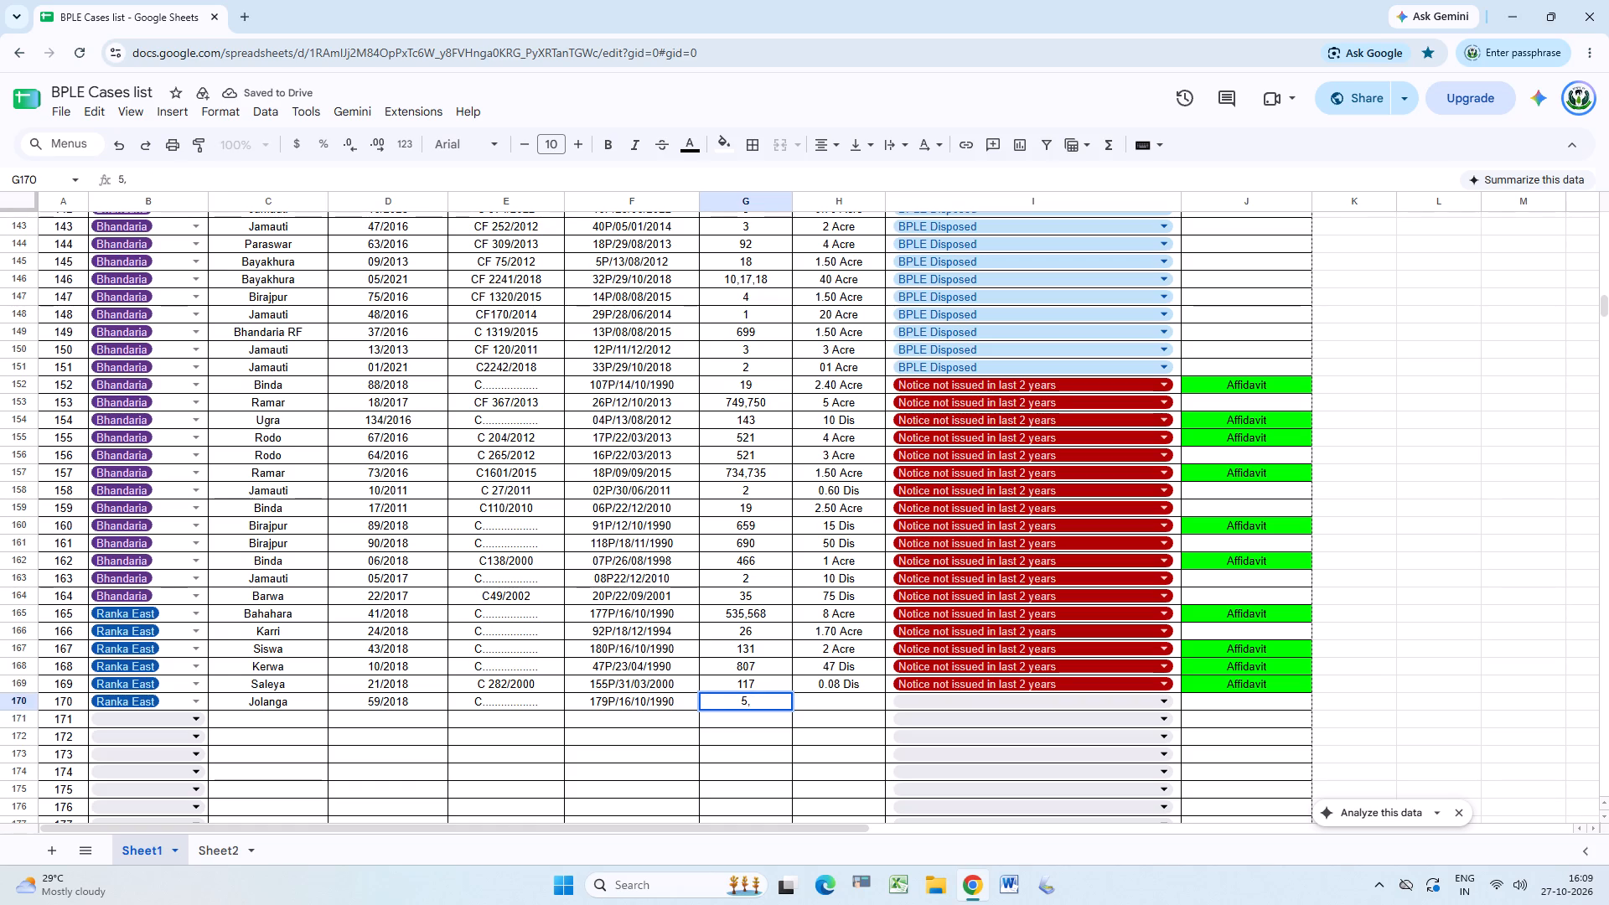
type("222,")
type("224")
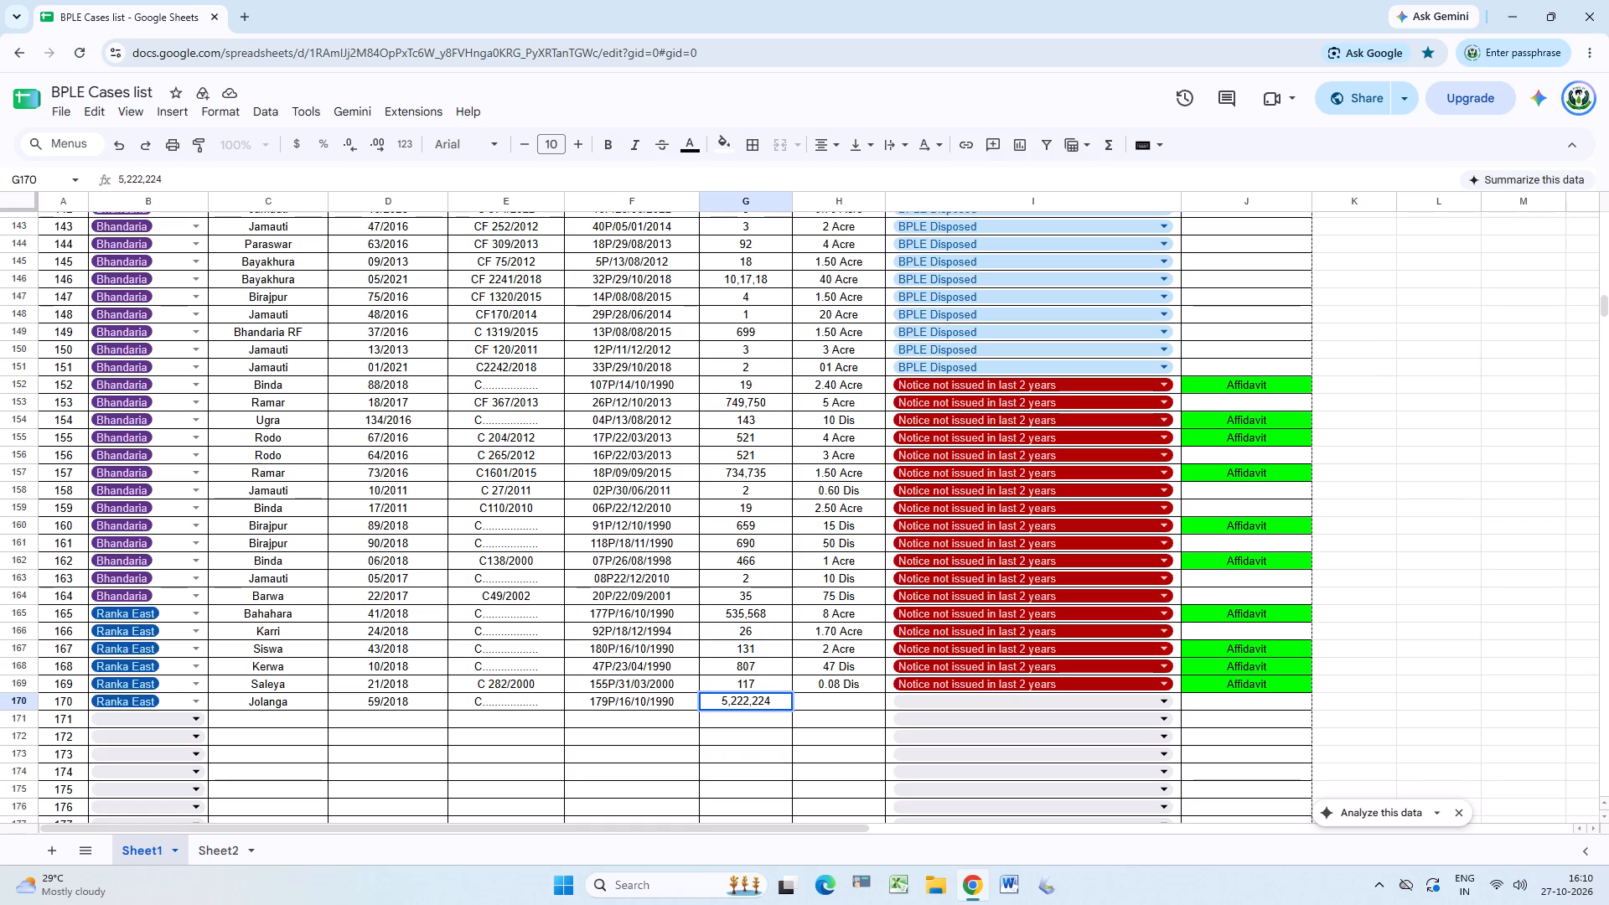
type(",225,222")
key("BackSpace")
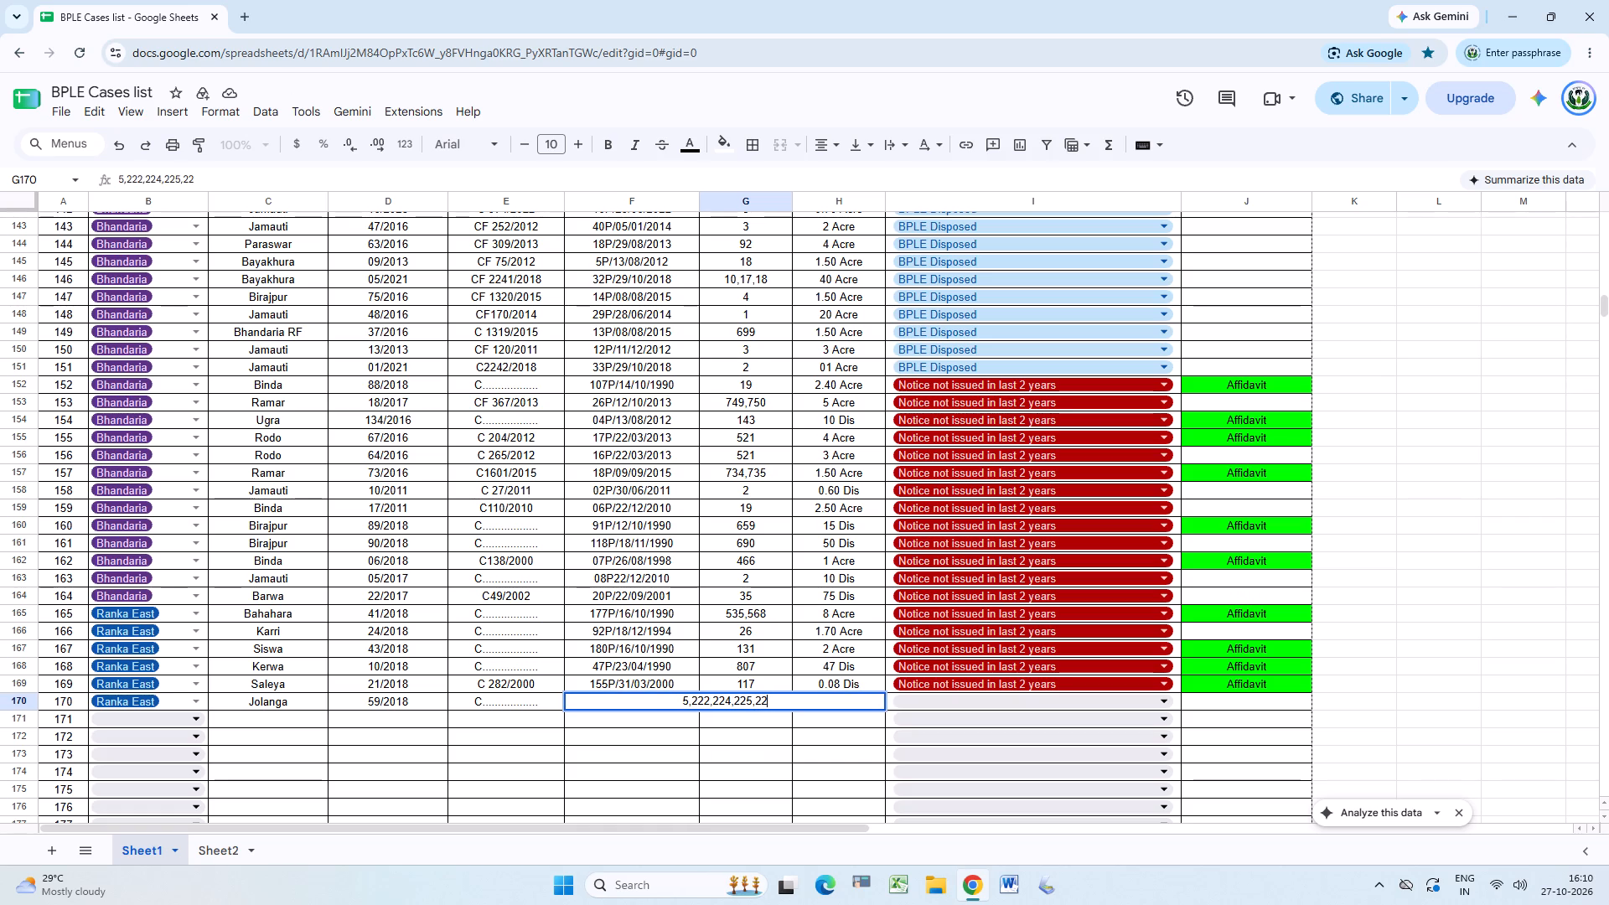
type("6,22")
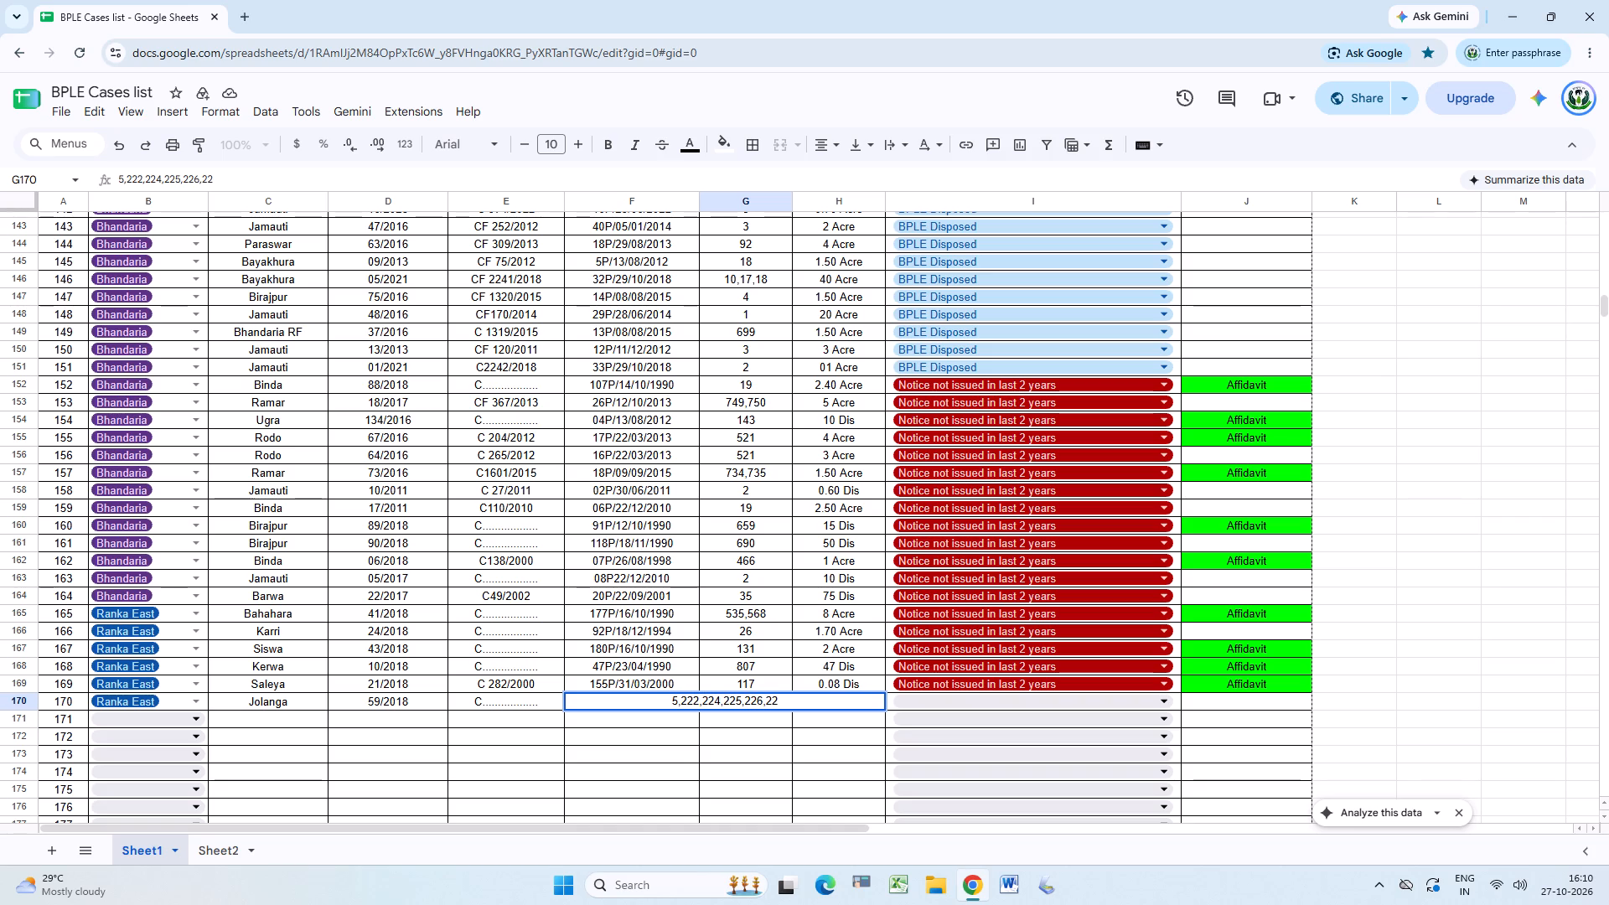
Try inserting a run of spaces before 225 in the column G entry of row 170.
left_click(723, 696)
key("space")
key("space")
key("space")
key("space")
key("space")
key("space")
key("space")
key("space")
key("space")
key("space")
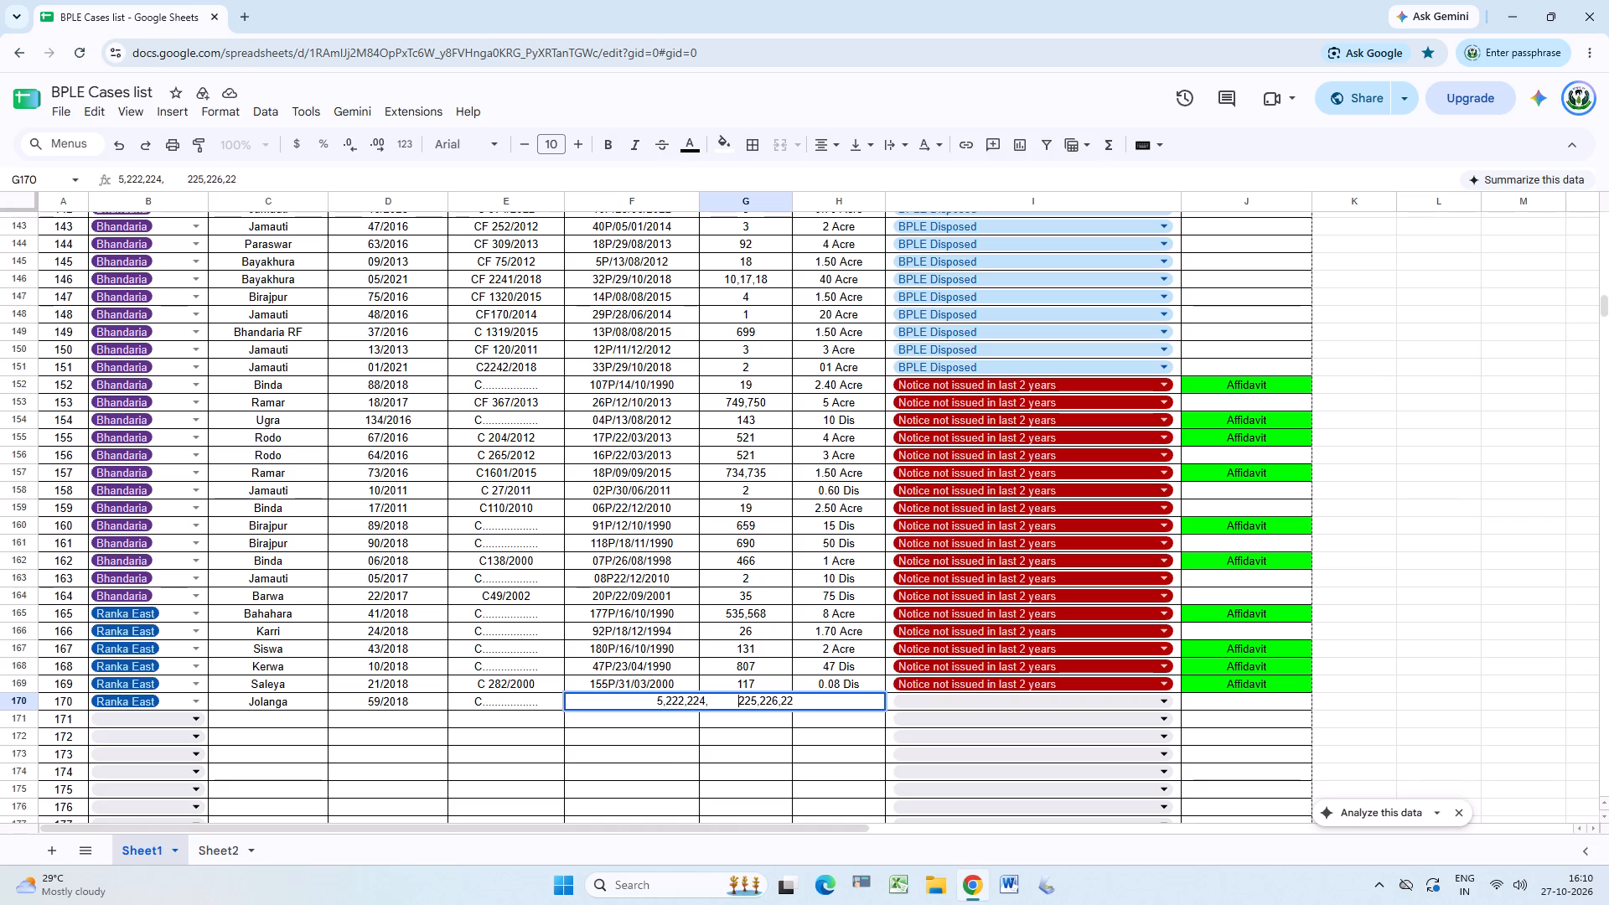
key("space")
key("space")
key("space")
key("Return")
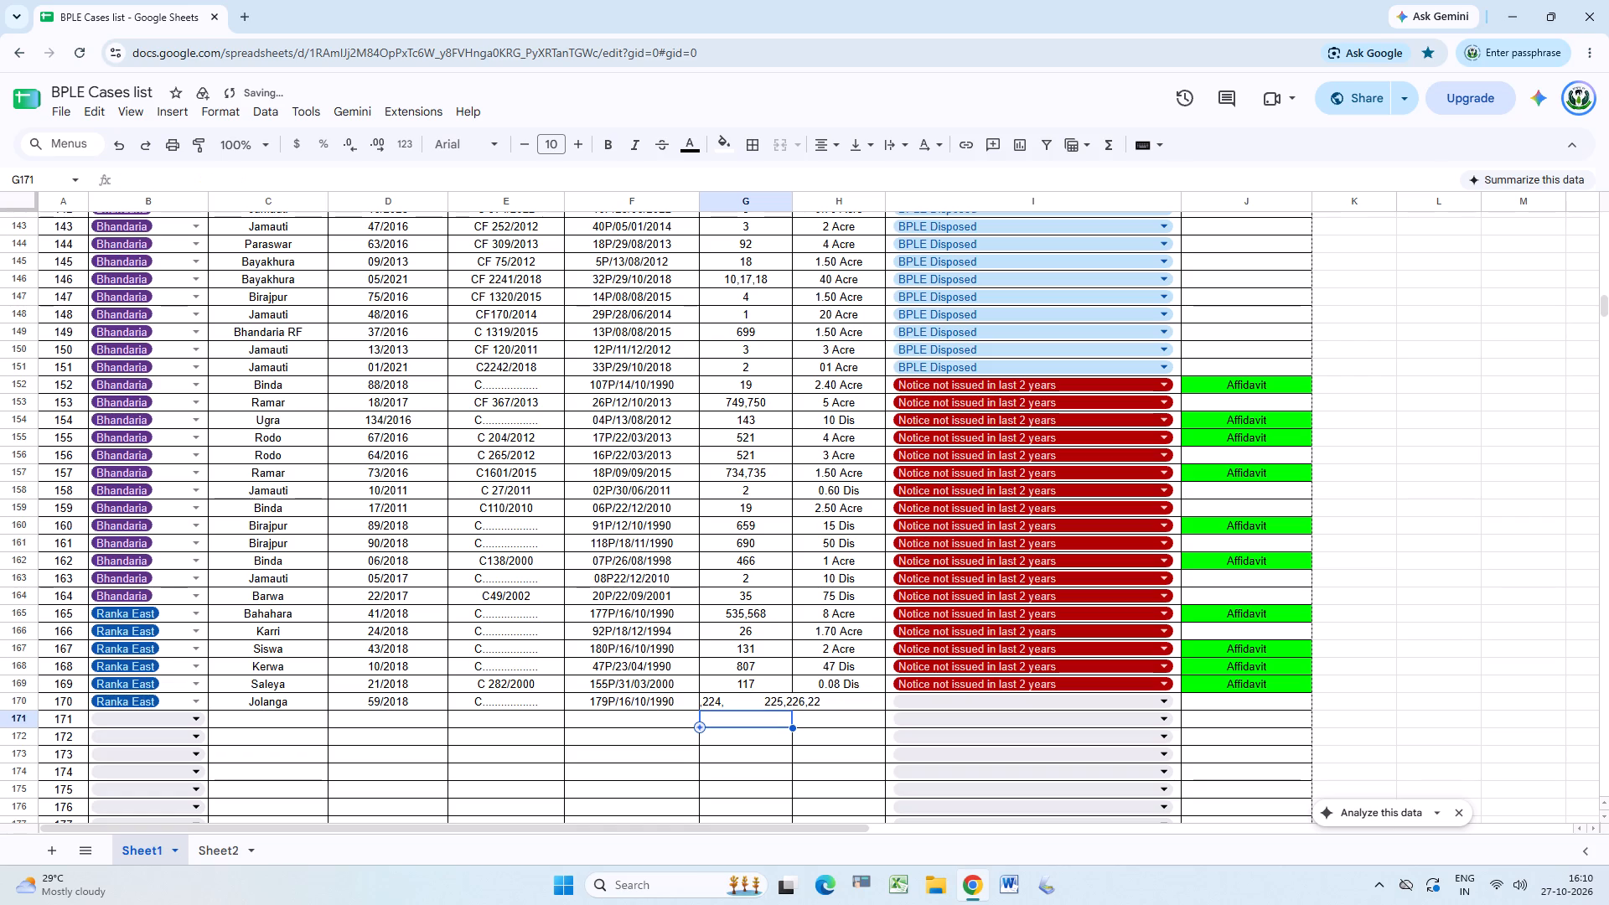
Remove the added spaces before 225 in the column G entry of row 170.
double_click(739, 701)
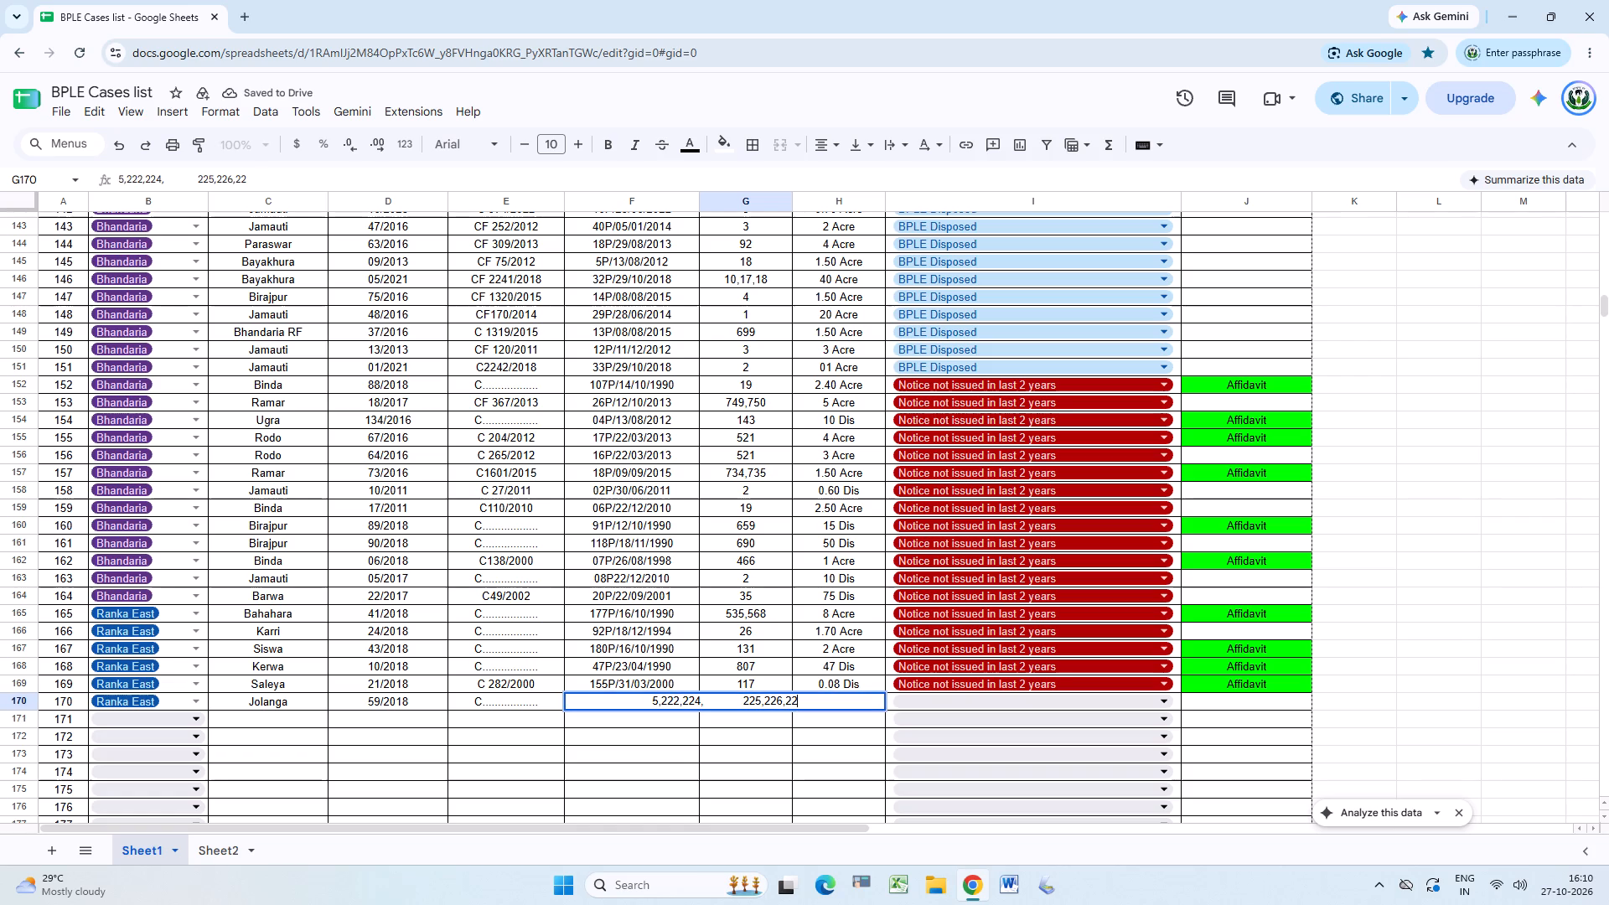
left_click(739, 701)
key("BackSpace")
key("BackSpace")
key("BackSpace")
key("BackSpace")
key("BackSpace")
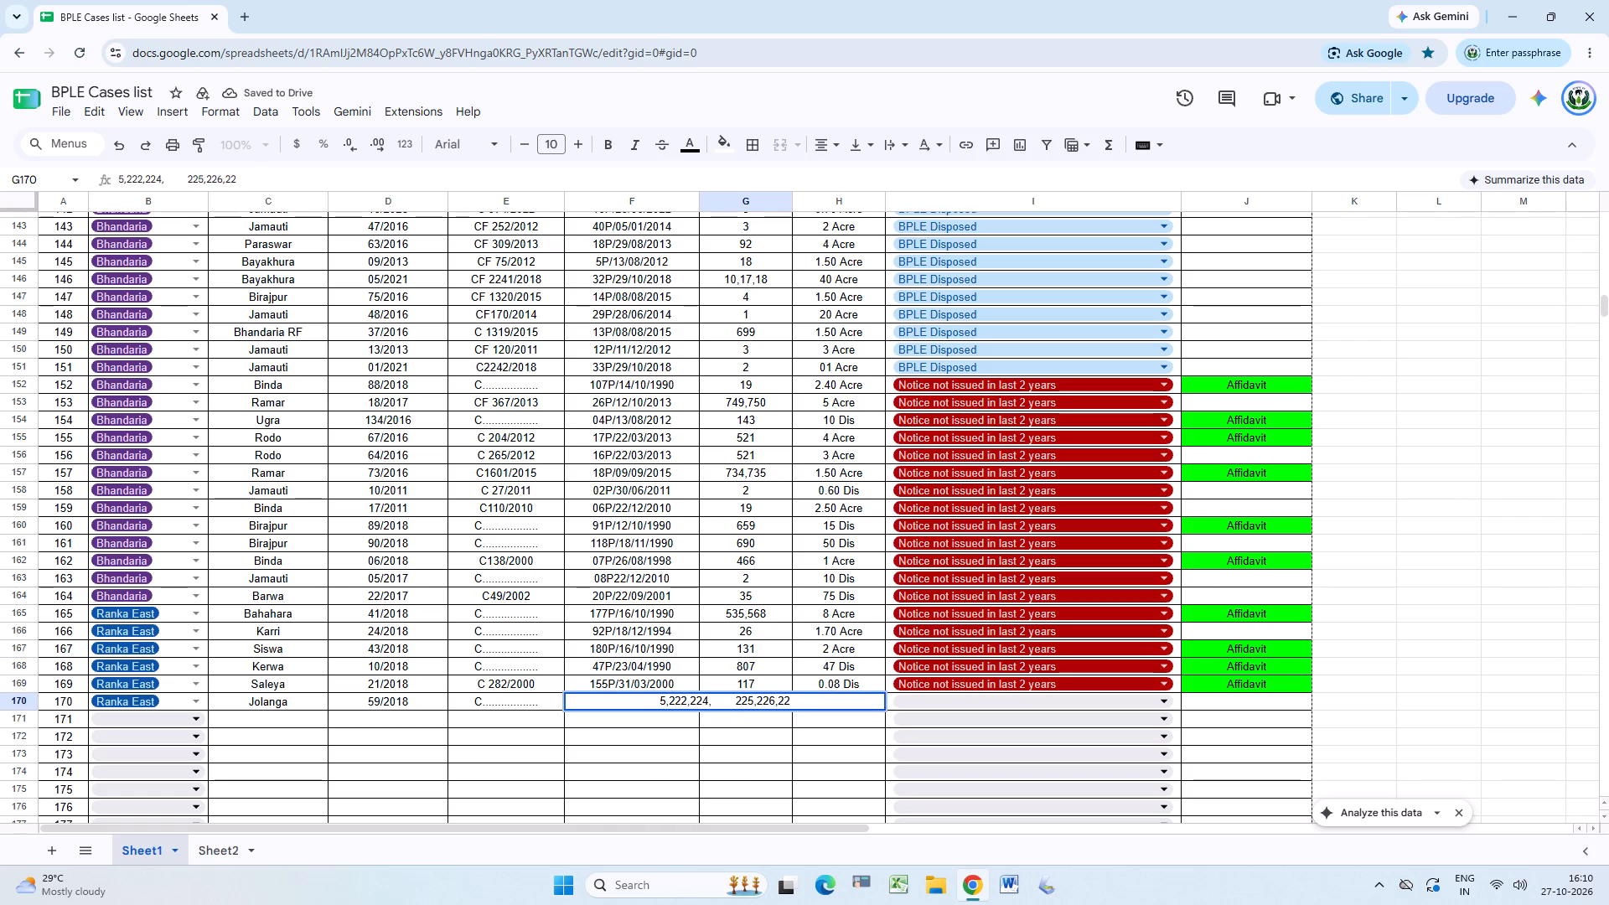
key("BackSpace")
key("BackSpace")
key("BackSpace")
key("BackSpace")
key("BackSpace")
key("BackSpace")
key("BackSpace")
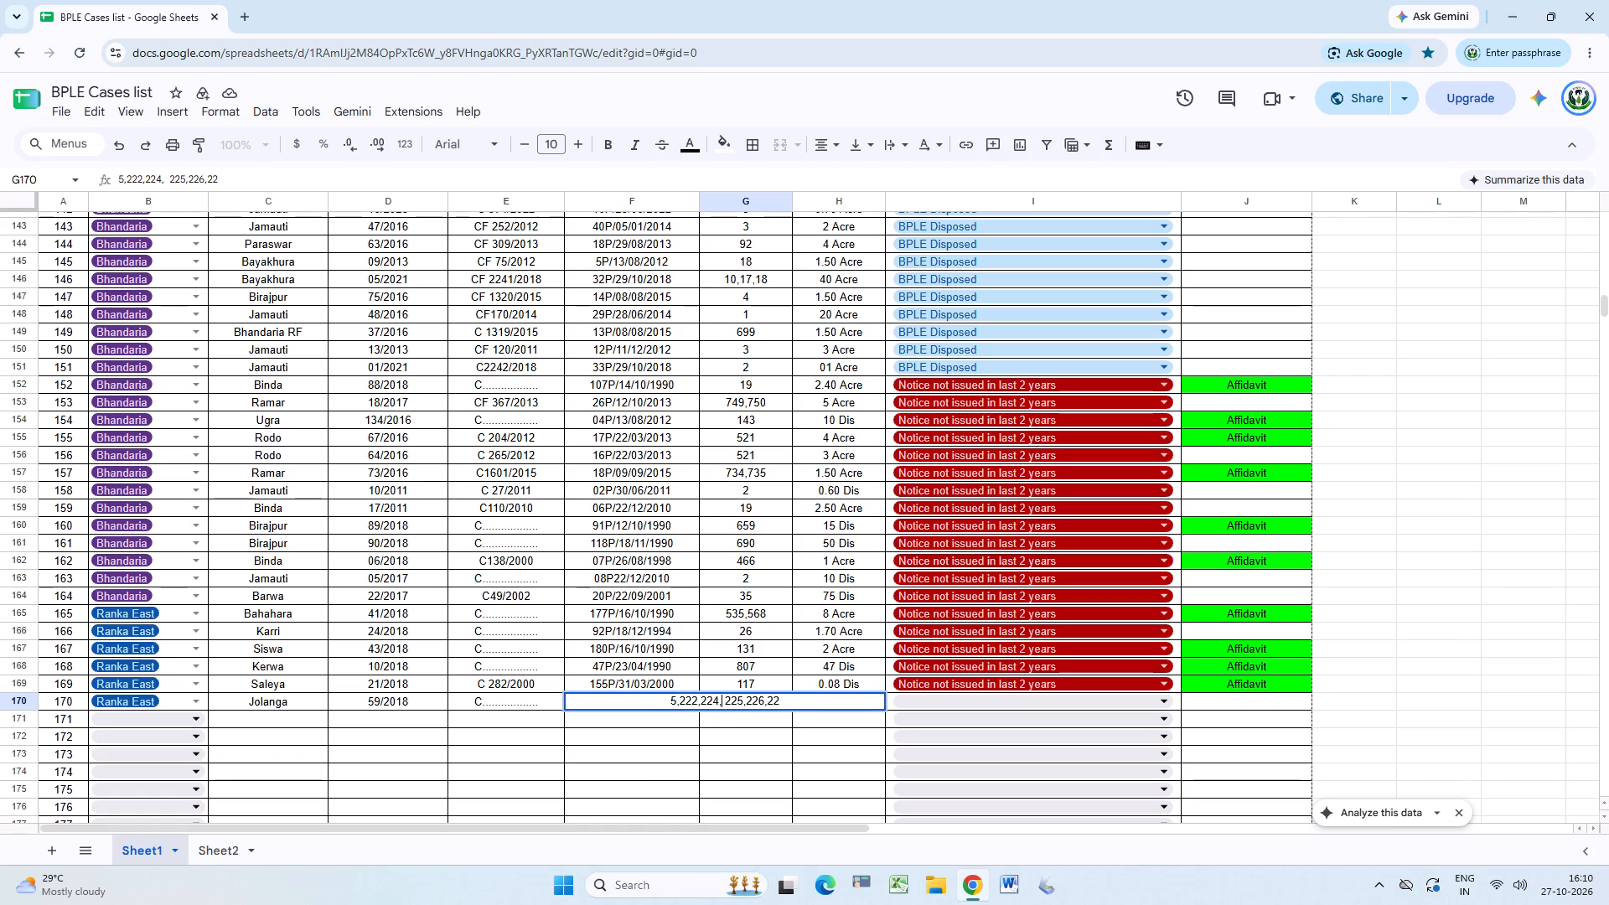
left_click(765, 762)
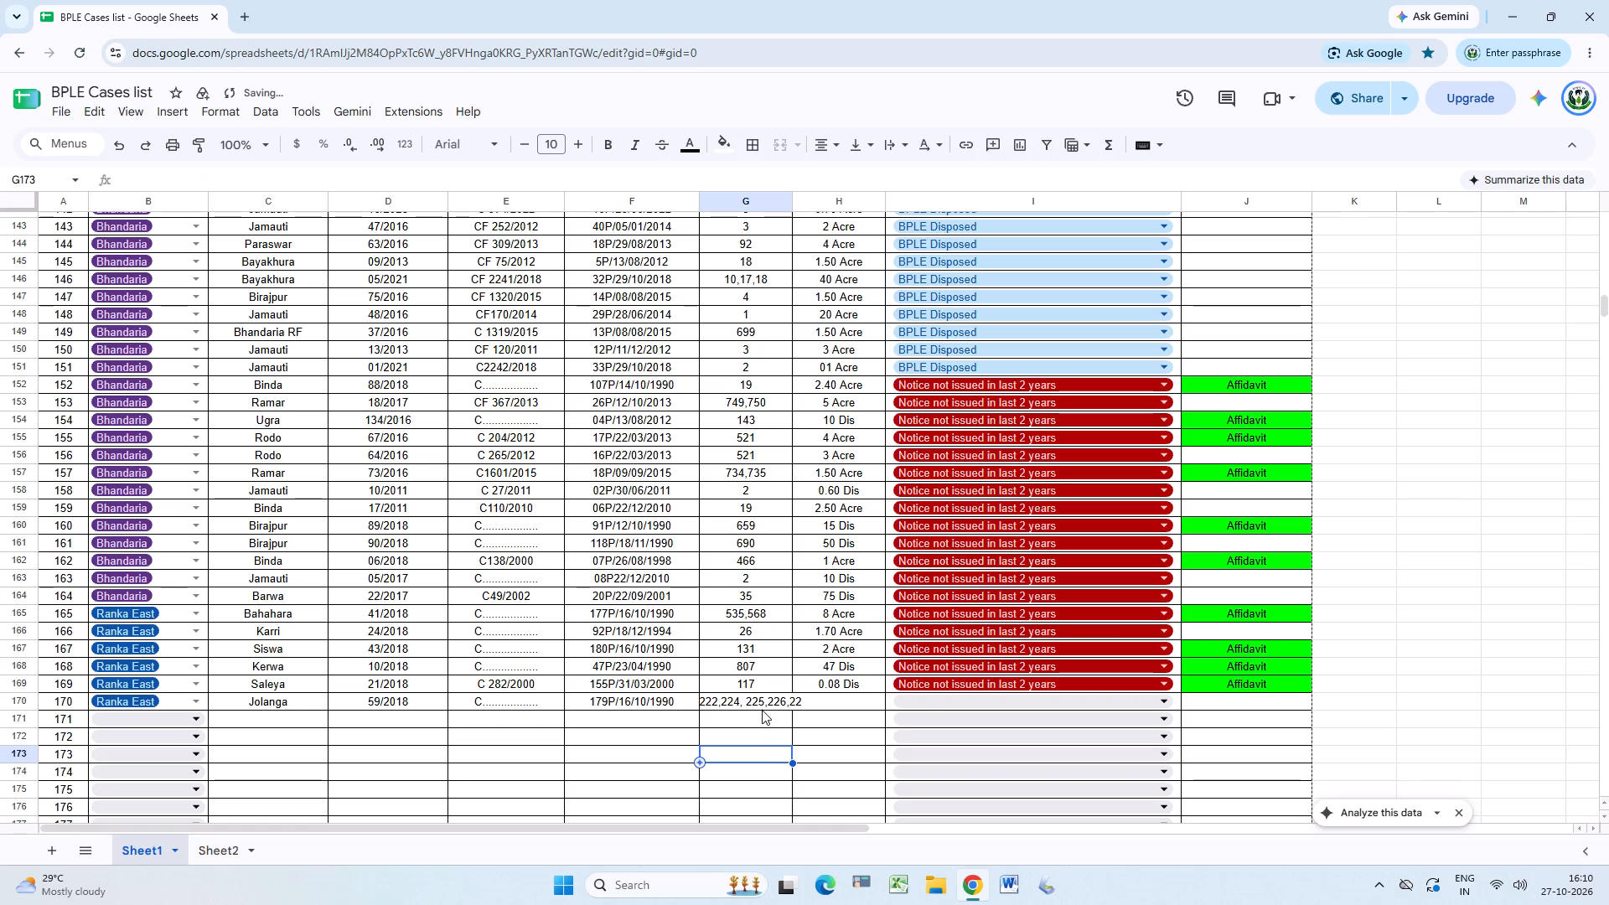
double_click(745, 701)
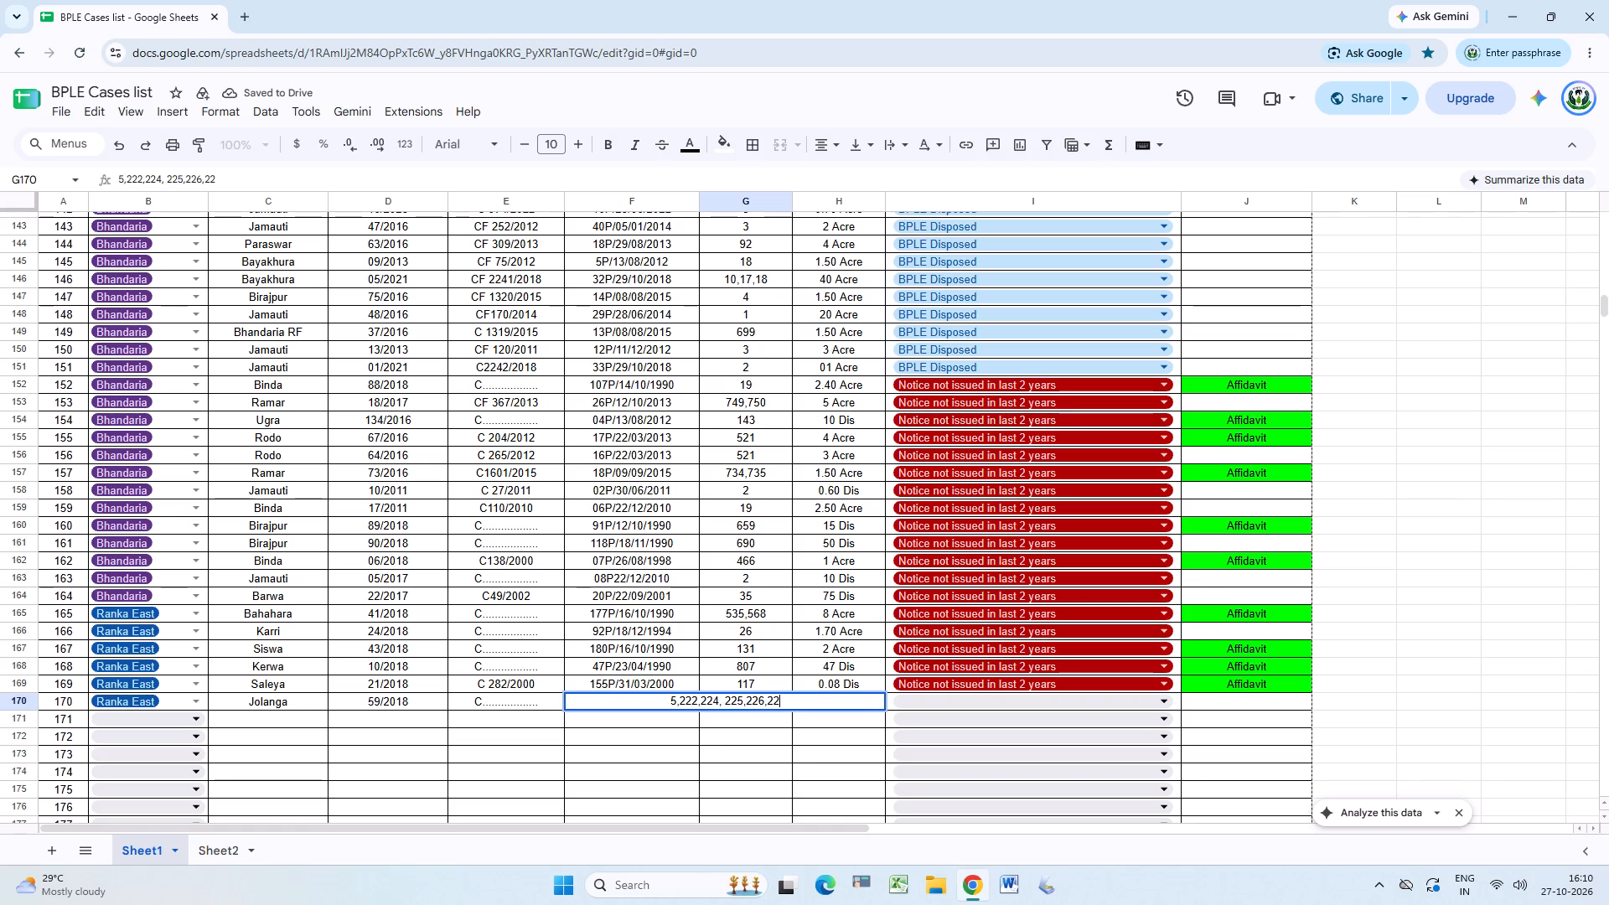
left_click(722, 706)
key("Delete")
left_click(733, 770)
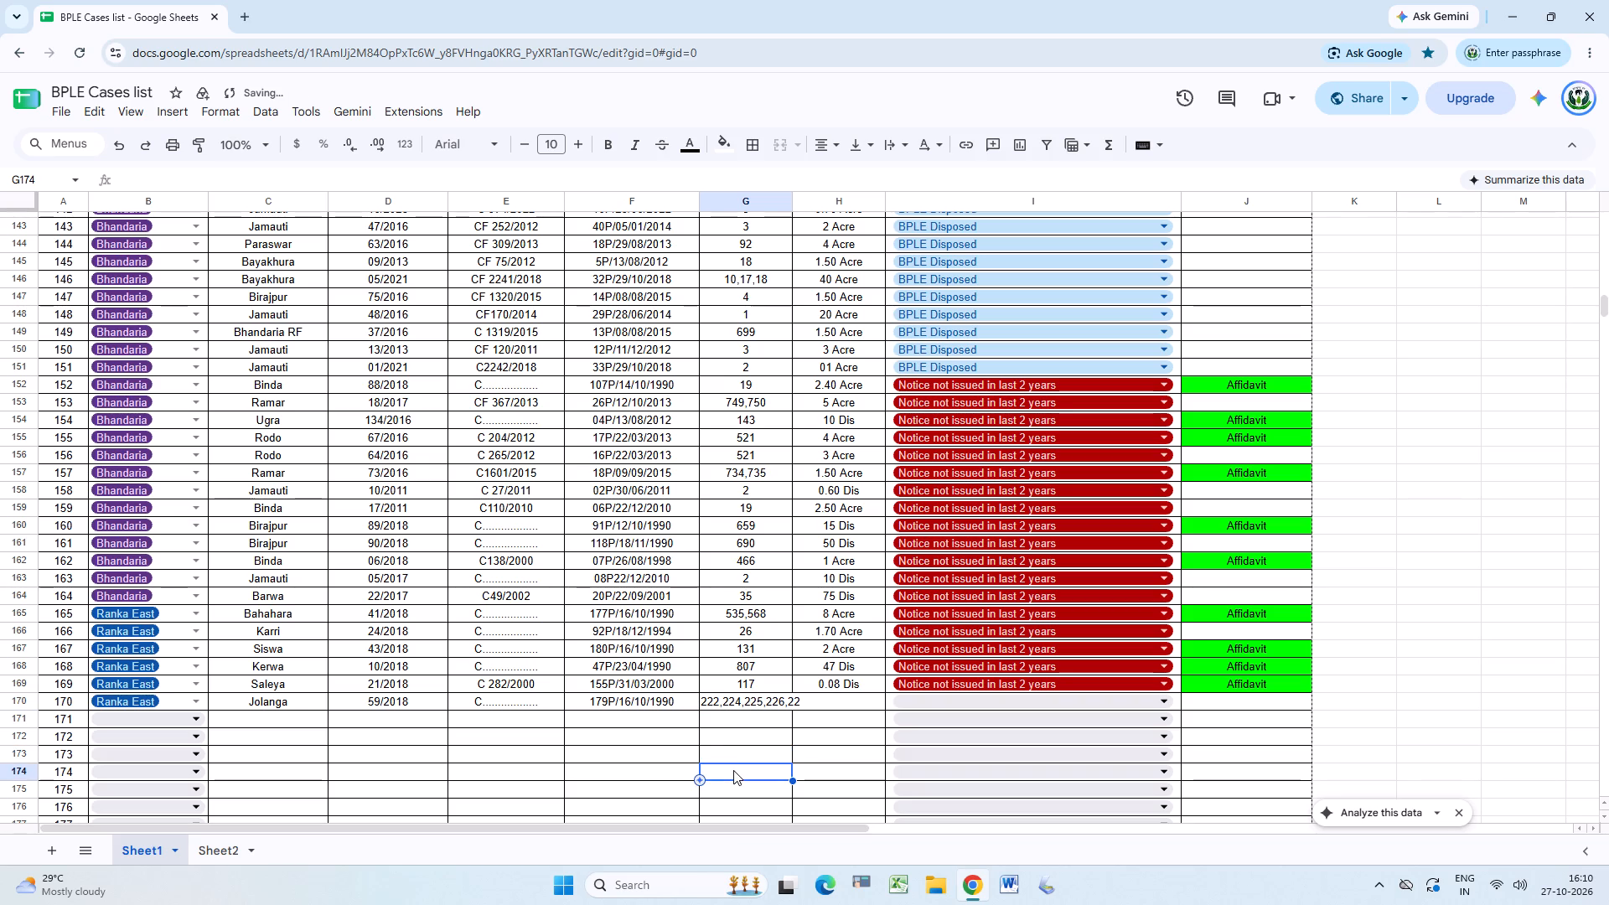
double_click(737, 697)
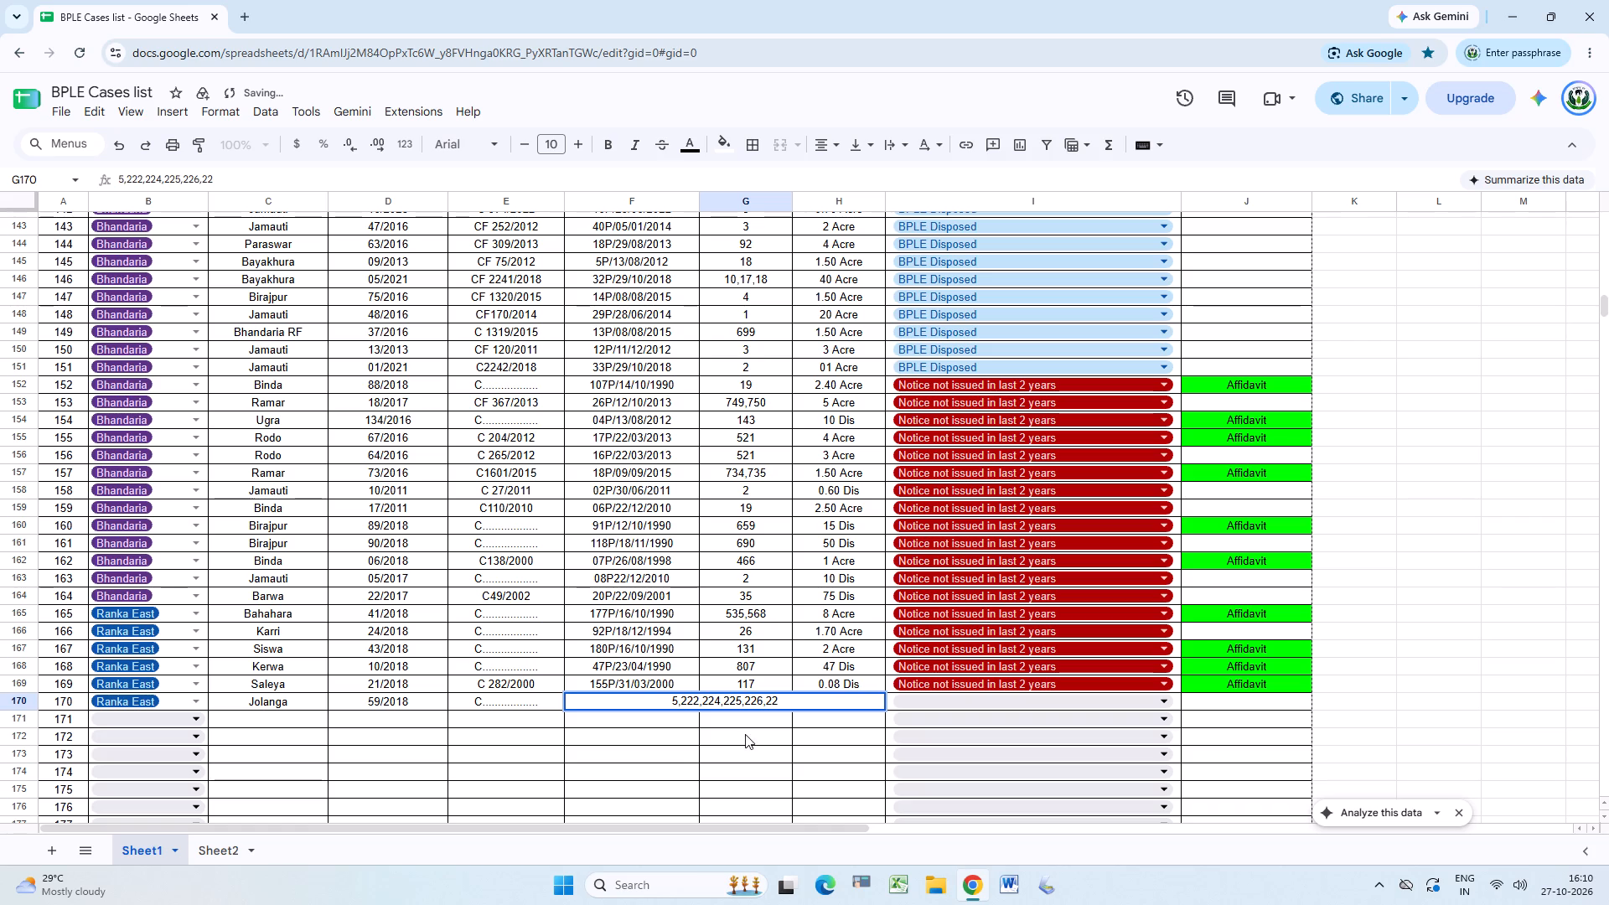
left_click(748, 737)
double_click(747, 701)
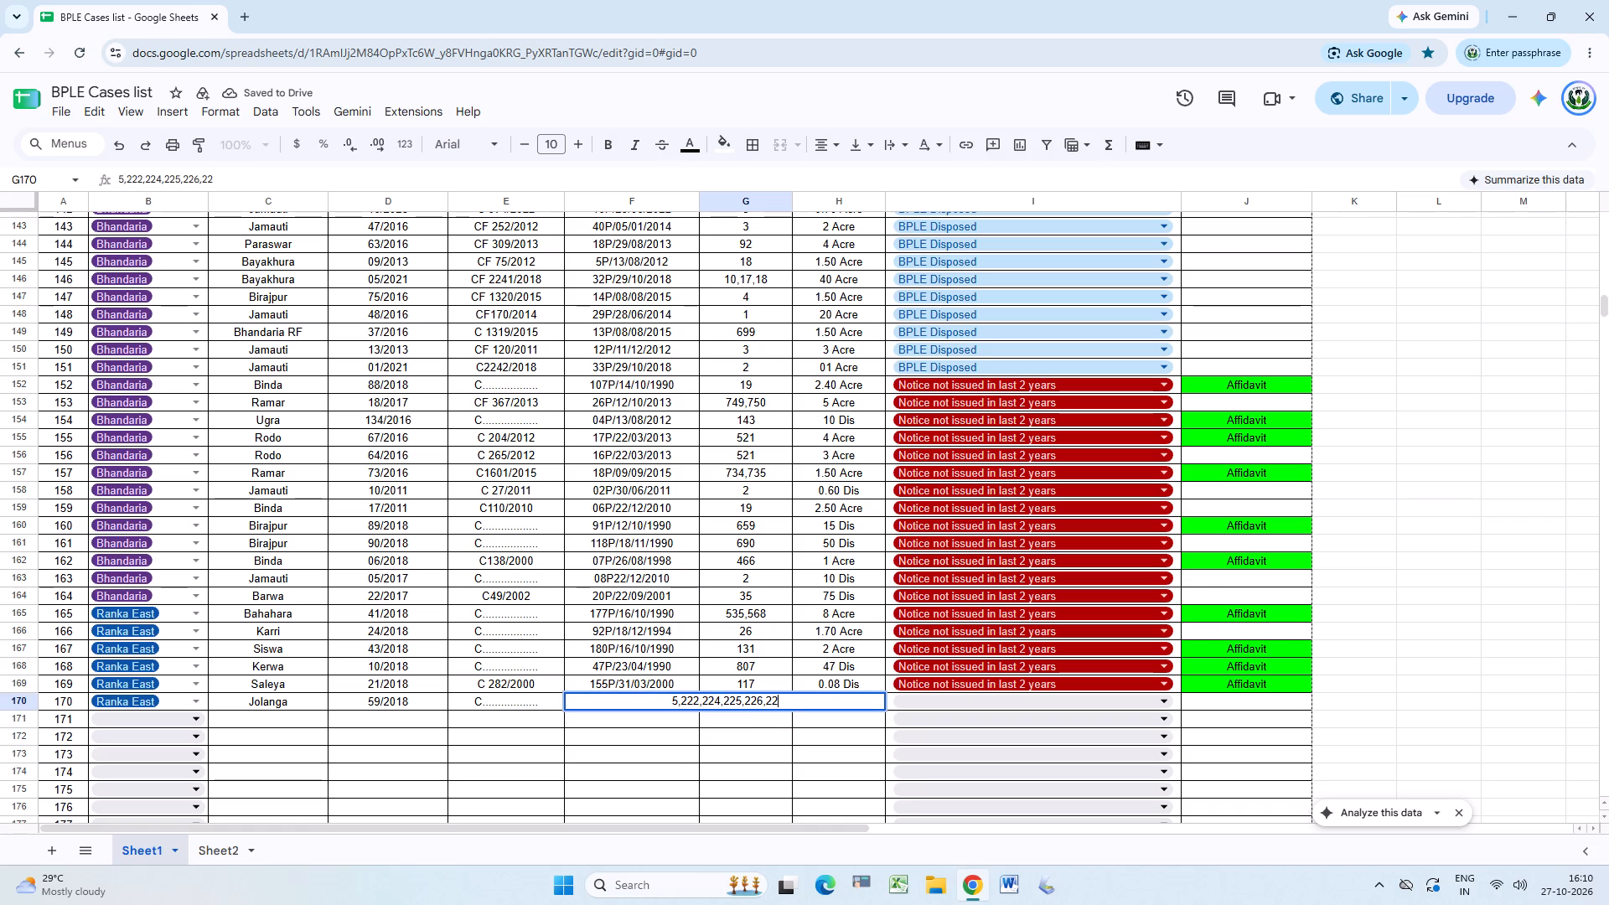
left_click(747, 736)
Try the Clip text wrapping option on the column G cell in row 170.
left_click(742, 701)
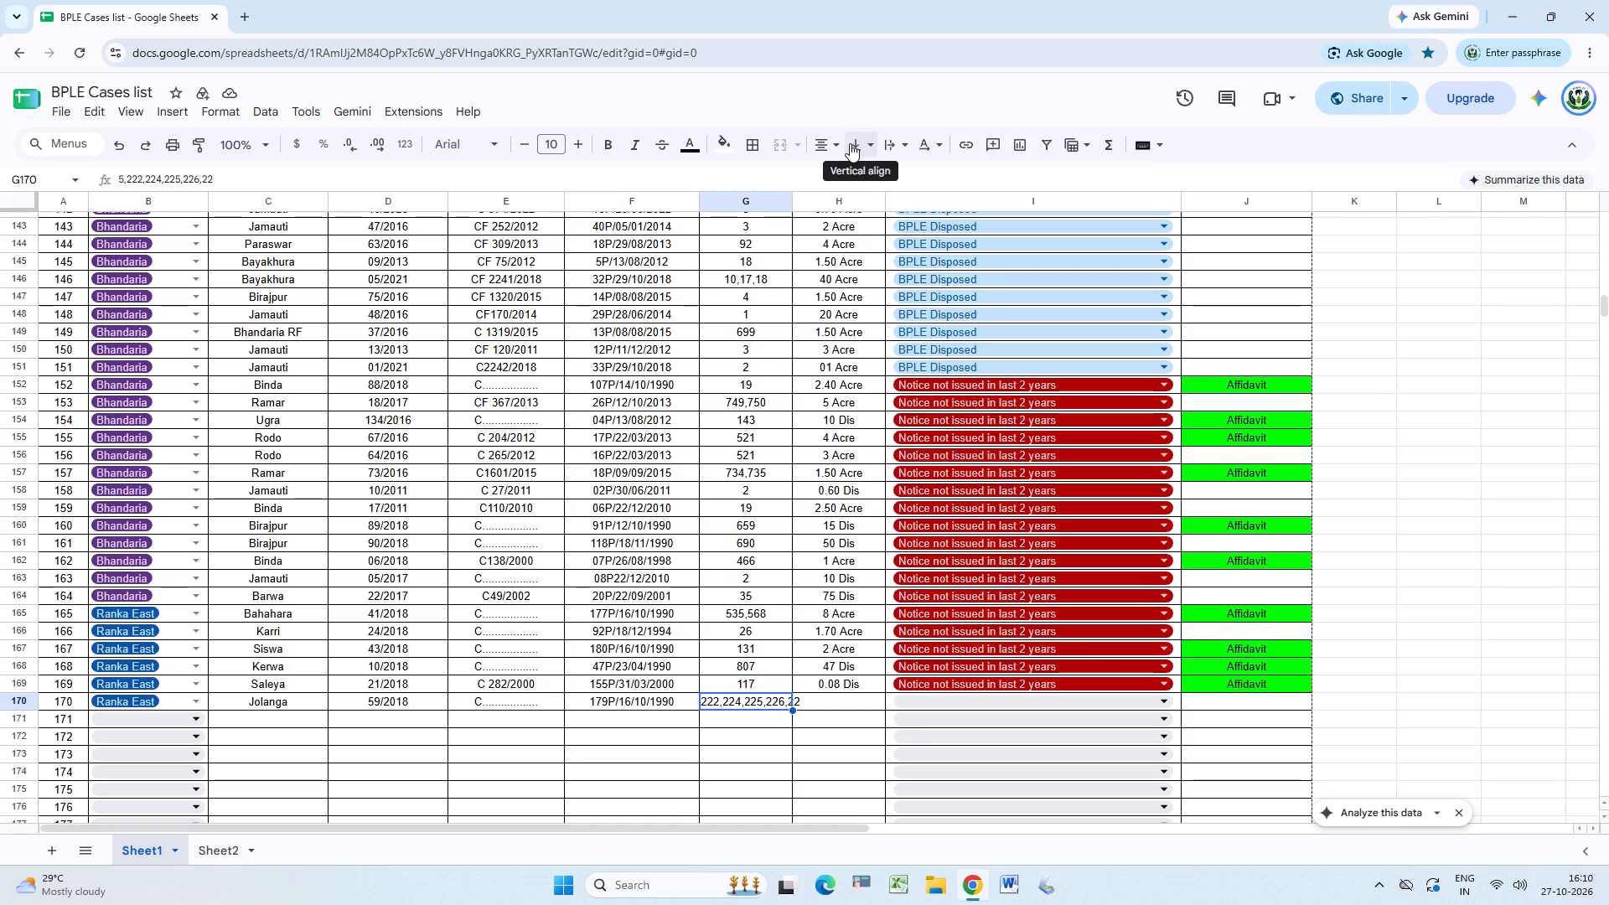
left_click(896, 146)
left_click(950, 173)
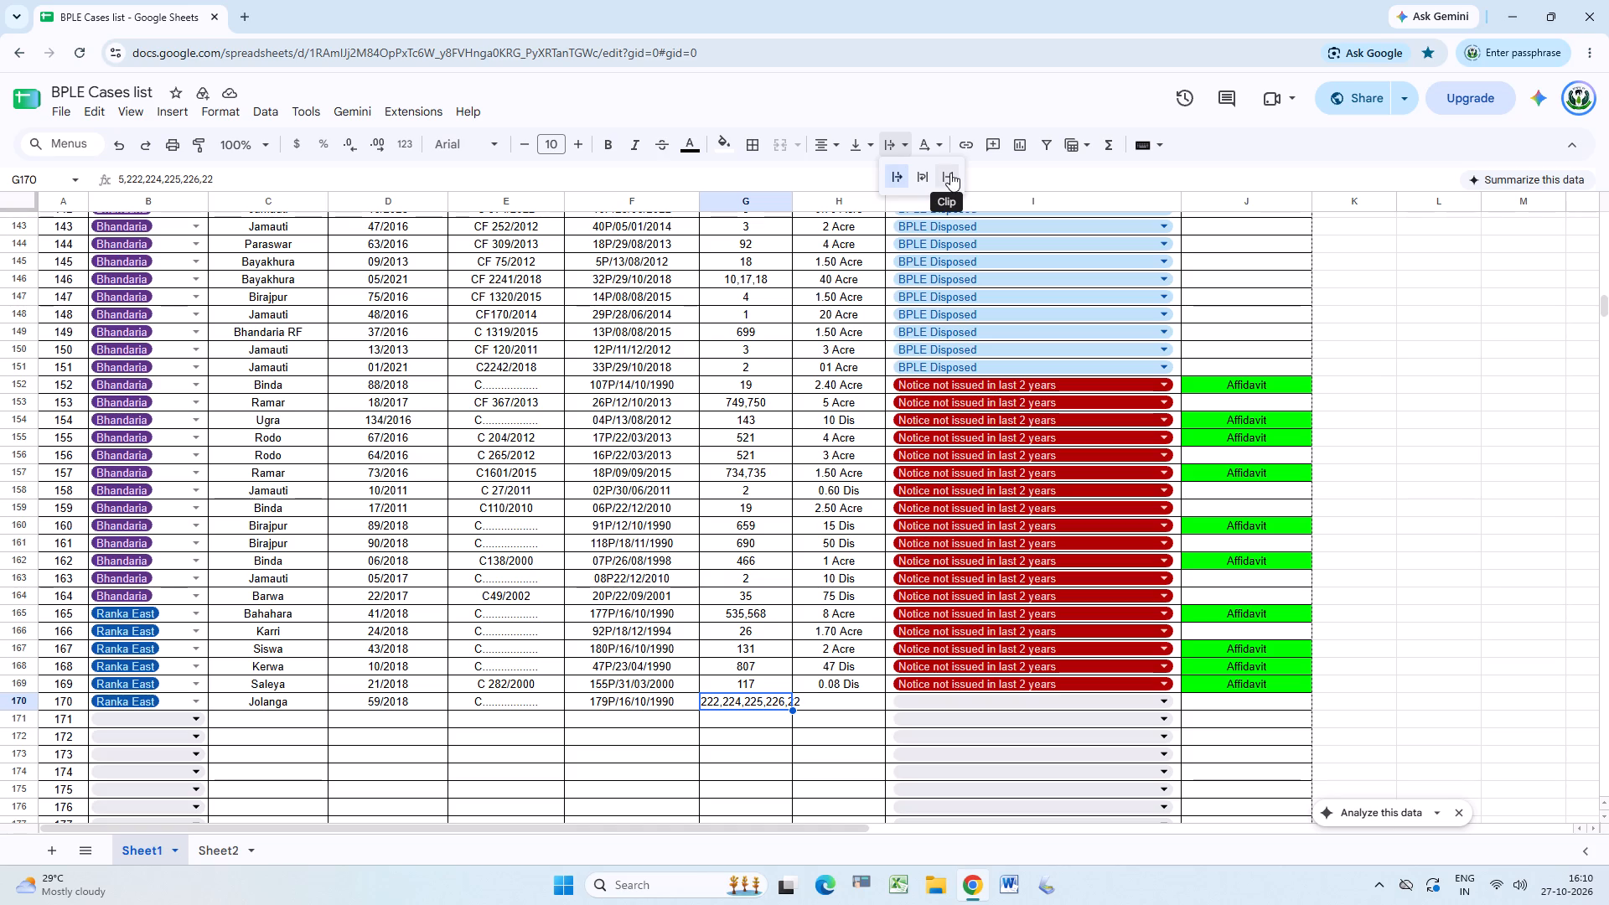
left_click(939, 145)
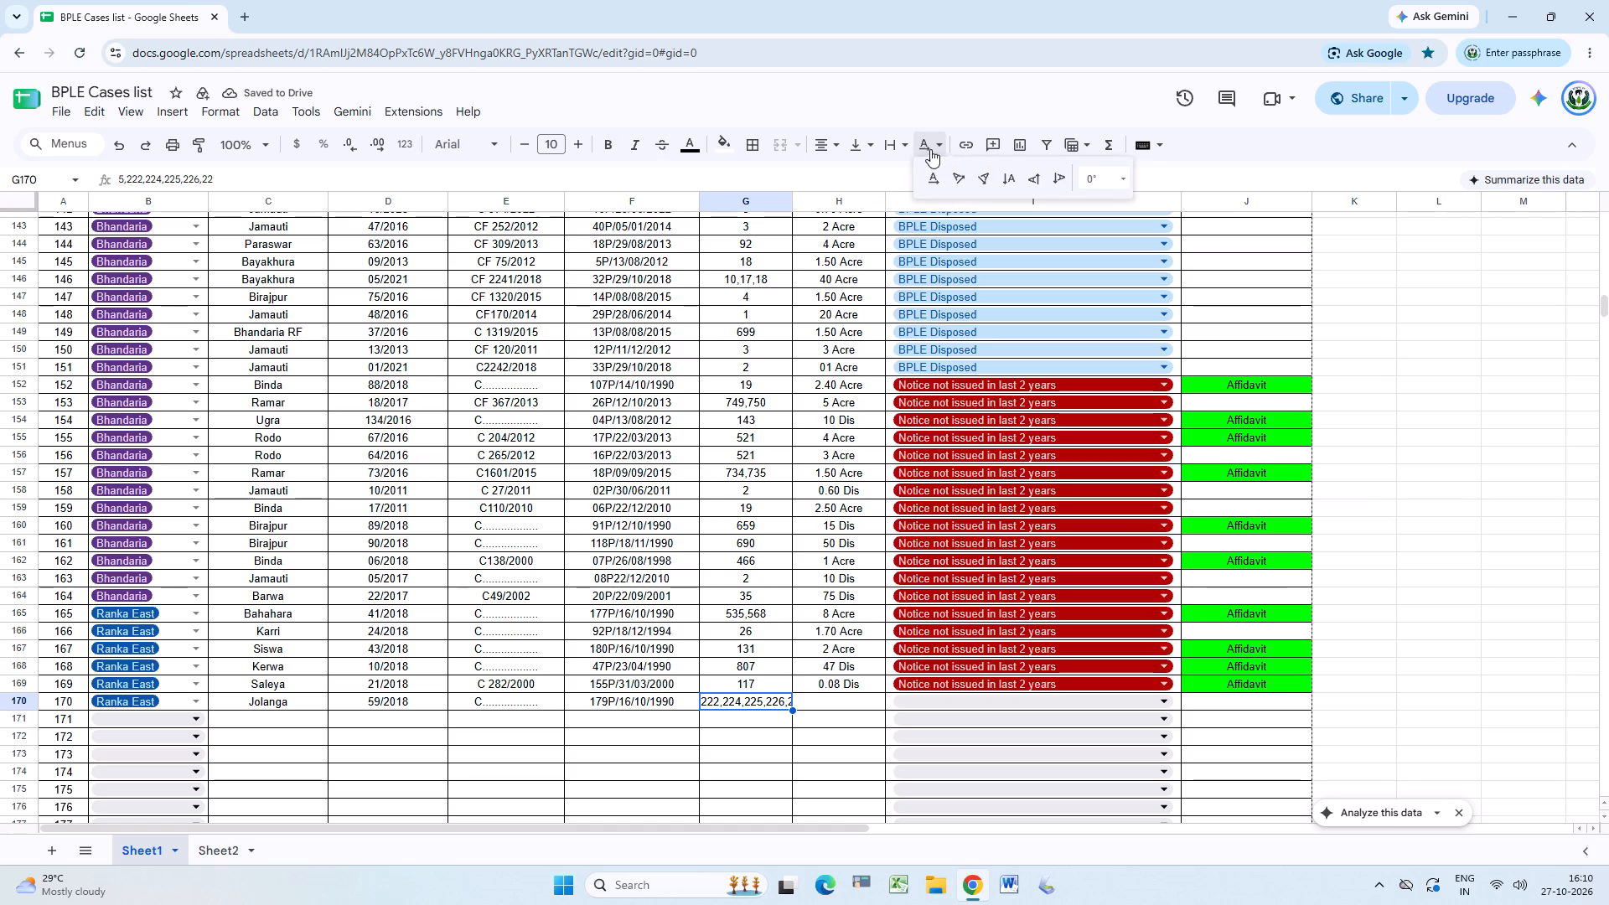
Set the text wrapping of the column G cell in row 170 to Wrap.
left_click(899, 144)
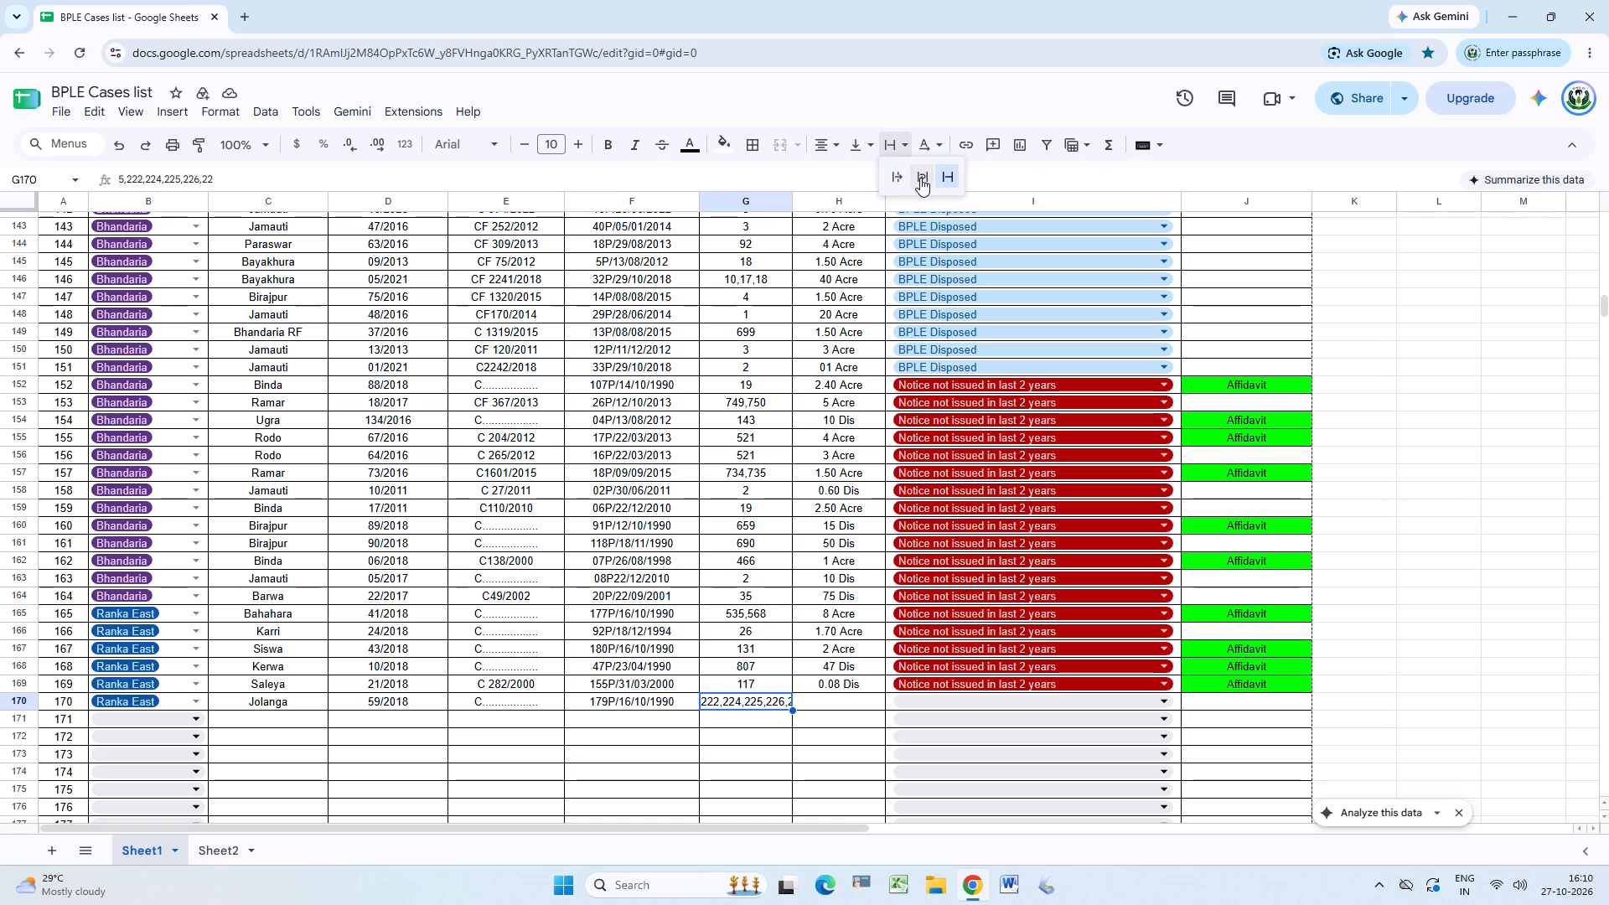
left_click(920, 178)
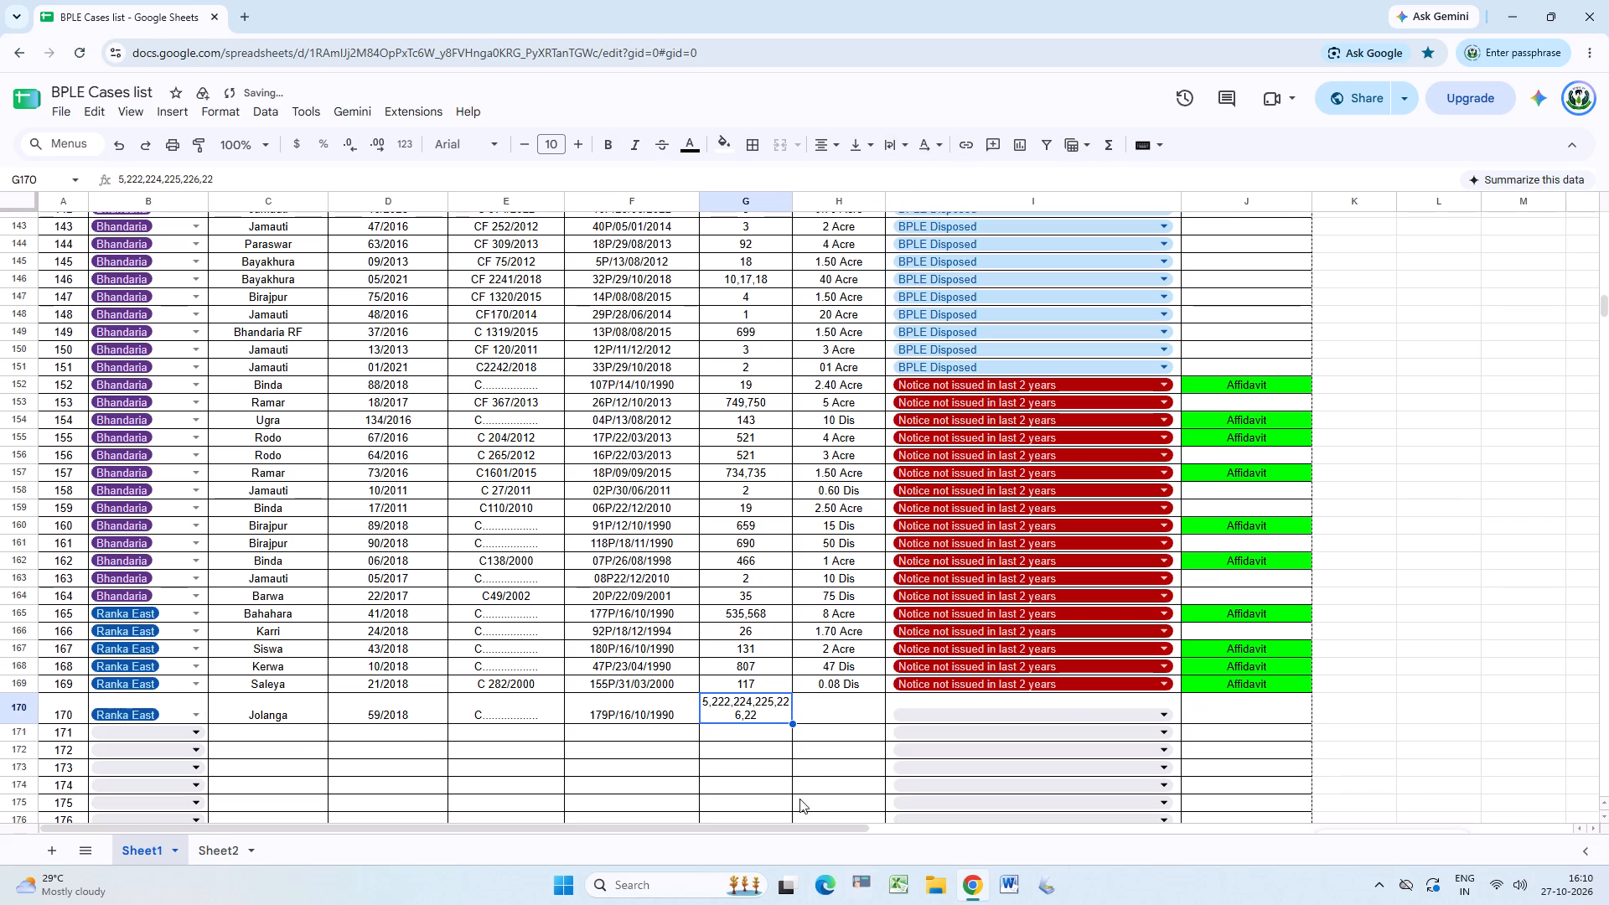
left_click(794, 779)
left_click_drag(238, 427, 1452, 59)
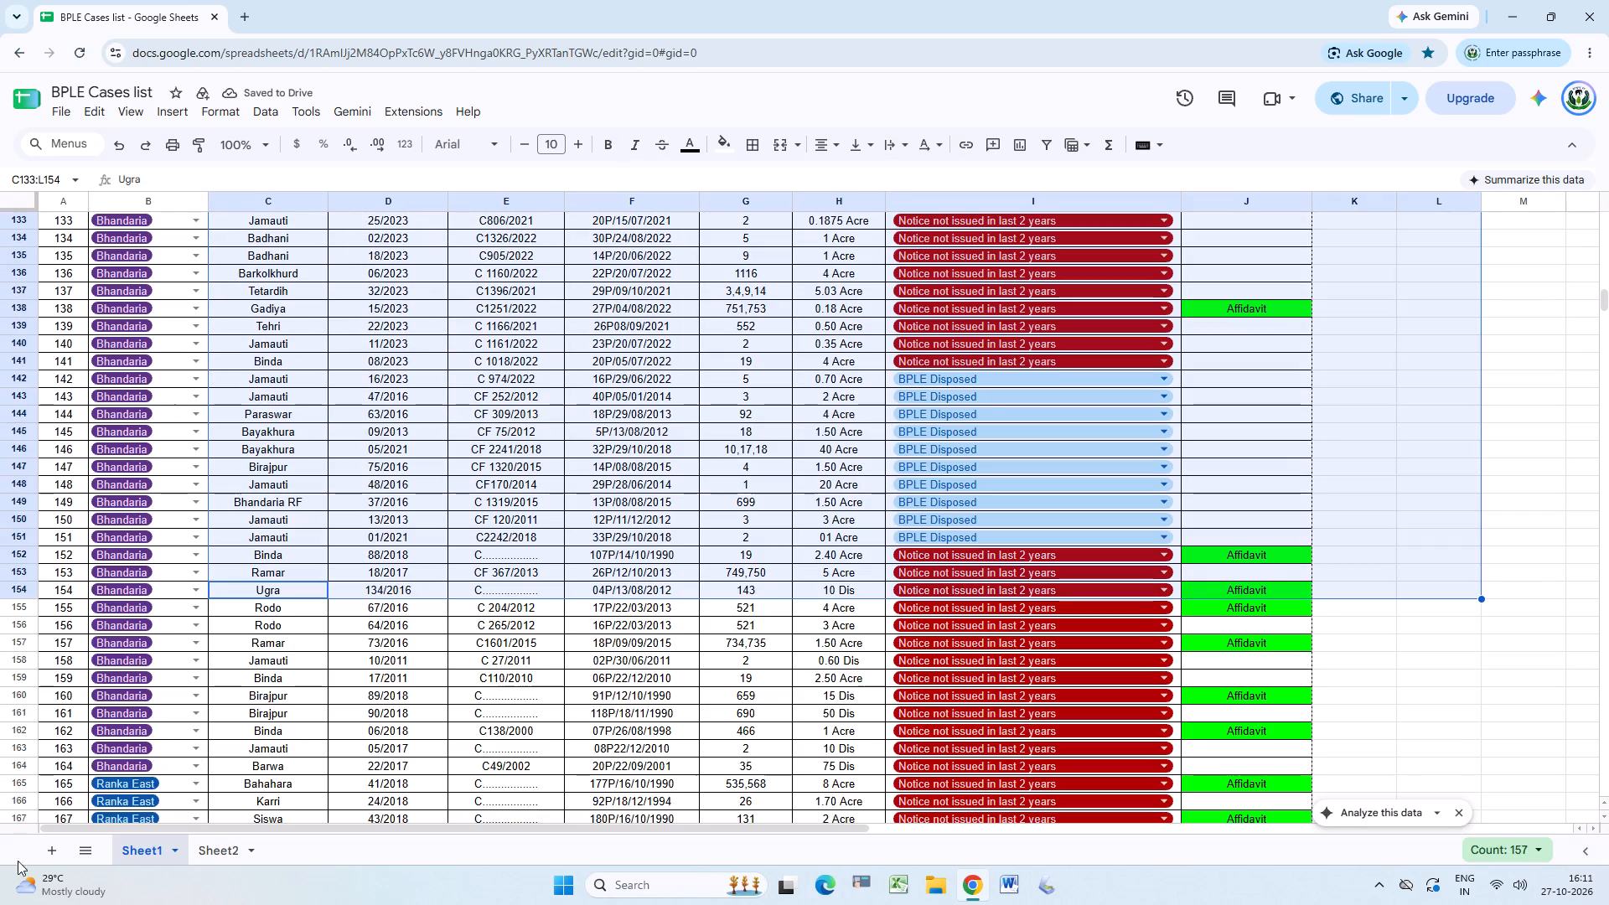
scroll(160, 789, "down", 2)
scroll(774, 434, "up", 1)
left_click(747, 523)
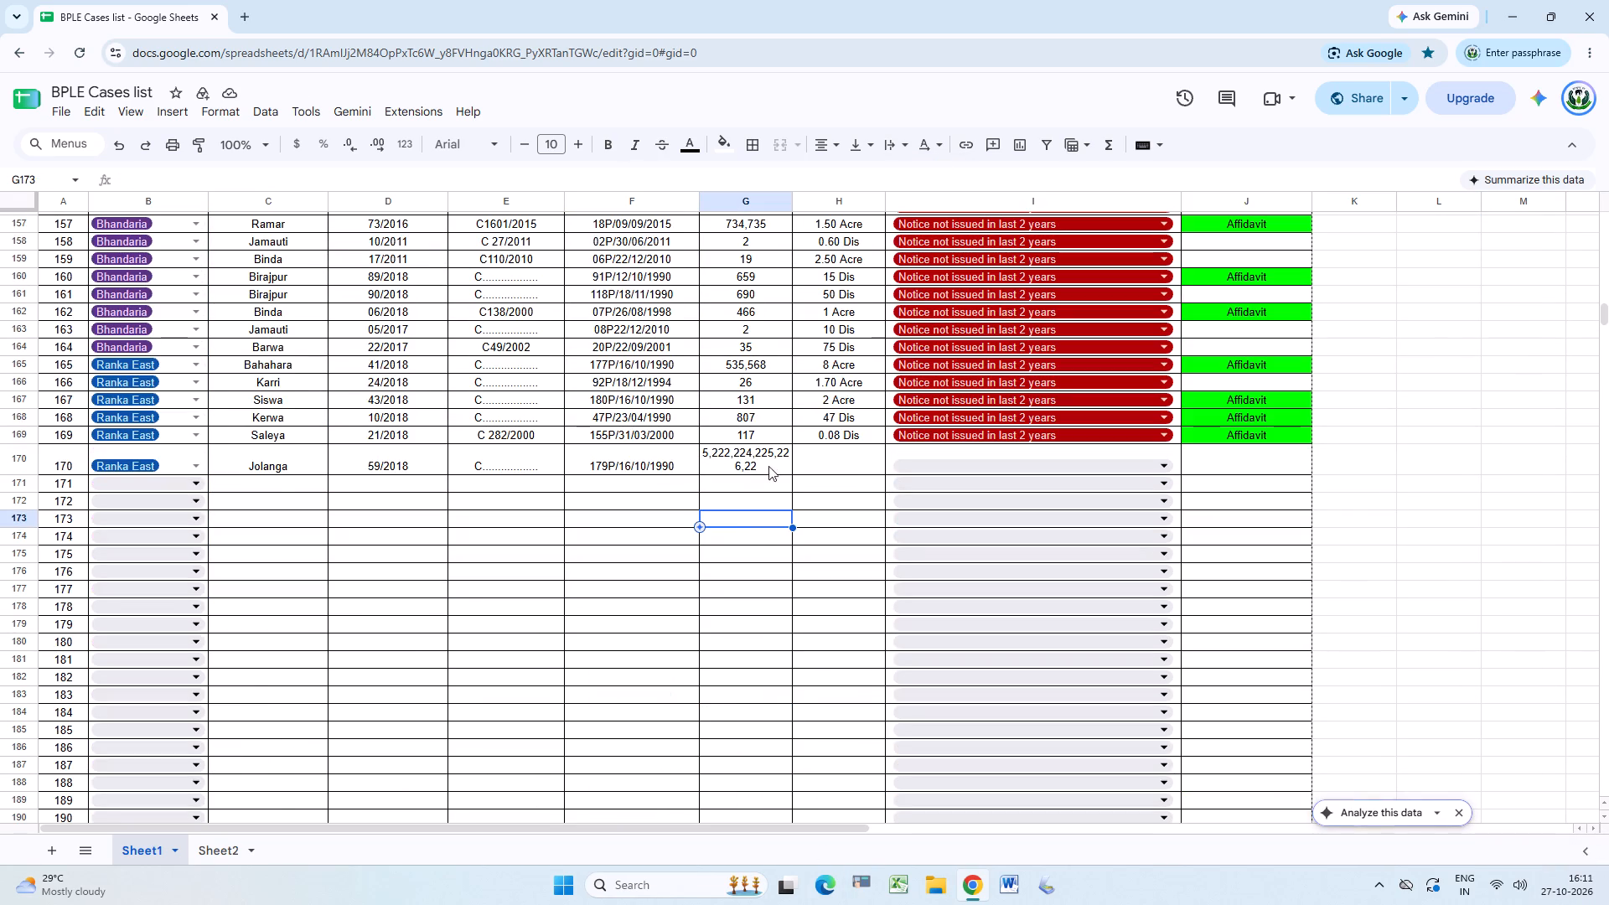
Insert six spaces before 225 in the column G entry of row 170 so the second line starts with 225.
double_click(746, 454)
left_click(754, 451)
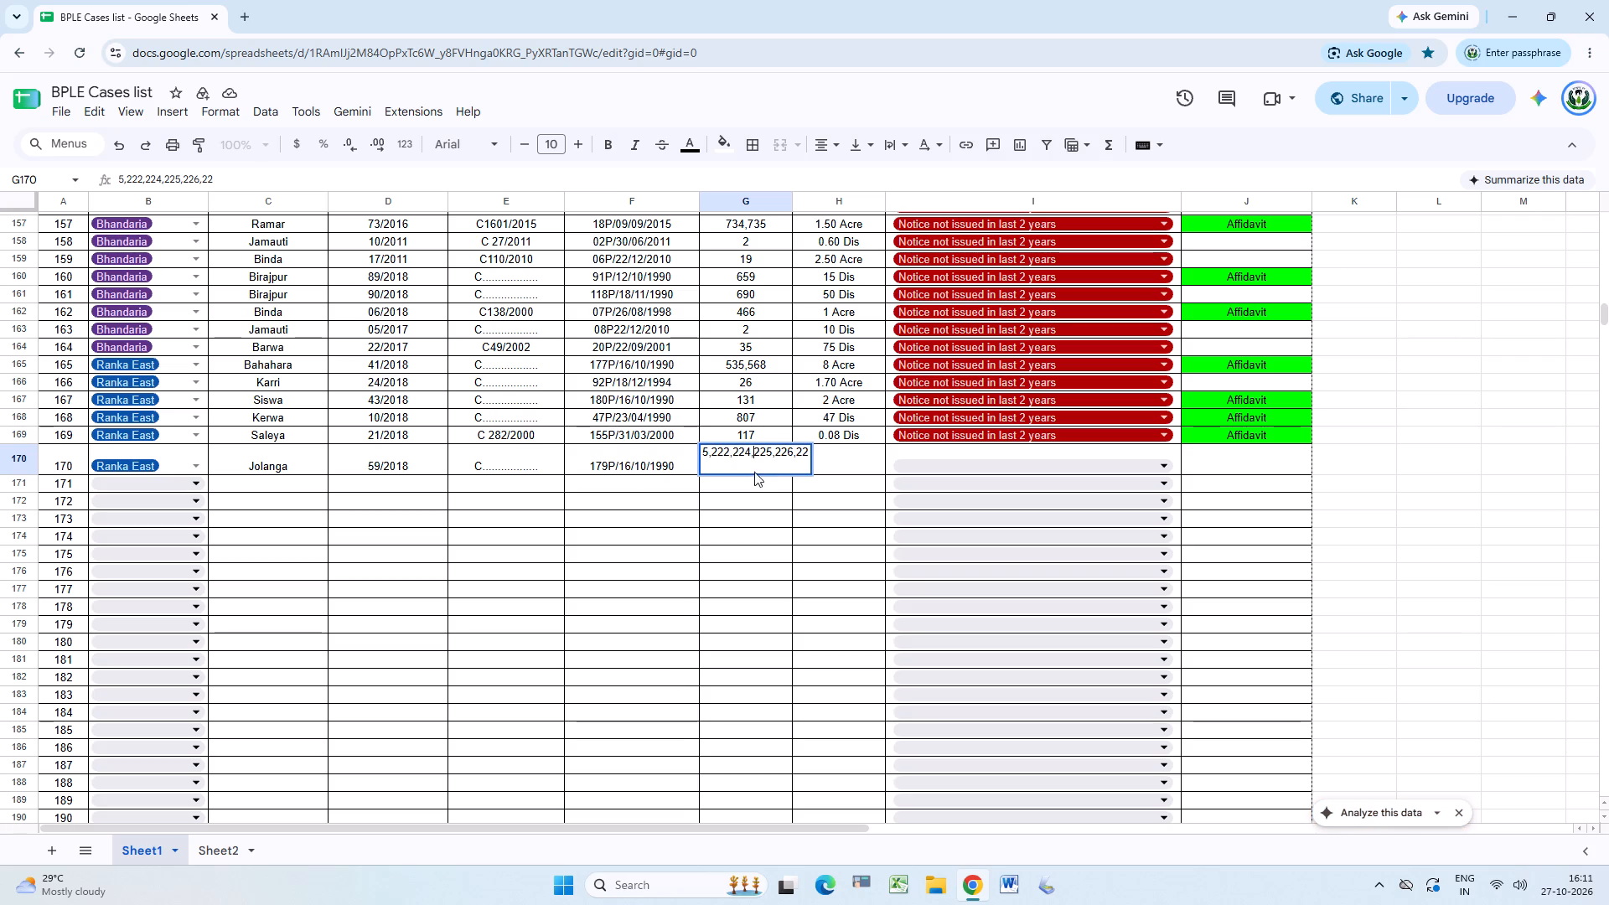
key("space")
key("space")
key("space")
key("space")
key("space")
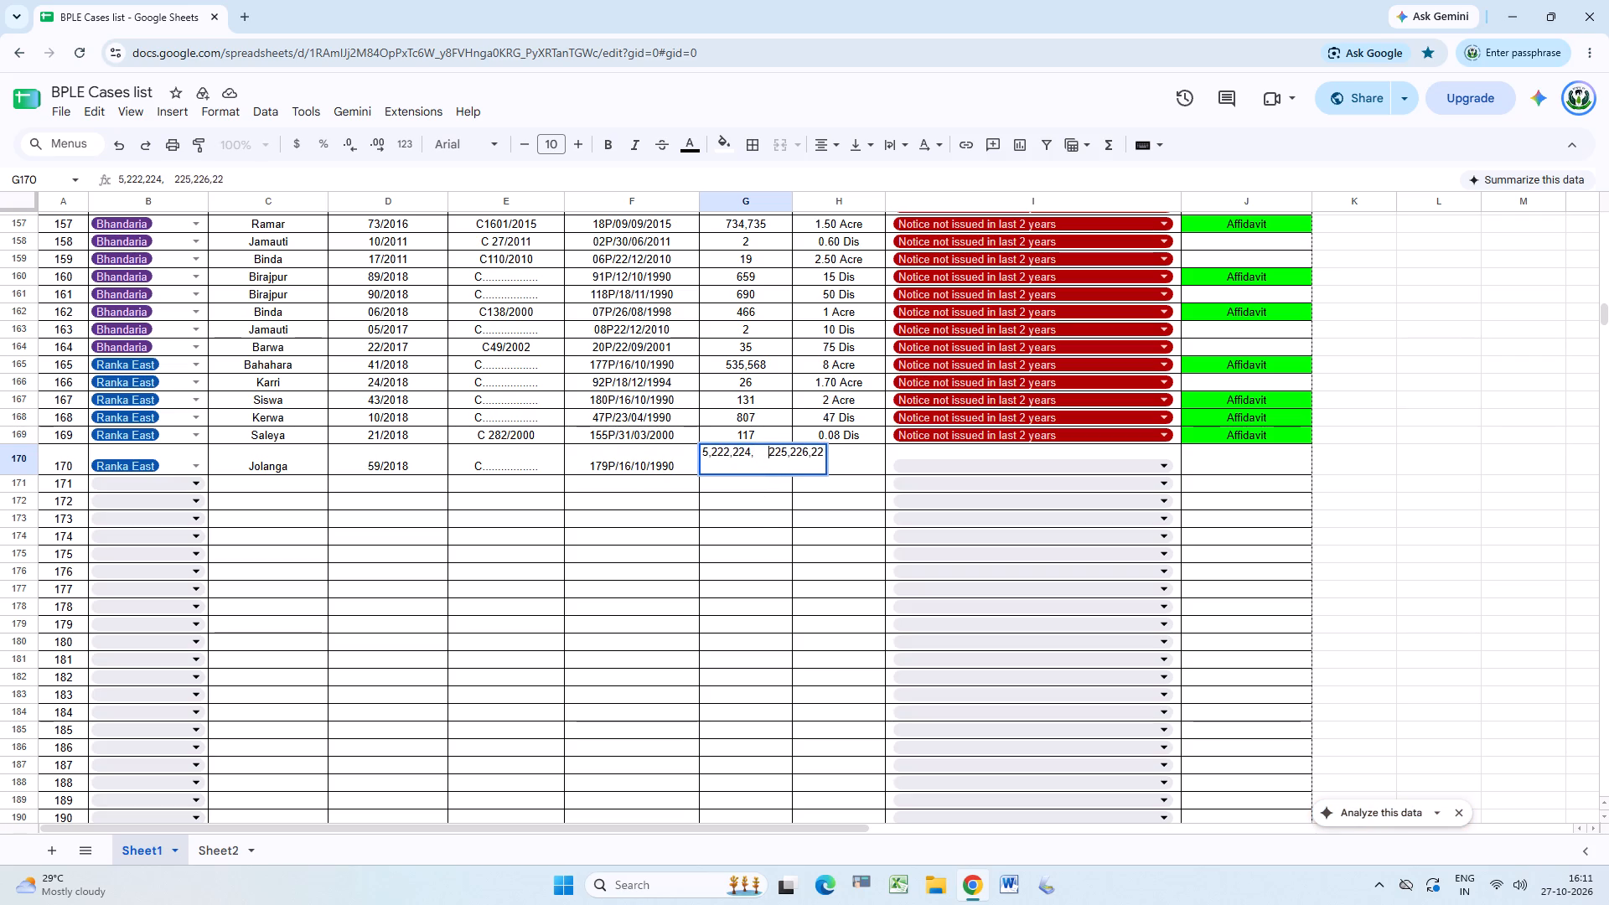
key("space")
left_click(760, 524)
left_click(856, 545)
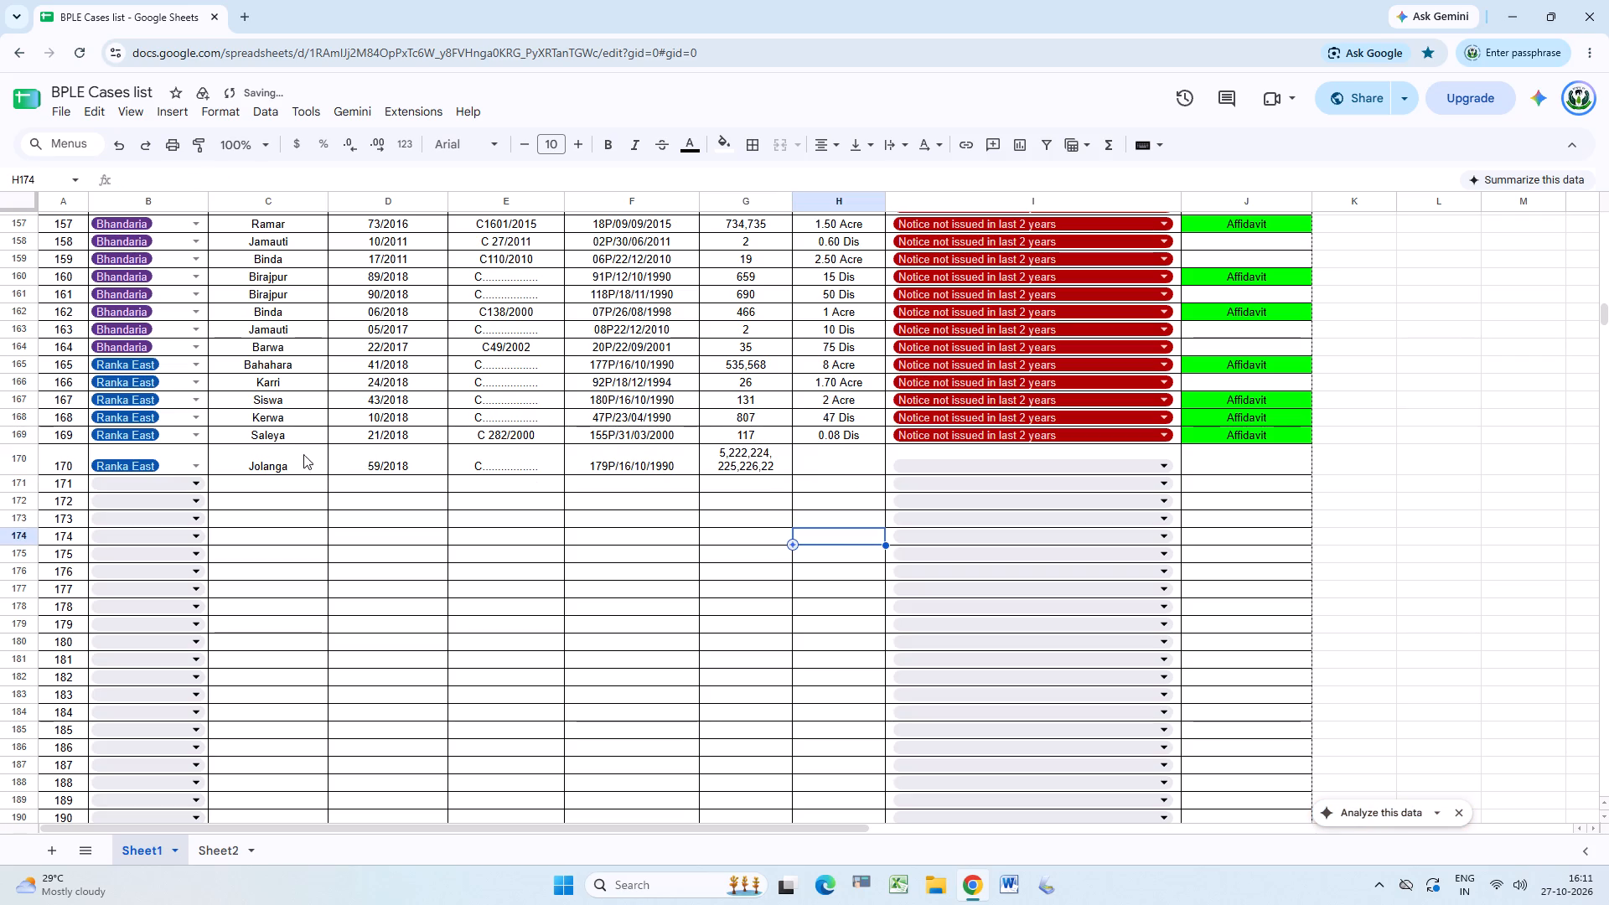
Set the vertical alignment of the whole row 170 to Middle.
left_click_drag(137, 452, 389, 432)
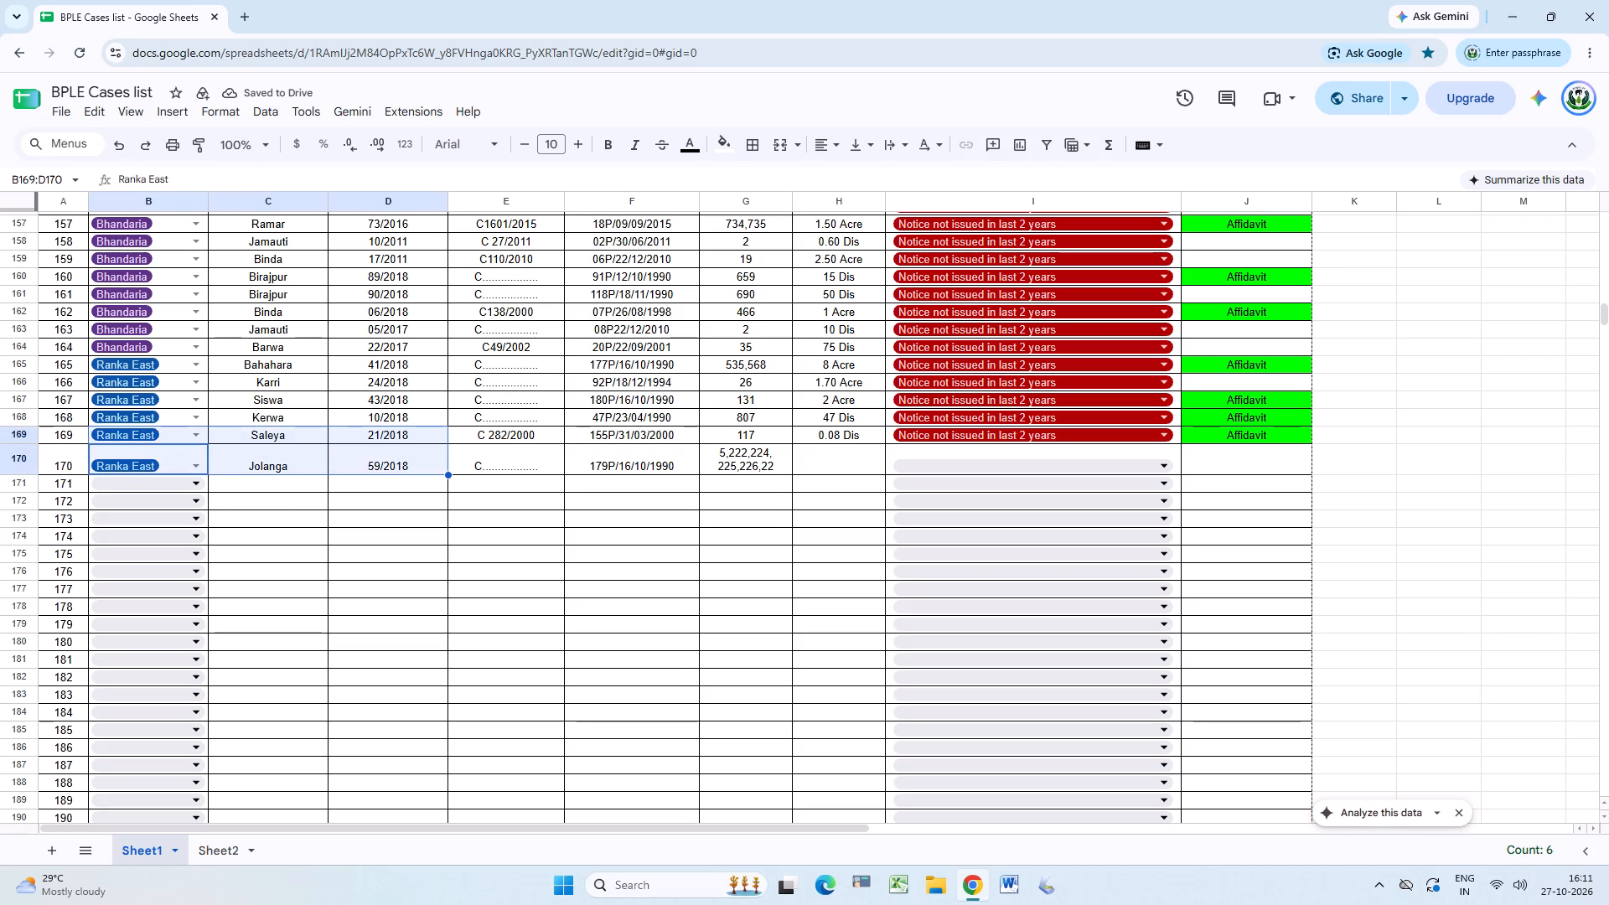
left_click(61, 462)
left_click(28, 459)
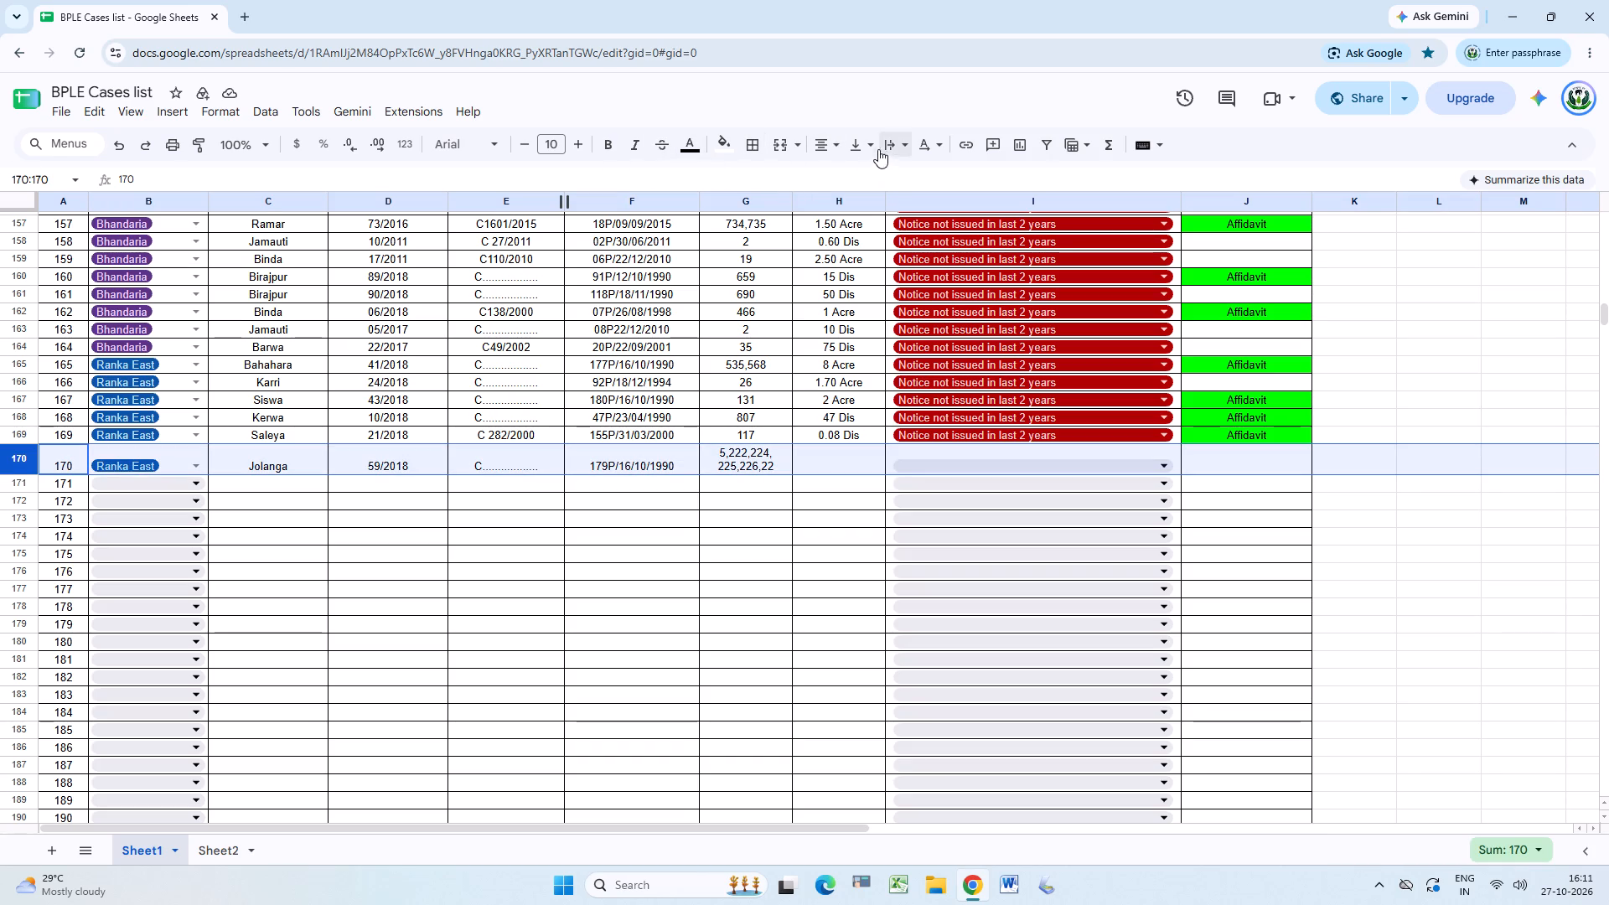
left_click(837, 141)
left_click(837, 141)
left_click(793, 144)
left_click(793, 144)
left_click(940, 142)
left_click(940, 142)
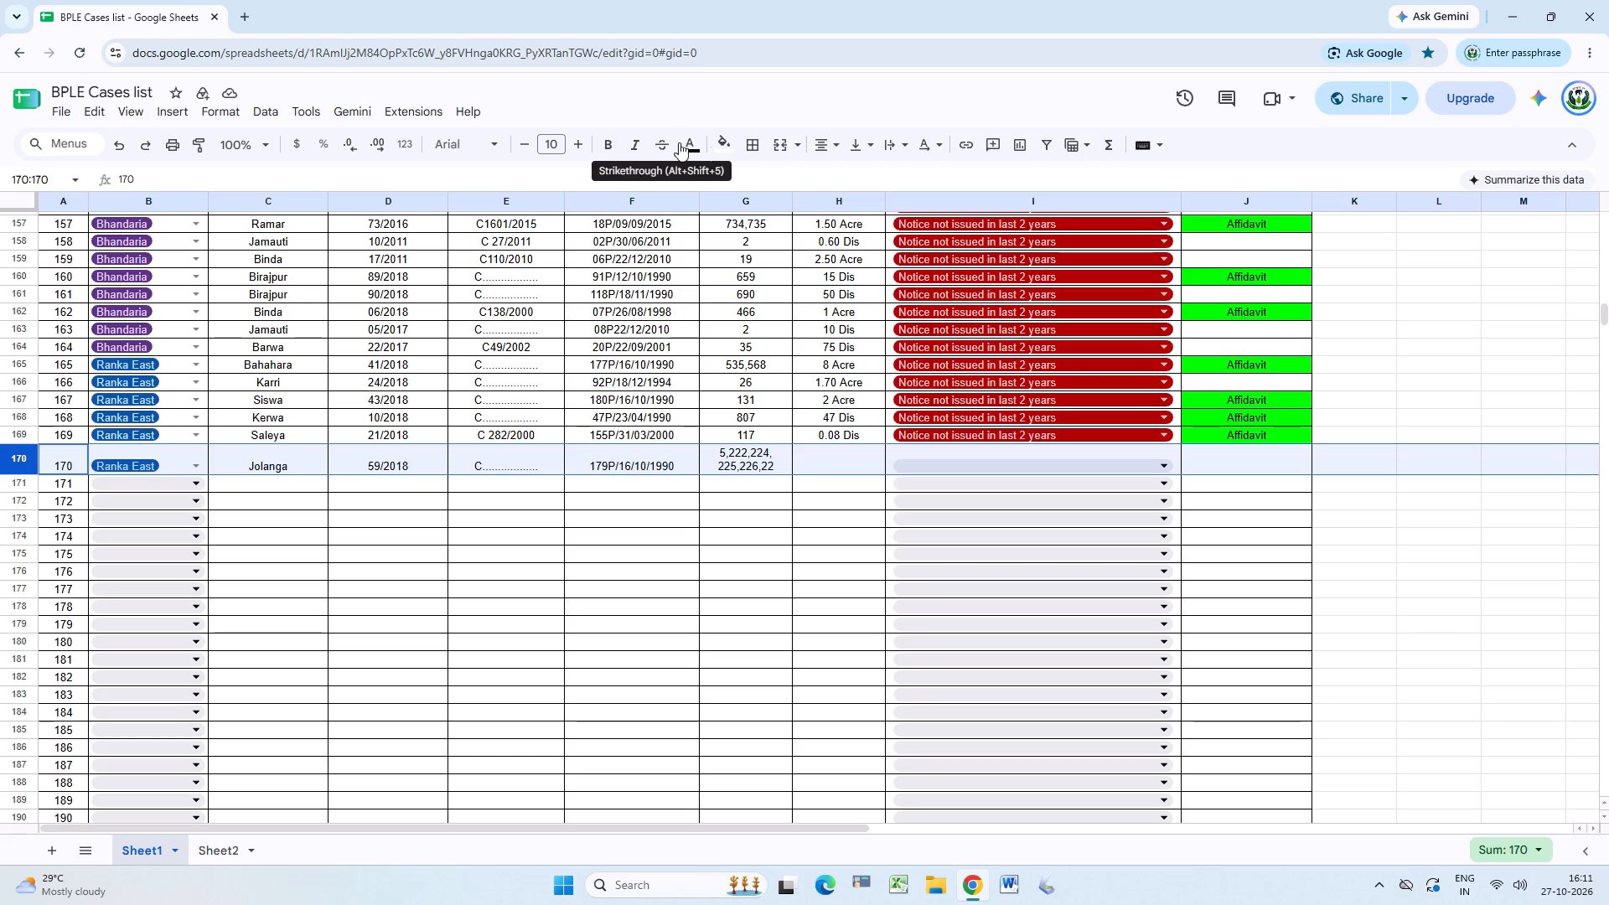
double_click(799, 142)
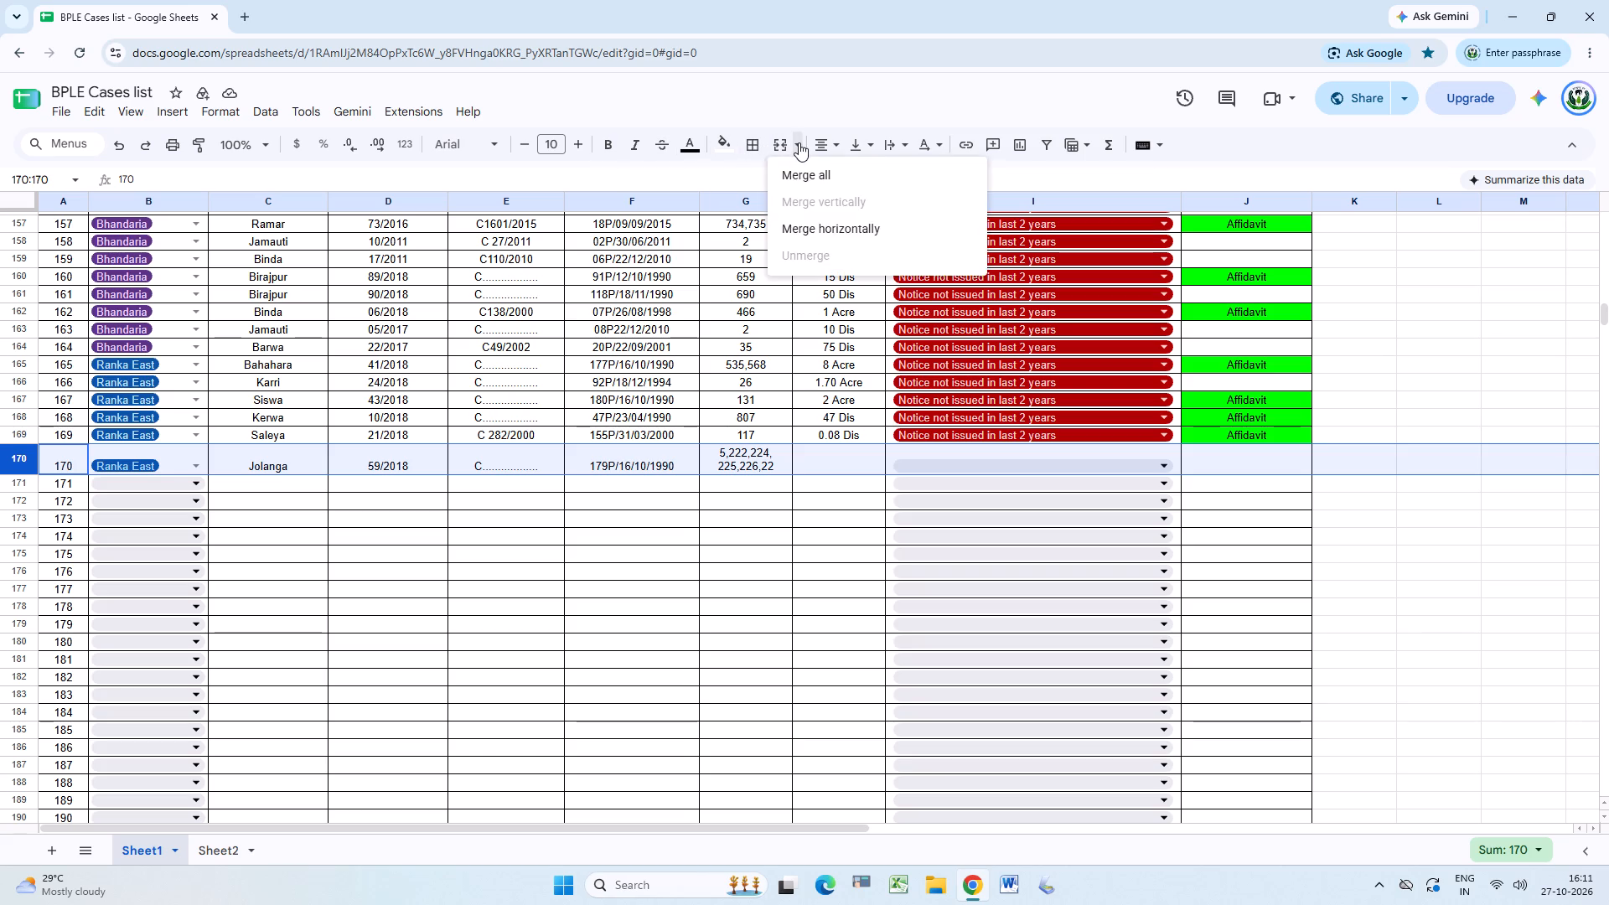
left_click(867, 143)
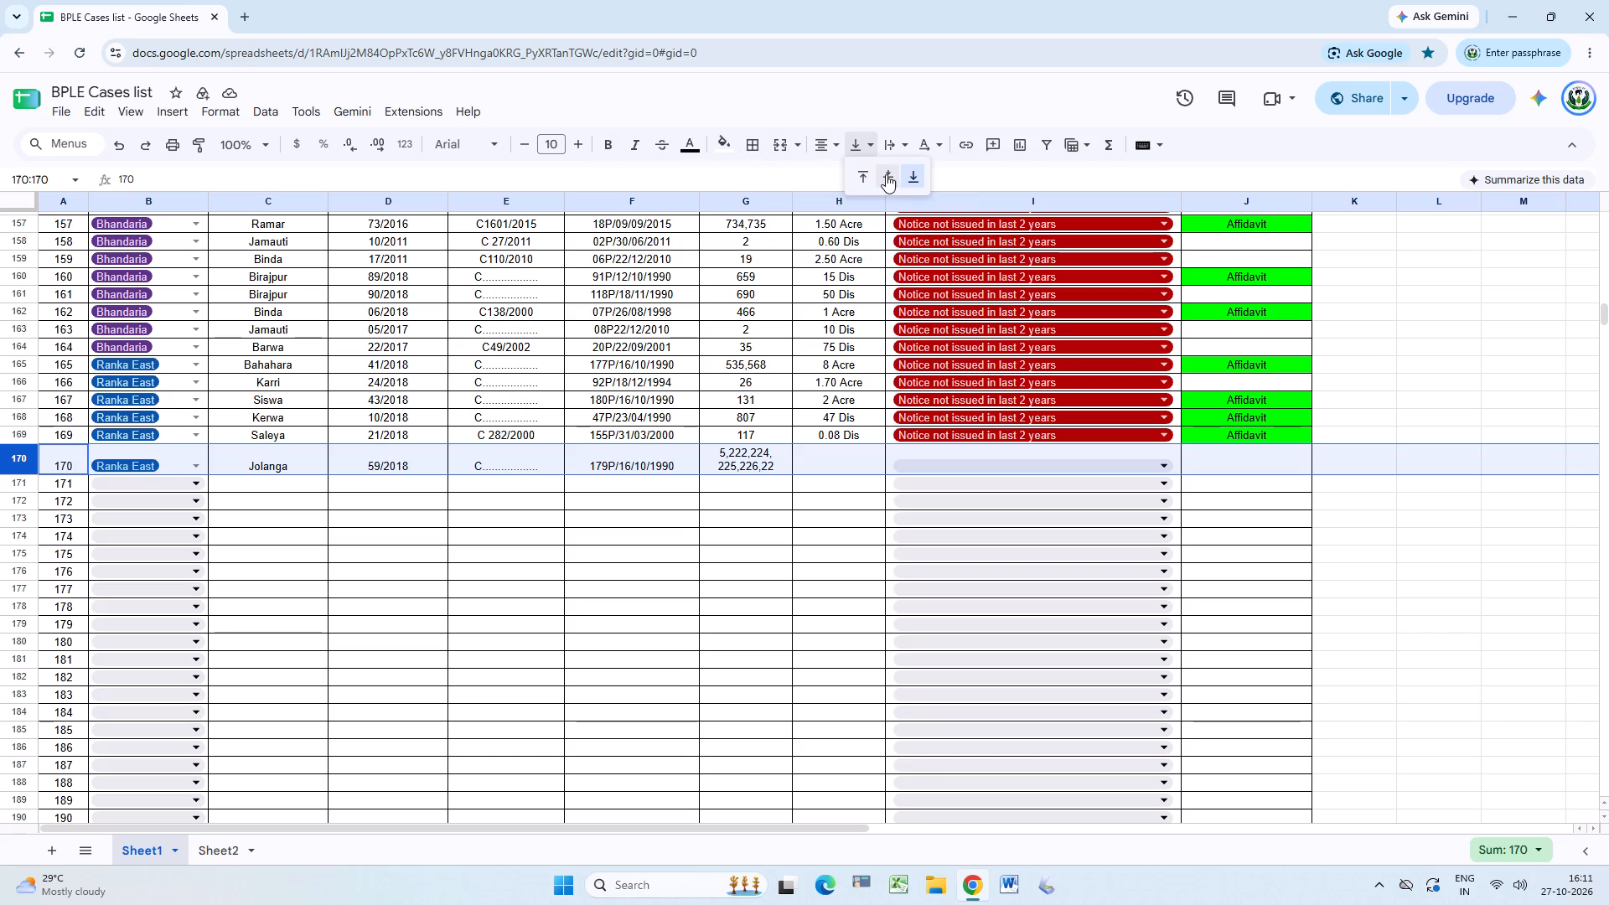
left_click(887, 175)
left_click(830, 602)
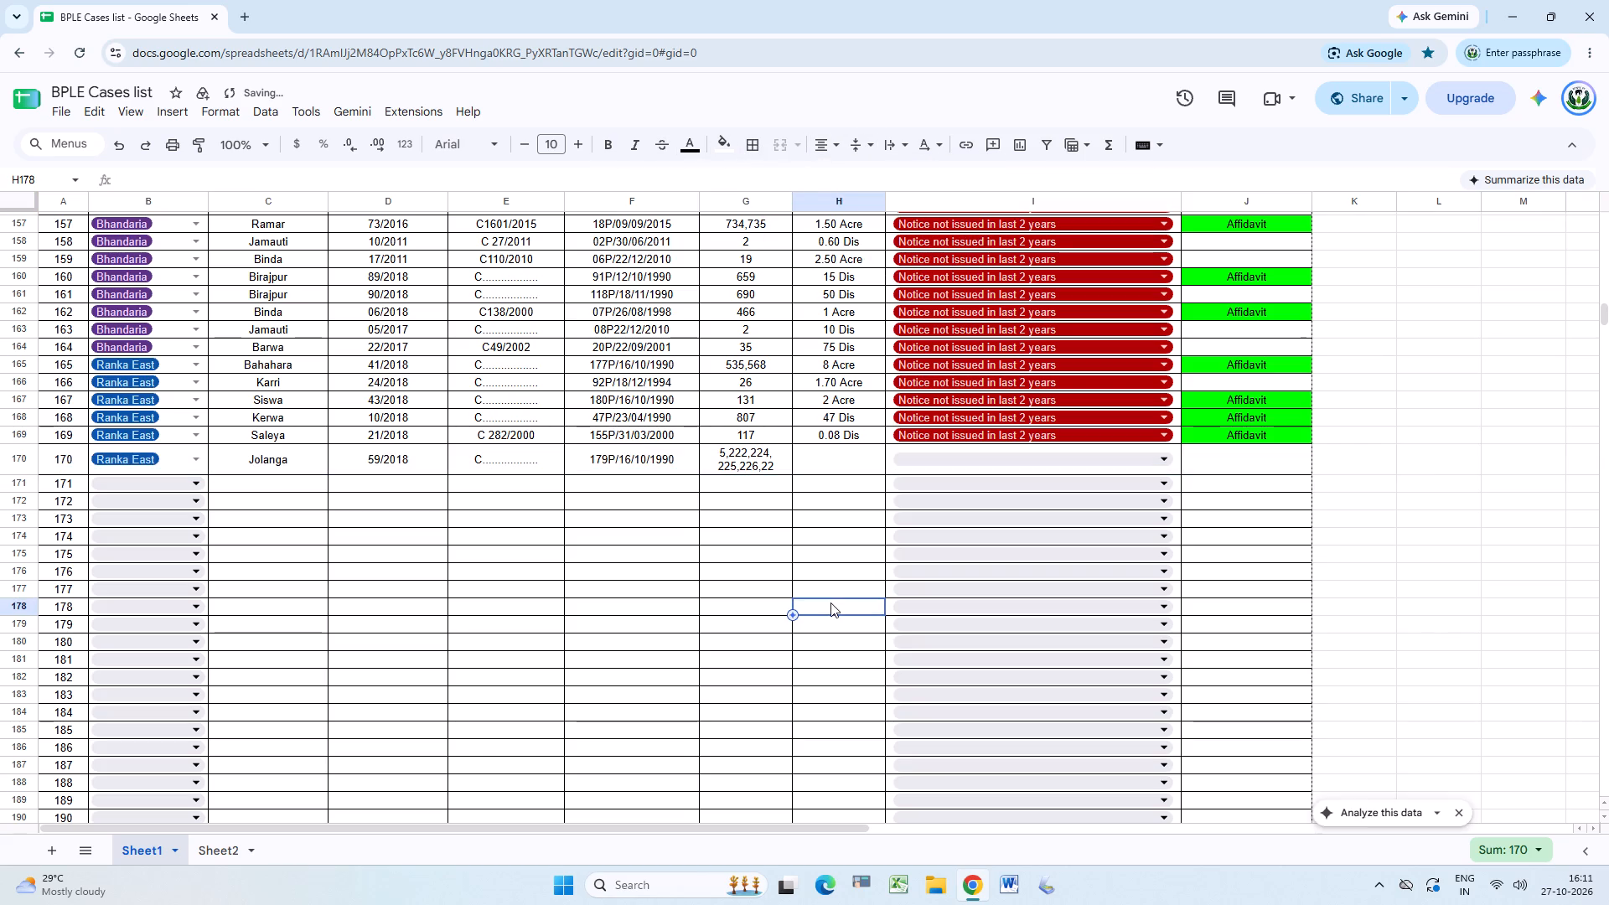
Set the column I status of row 170 to Notice not issued in last 2 years.
left_click(1036, 451)
left_click(1041, 463)
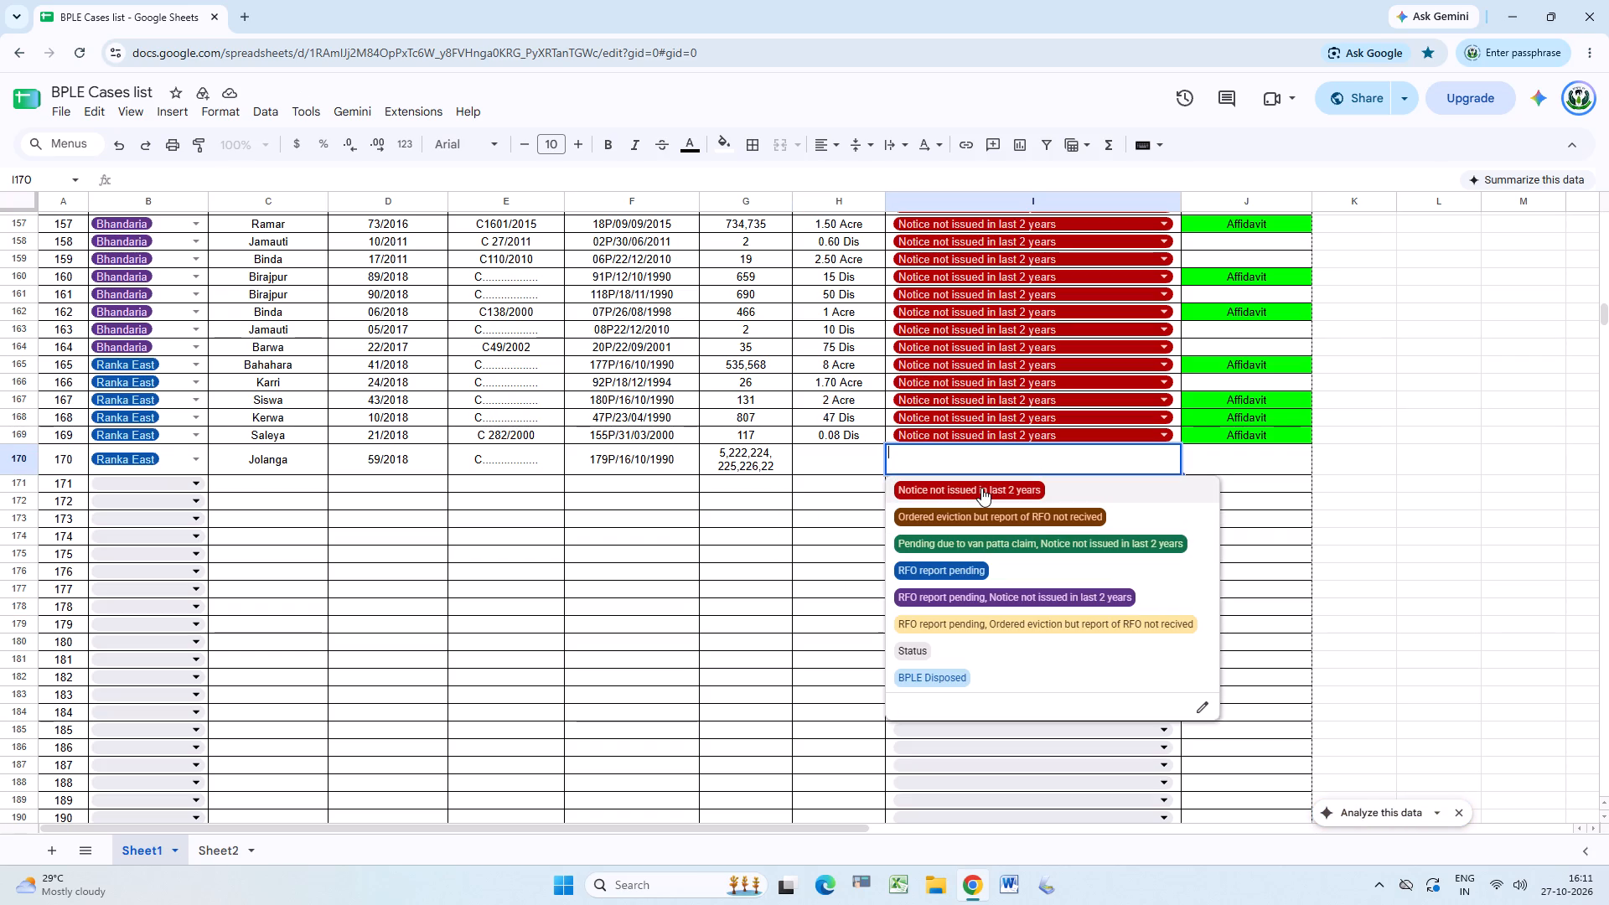
left_click(981, 488)
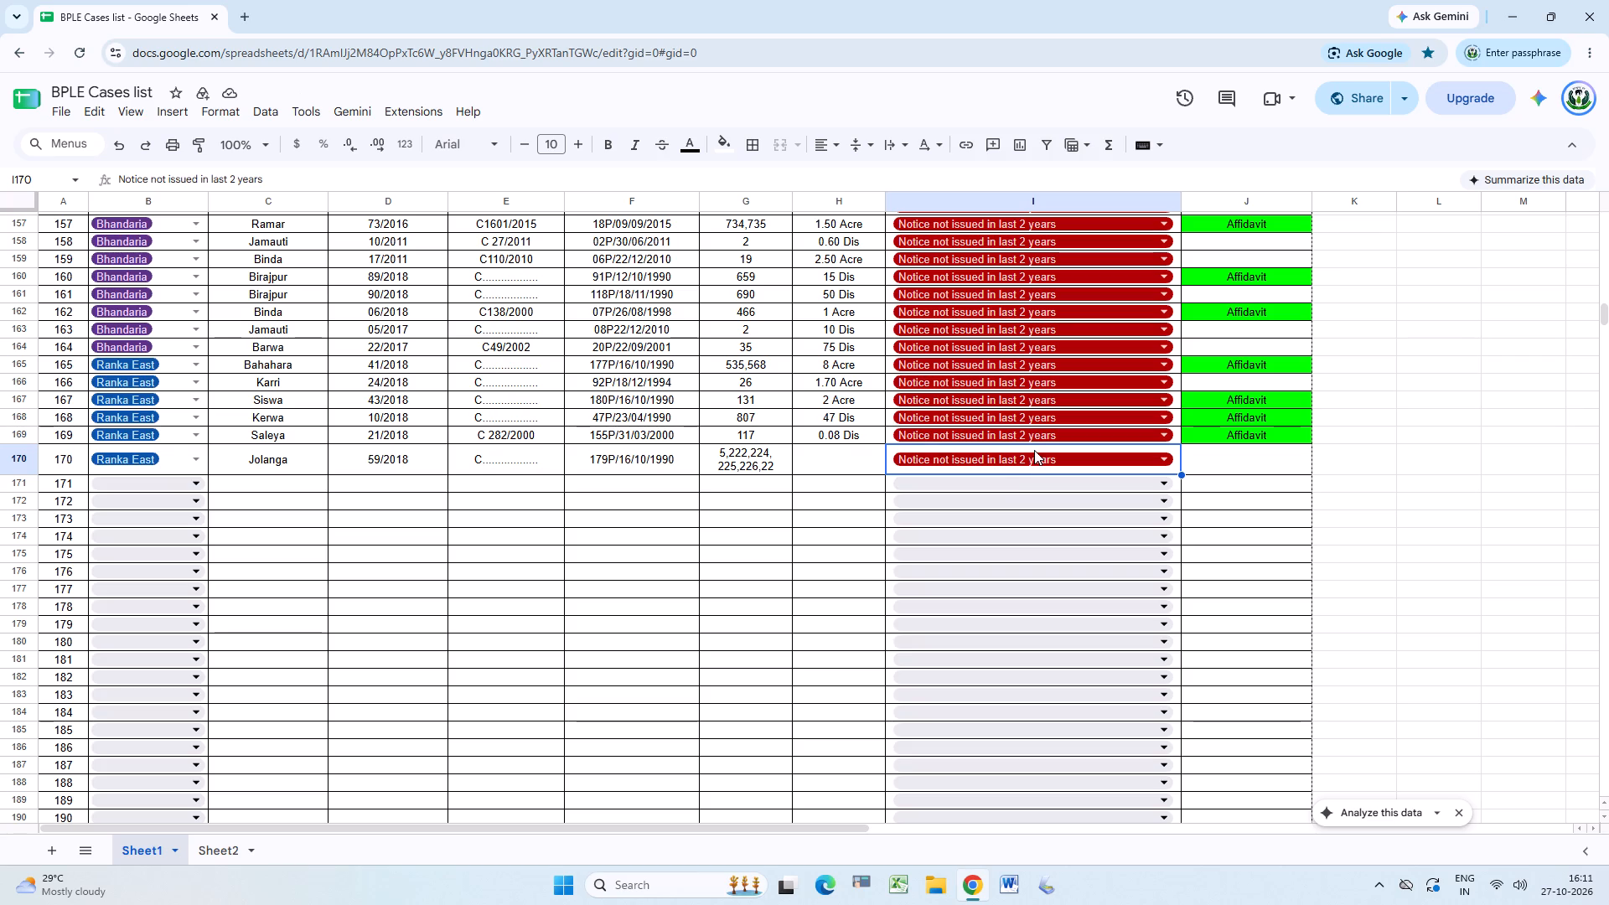
Fill the green Affidavit entry from row 169 down into column J of row 170 and save the sheet.
left_click(1265, 472)
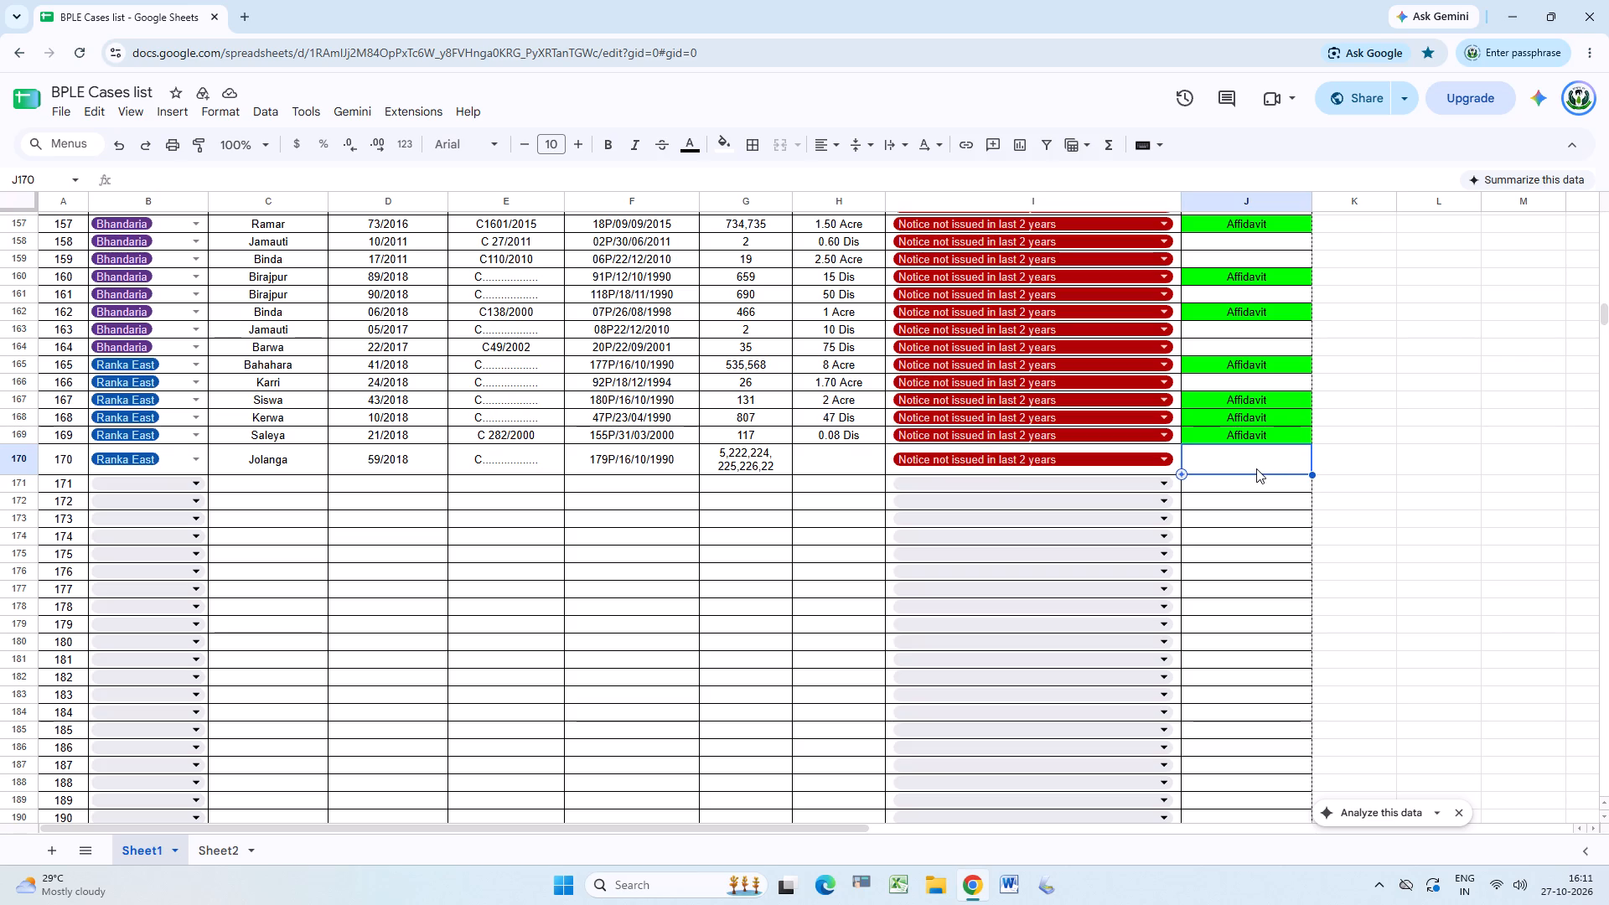
key("ctrl+d")
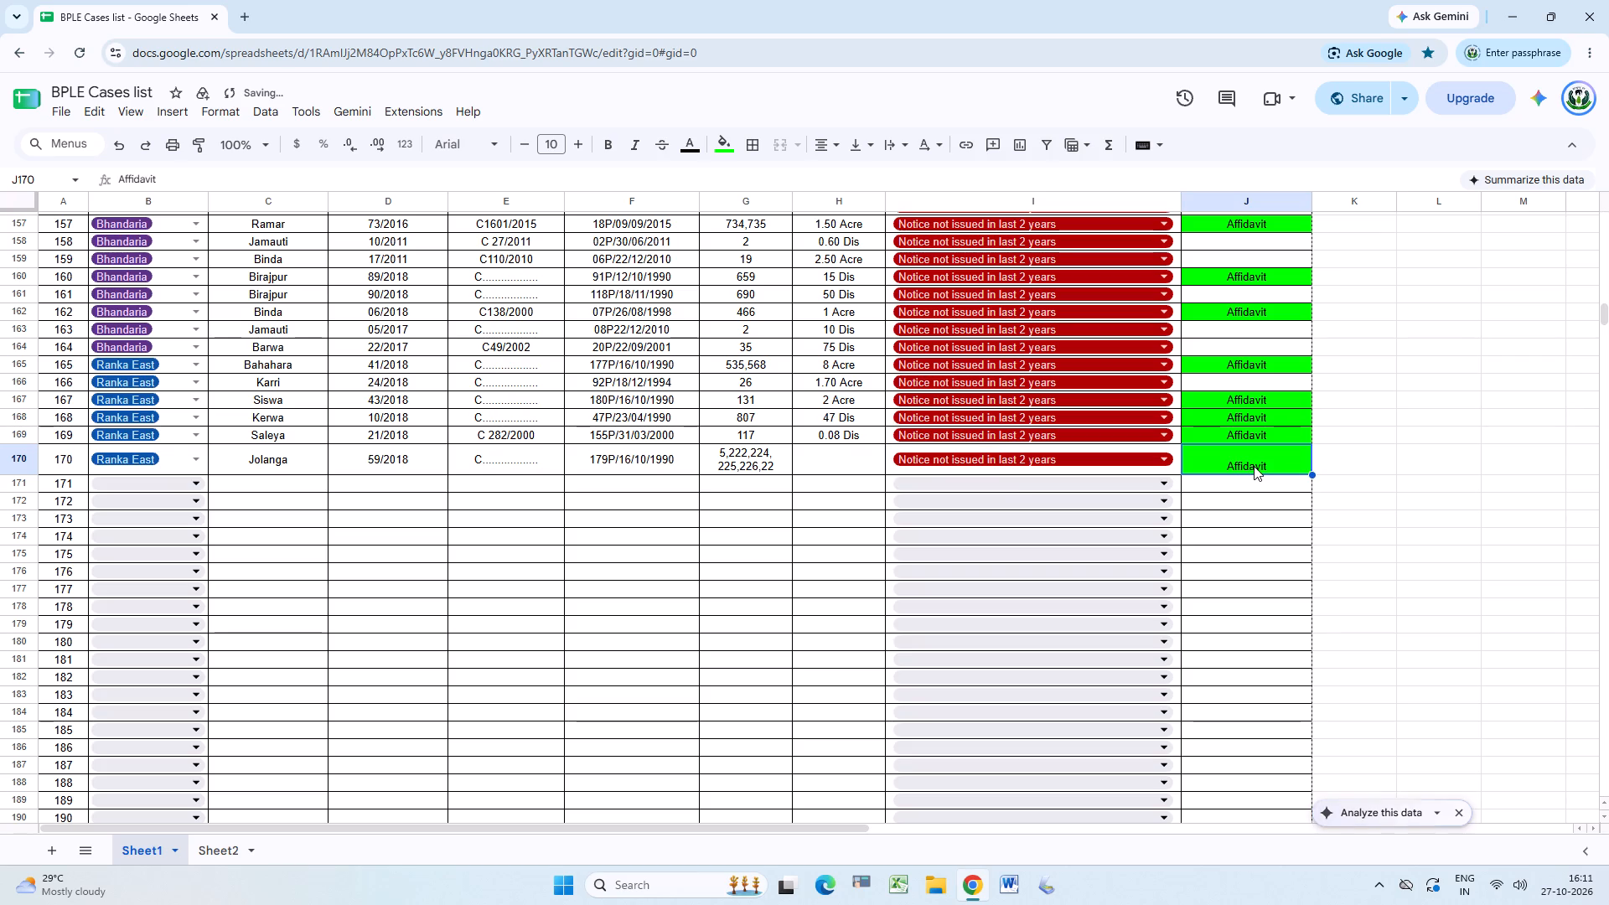
key("ctrl+s")
Check the sharing and general access settings of the BPLE Cases list.
left_click(1368, 111)
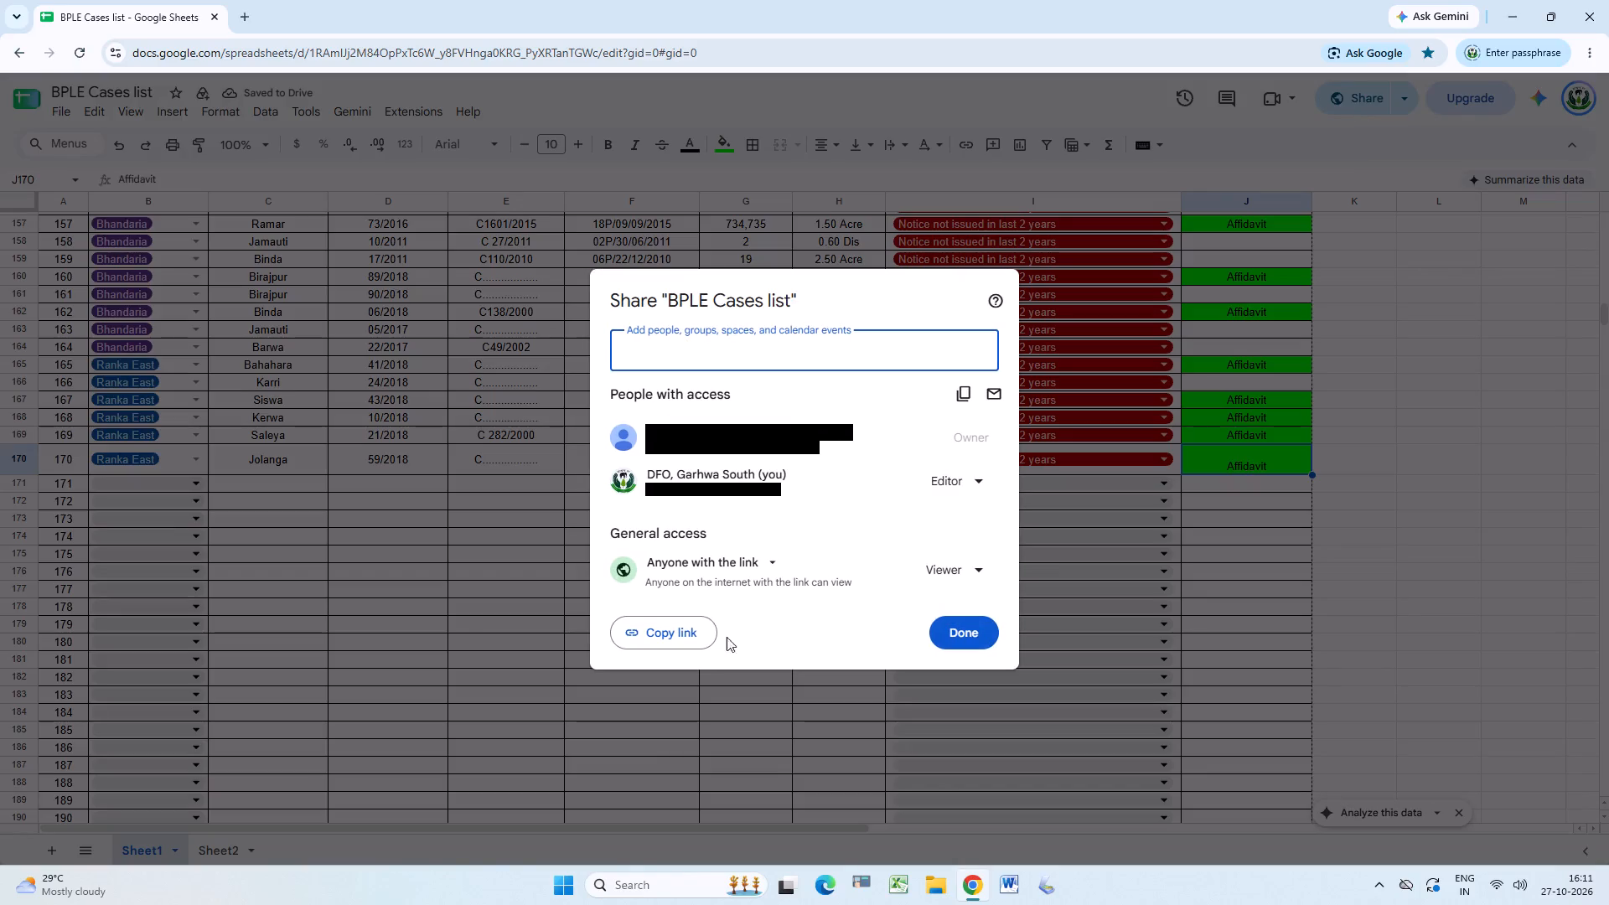
left_click(963, 622)
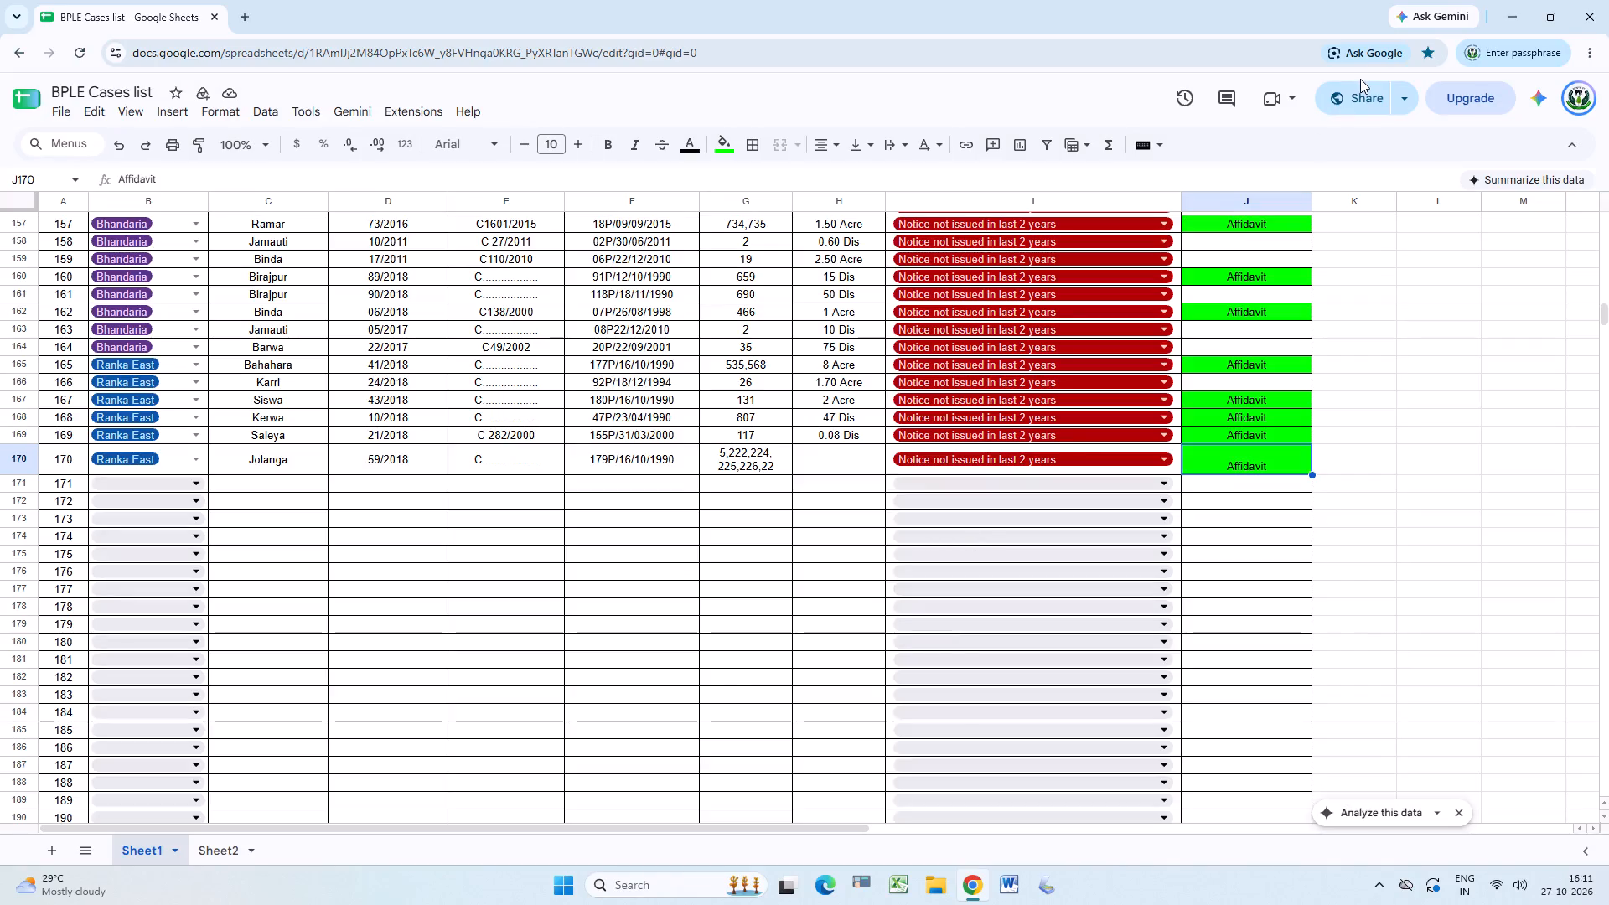
left_click(1360, 79)
left_click(1353, 100)
left_click(983, 628)
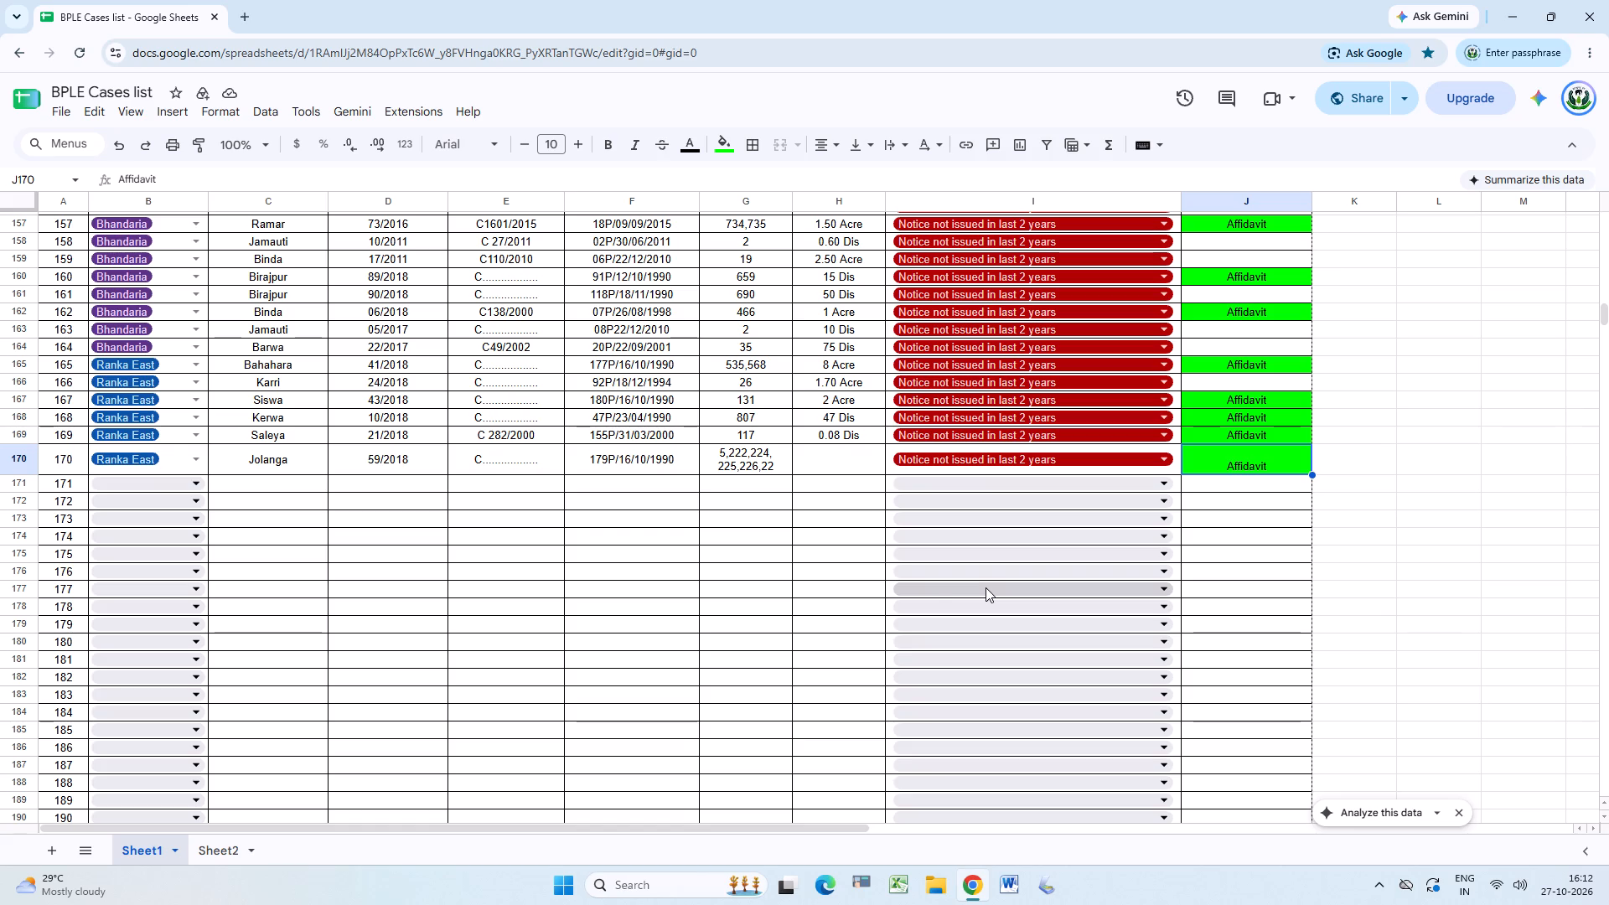
Switch to Microsoft Excel, open the recent salary statement workbook and save it.
right_click(910, 897)
left_click(891, 483)
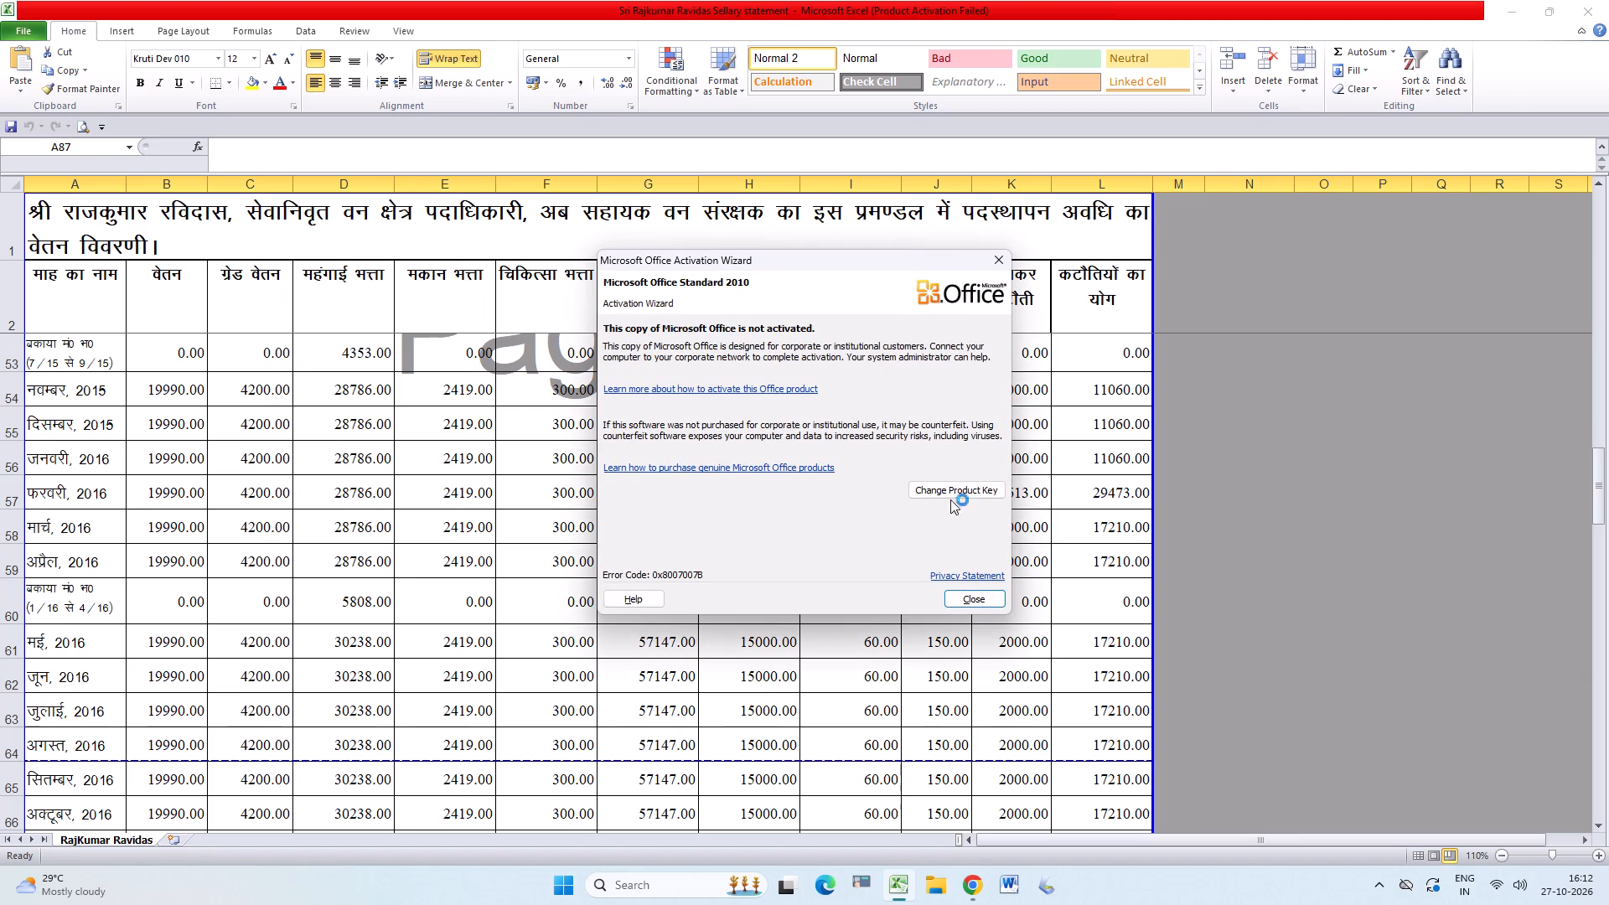
left_click(972, 595)
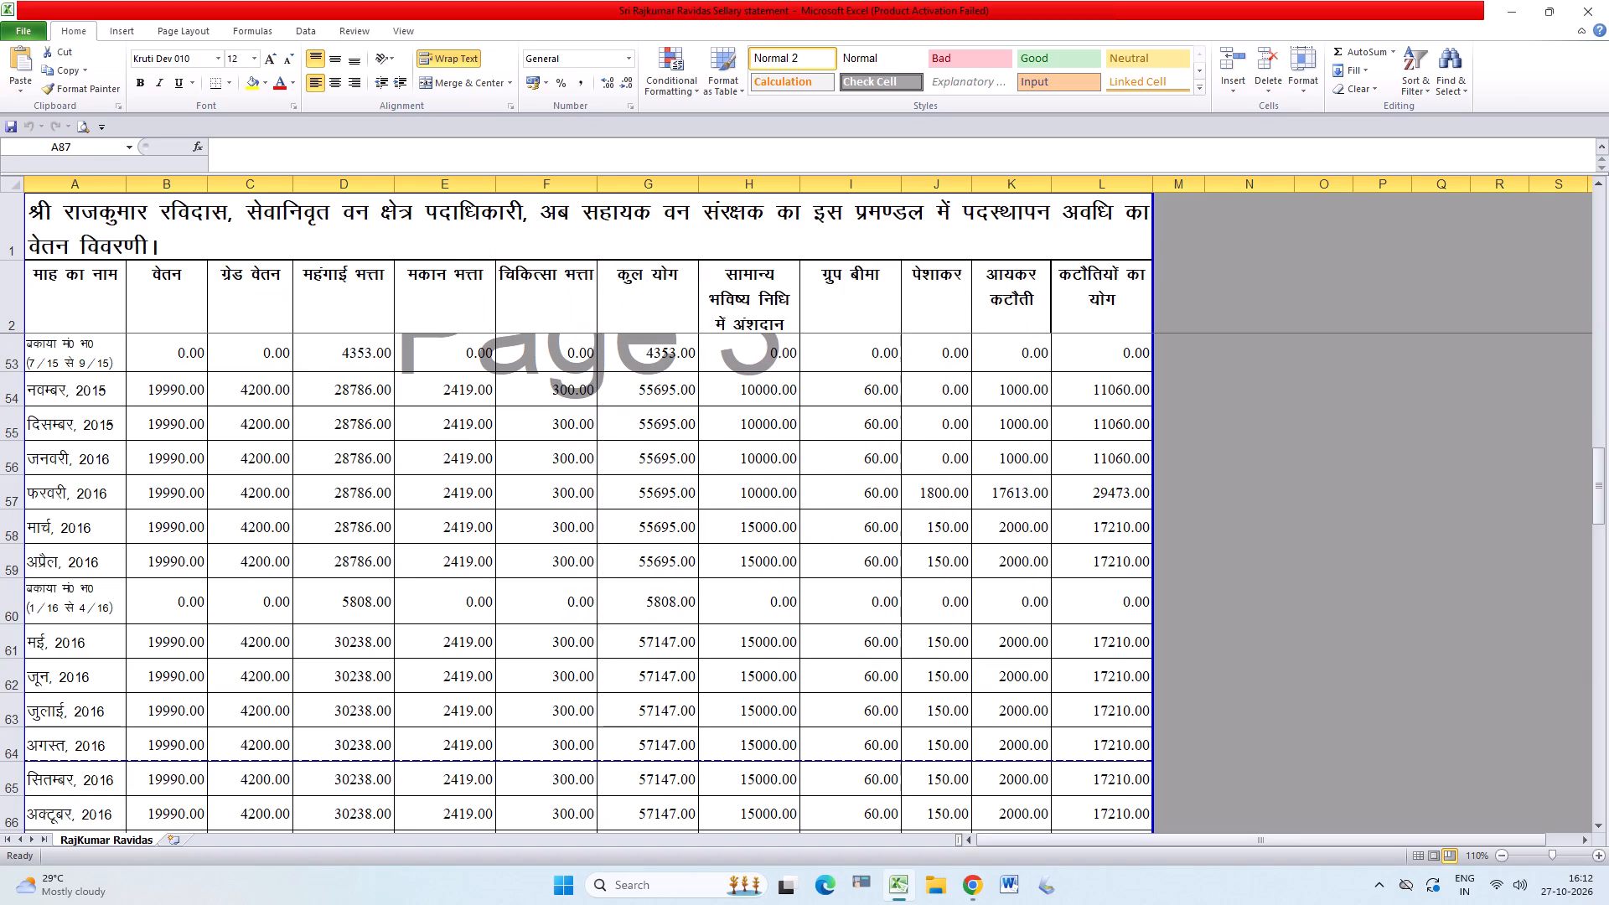
key("ctrl+s")
key("ctrl+s")
Examine the salary statement's monthly and arrears rows around the end of the records, selecting cell A87 along the way.
left_click(1603, 825)
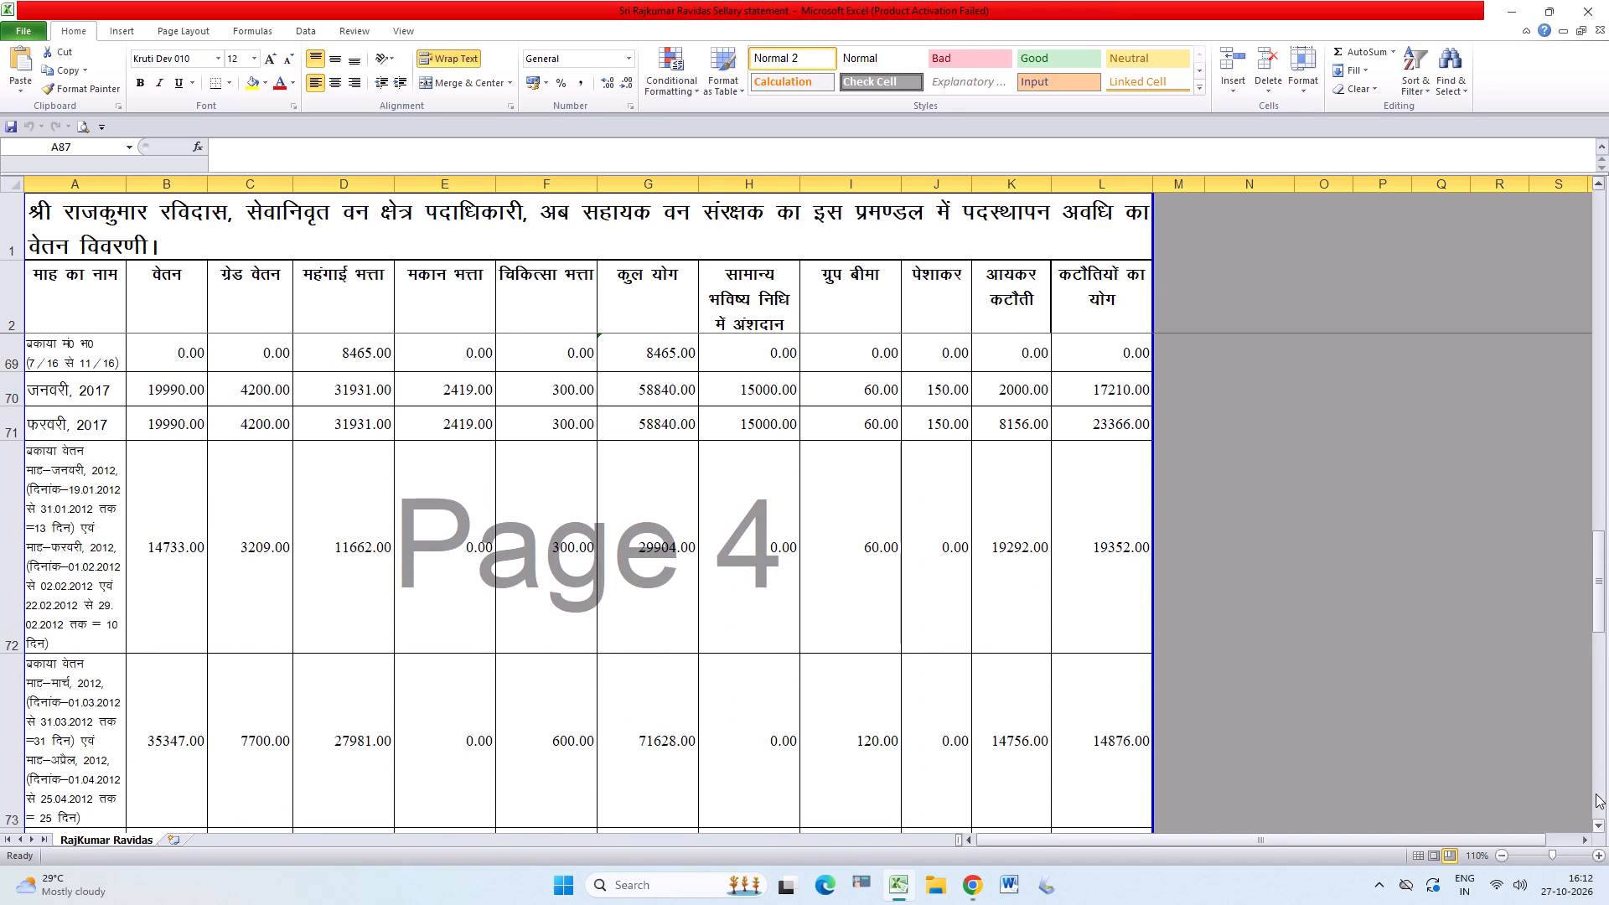
scroll(1593, 771, "down", 4)
scroll(941, 690, "up", 3)
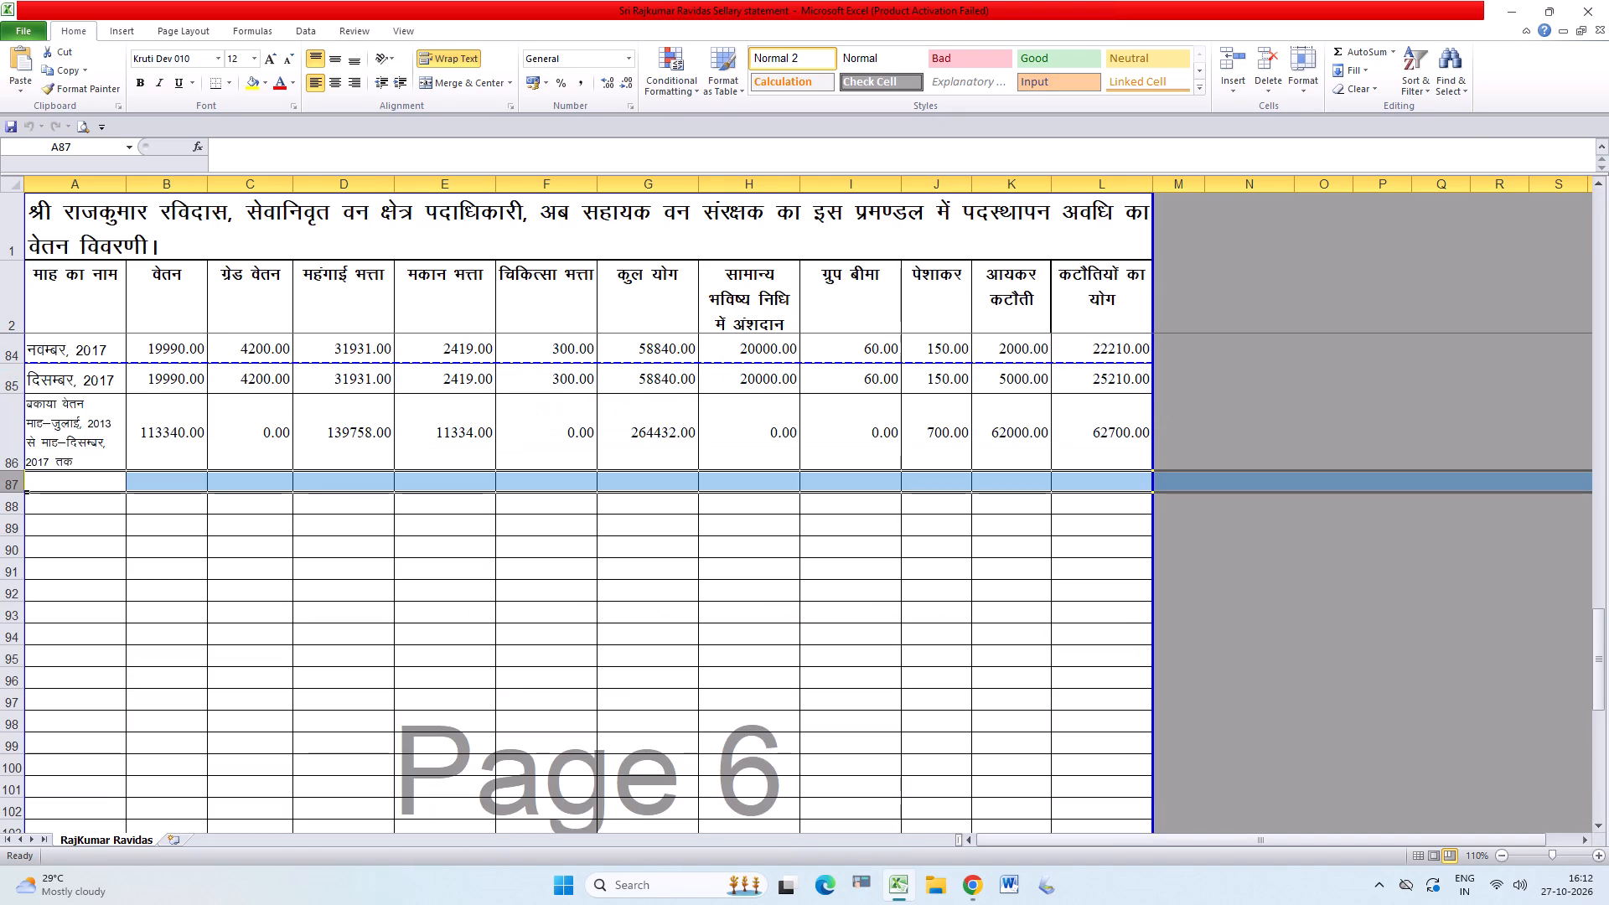
double_click(1597, 181)
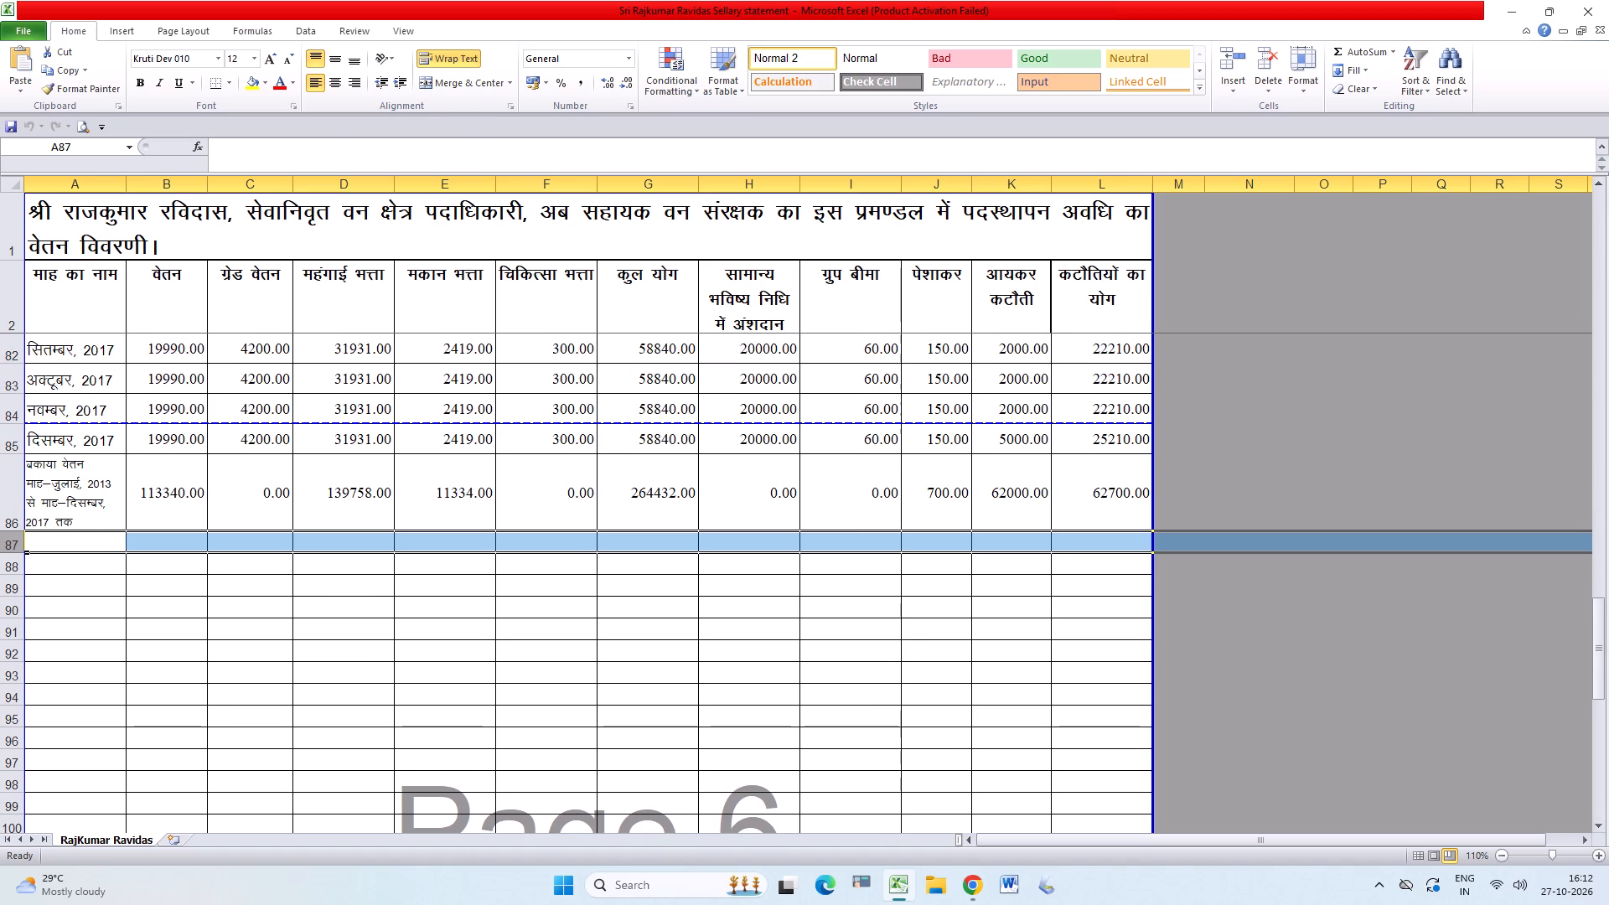
left_click(59, 485)
left_click(65, 540)
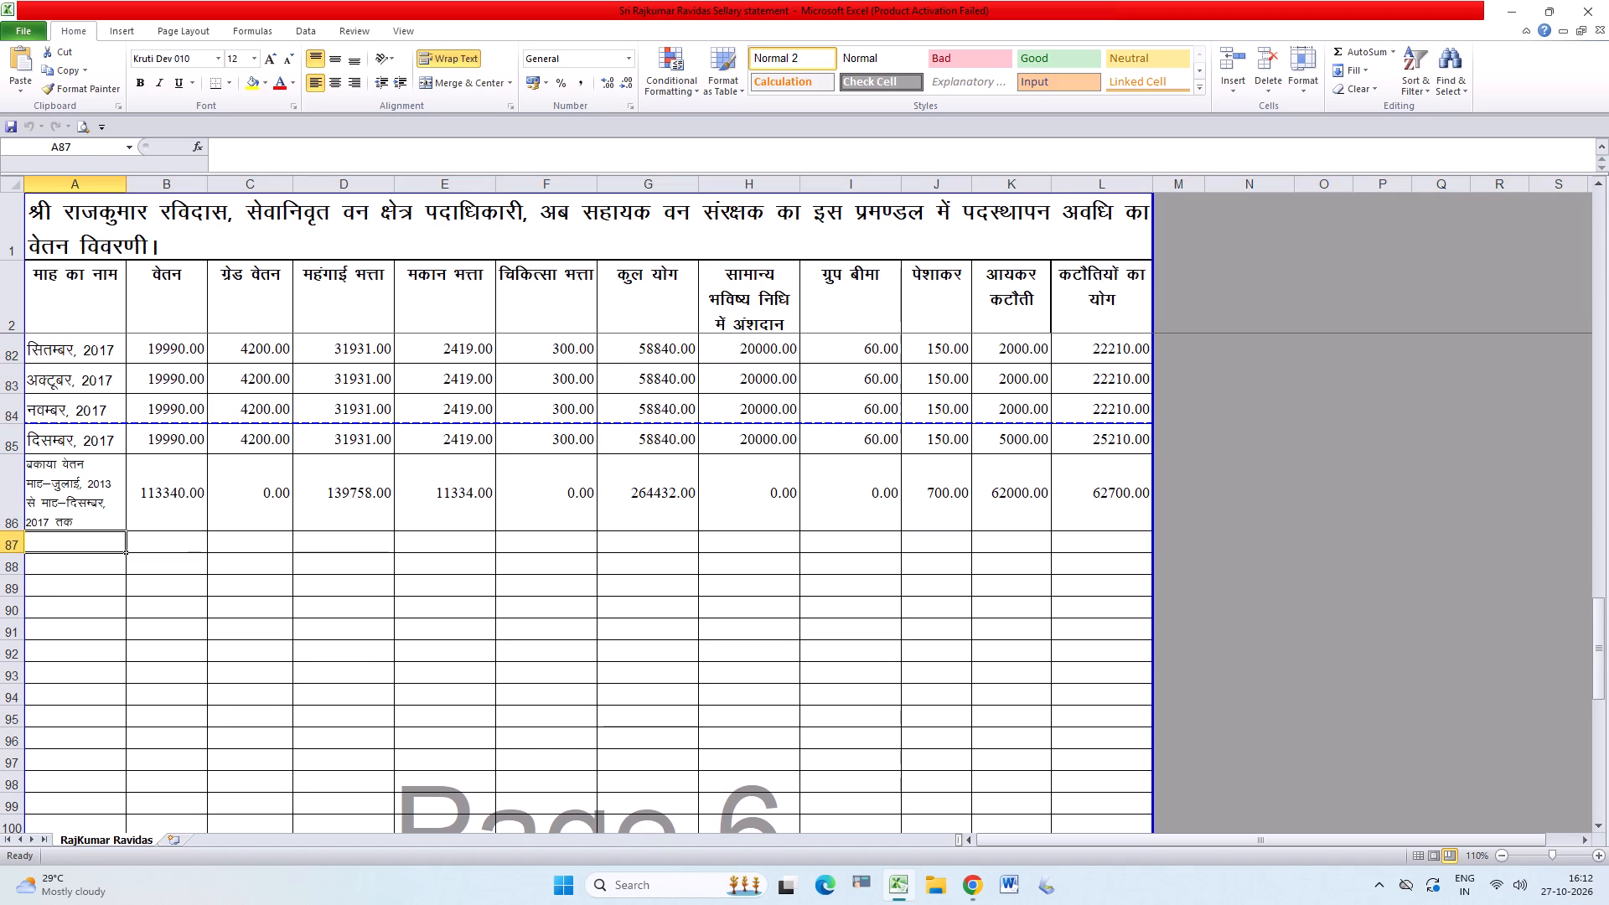
scroll(359, 458, "up", 1)
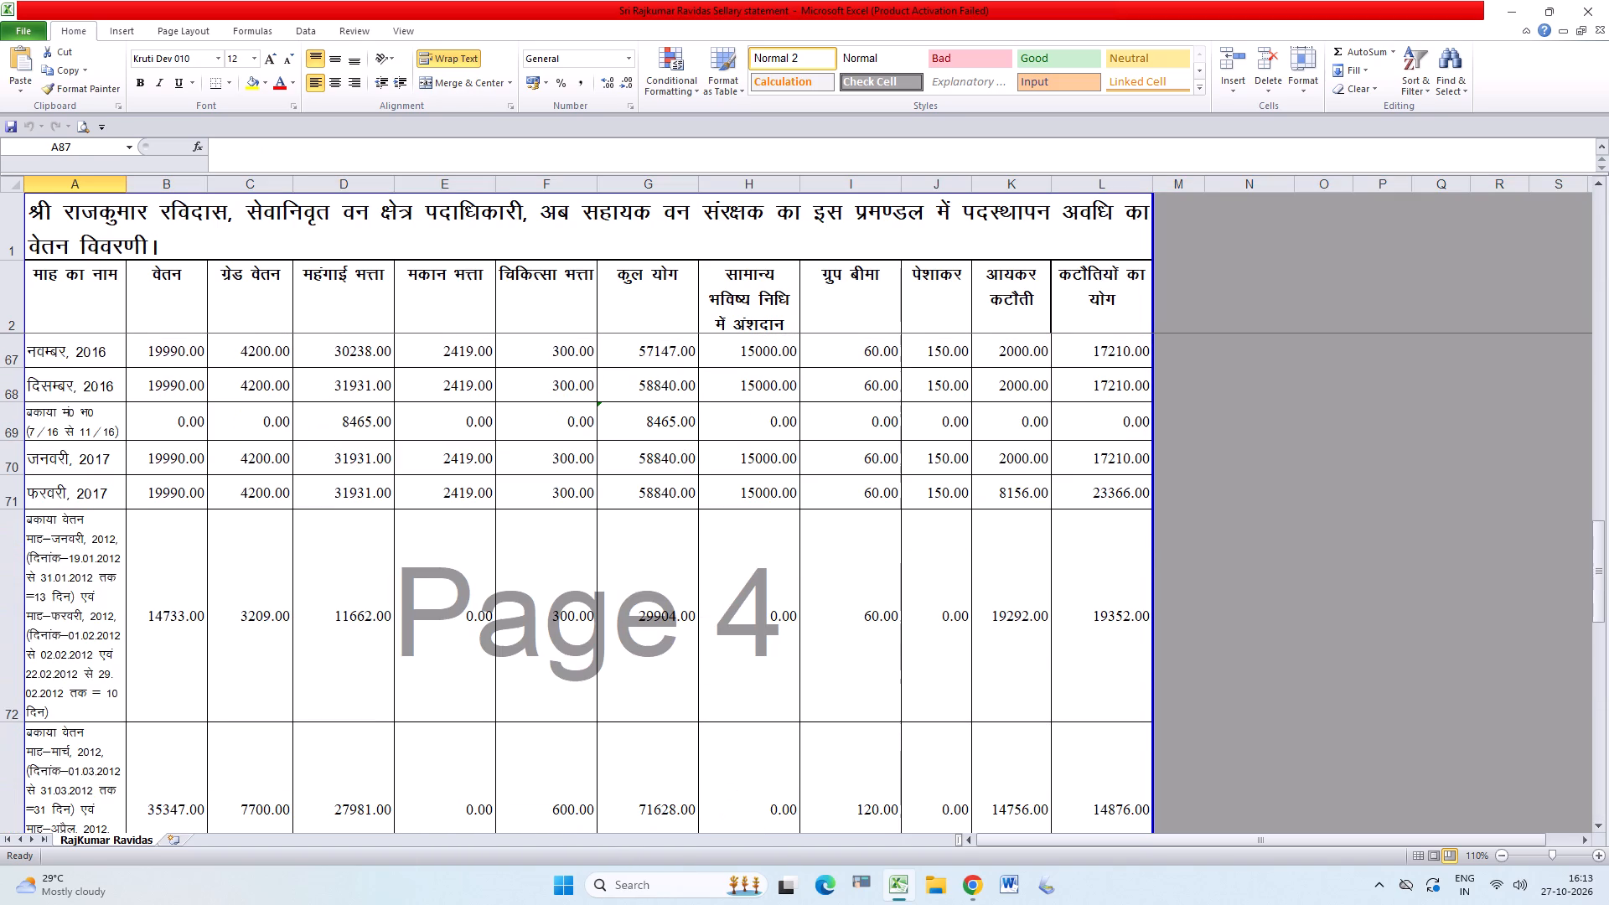